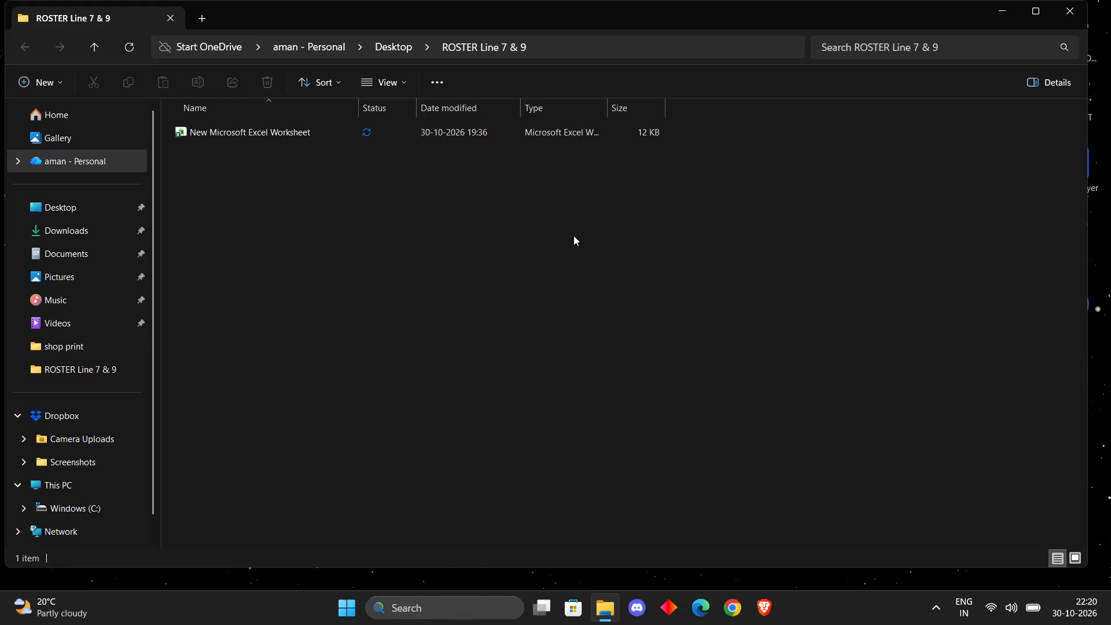
Open the New Microsoft Excel Worksheet file from the ROSTER Line 7 & 9 folder in Excel.
{"action": "double_click", "coordinate": [295, 135]}
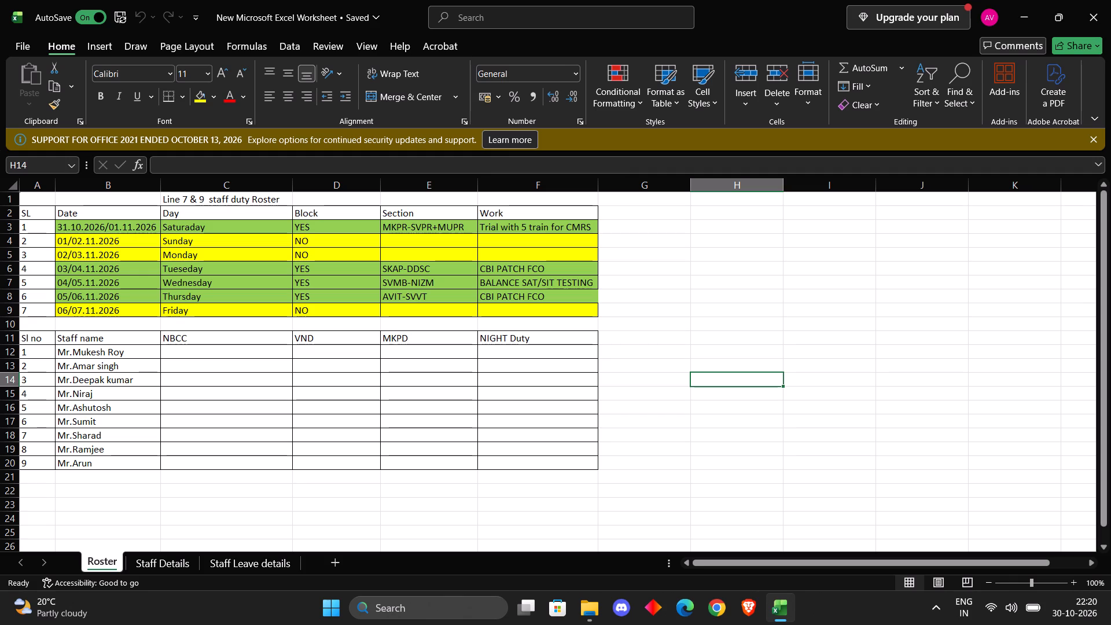
Look over the Roster, Staff Details and Staff Leave details sheets, then return to the Staff Details sheet.
{"action": "left_click", "coordinate": [205, 352]}
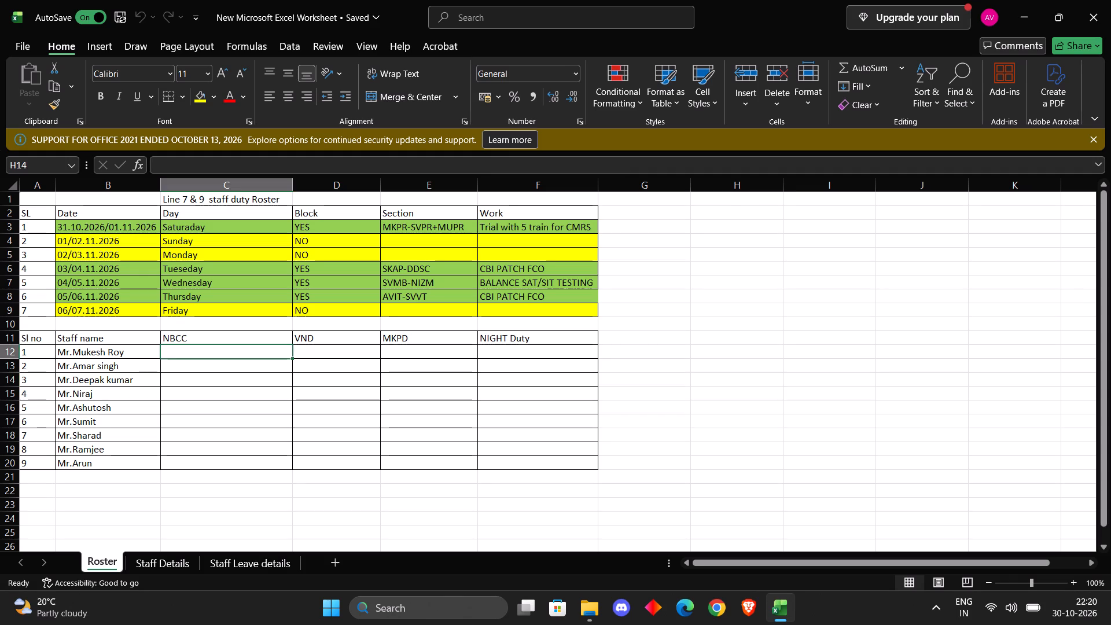
{"action": "left_click", "coordinate": [200, 397]}
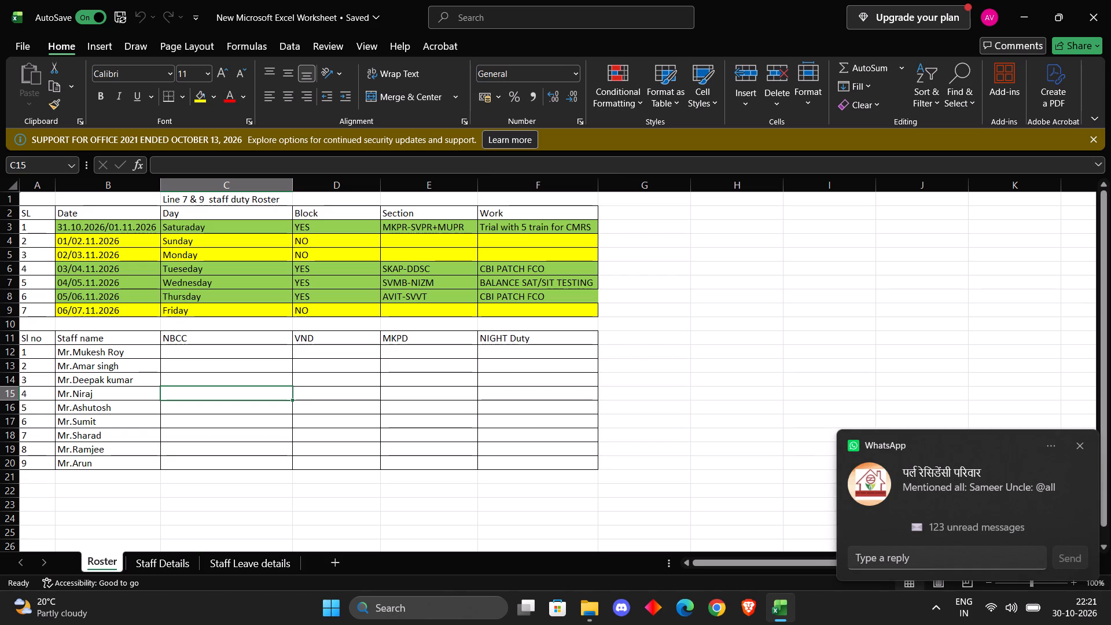
{"action": "left_click", "coordinate": [167, 565]}
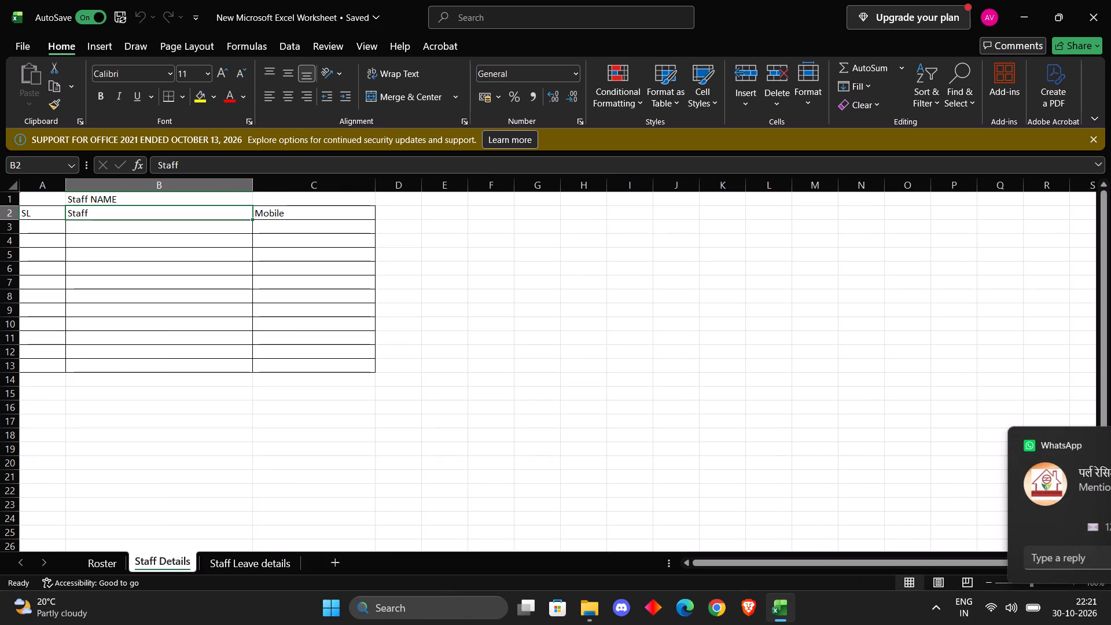
{"action": "left_click", "coordinate": [253, 564]}
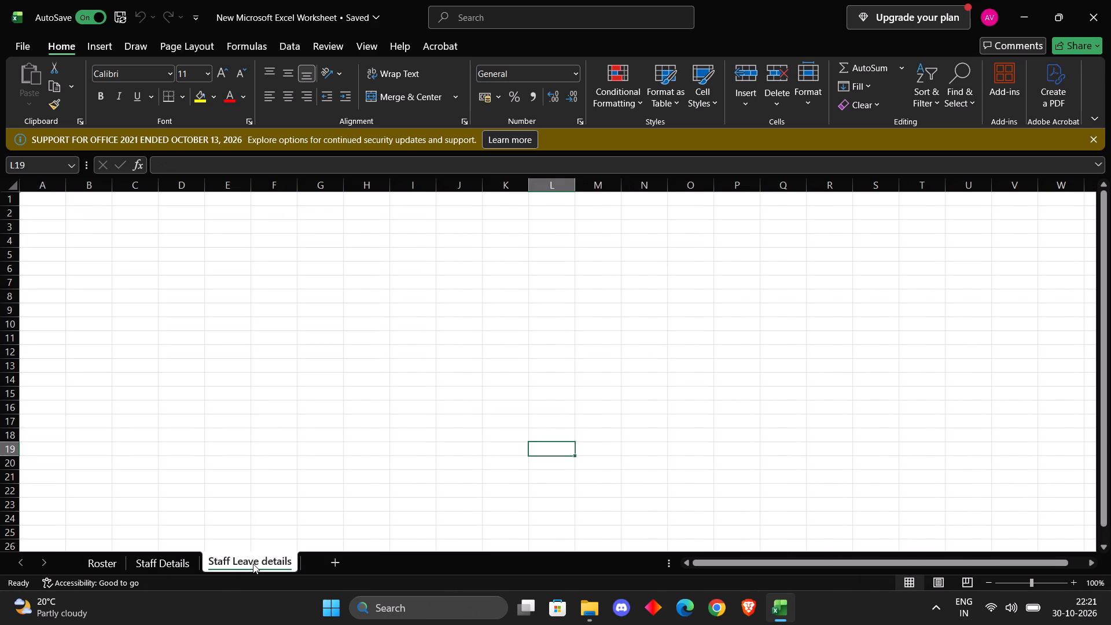
{"action": "left_click", "coordinate": [181, 560]}
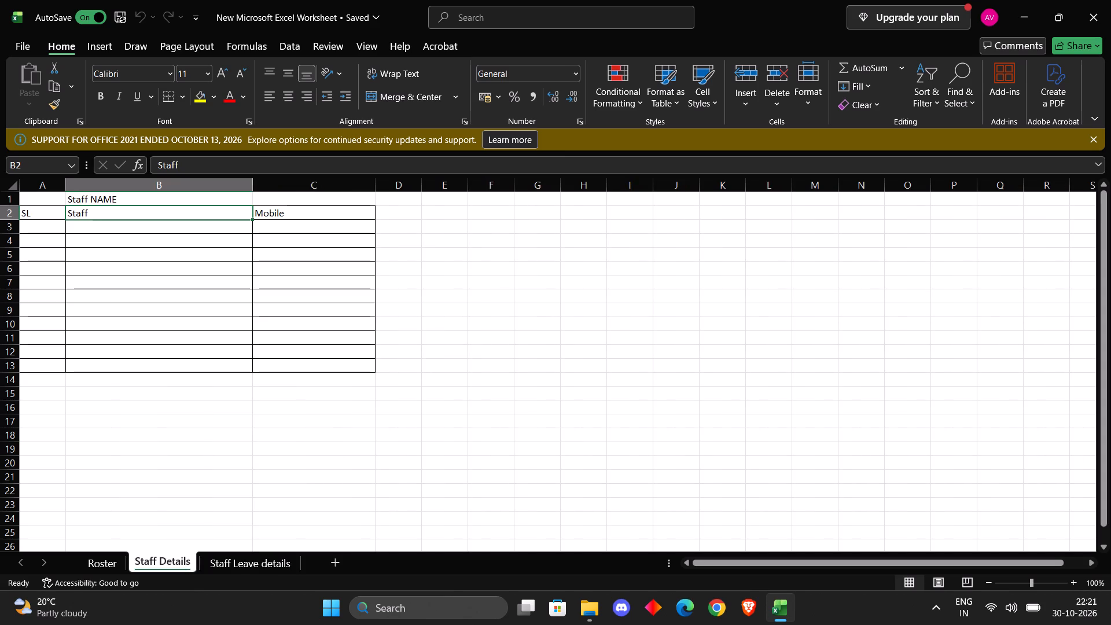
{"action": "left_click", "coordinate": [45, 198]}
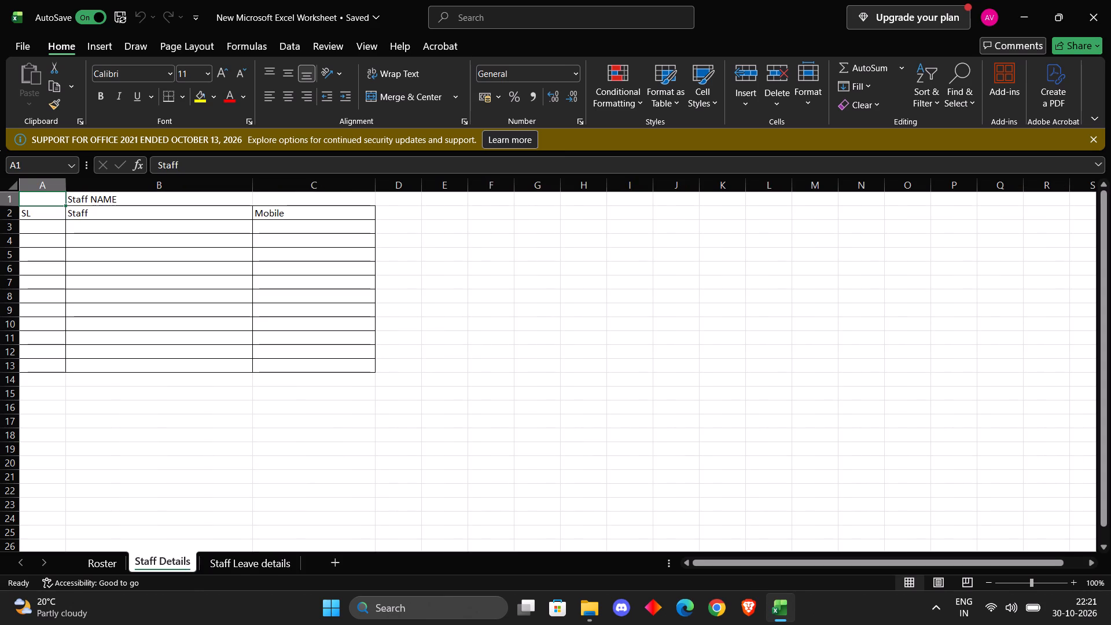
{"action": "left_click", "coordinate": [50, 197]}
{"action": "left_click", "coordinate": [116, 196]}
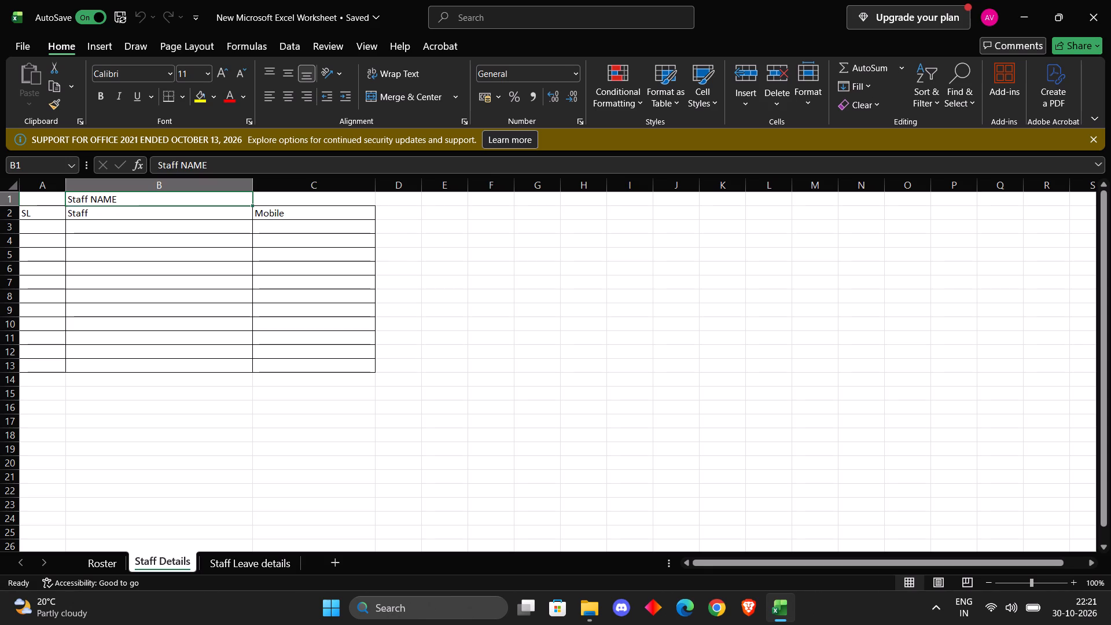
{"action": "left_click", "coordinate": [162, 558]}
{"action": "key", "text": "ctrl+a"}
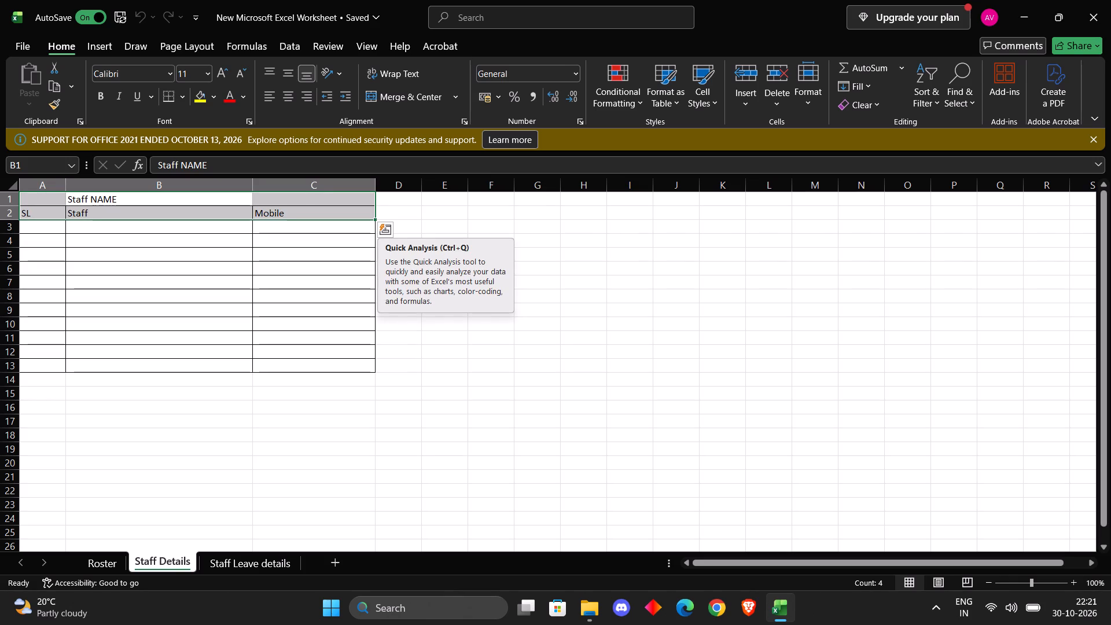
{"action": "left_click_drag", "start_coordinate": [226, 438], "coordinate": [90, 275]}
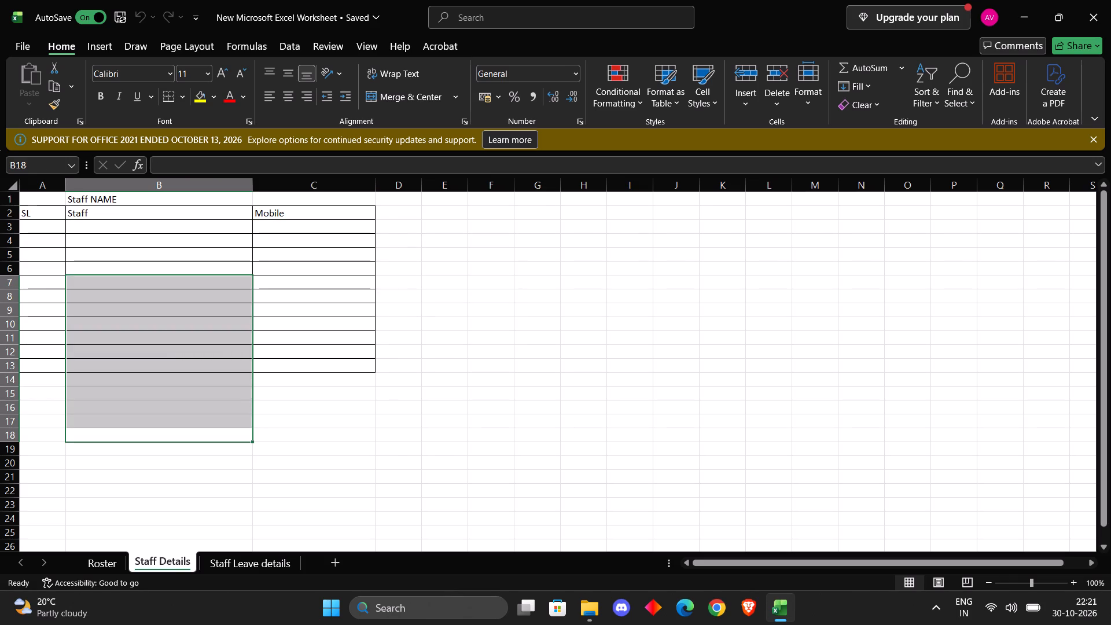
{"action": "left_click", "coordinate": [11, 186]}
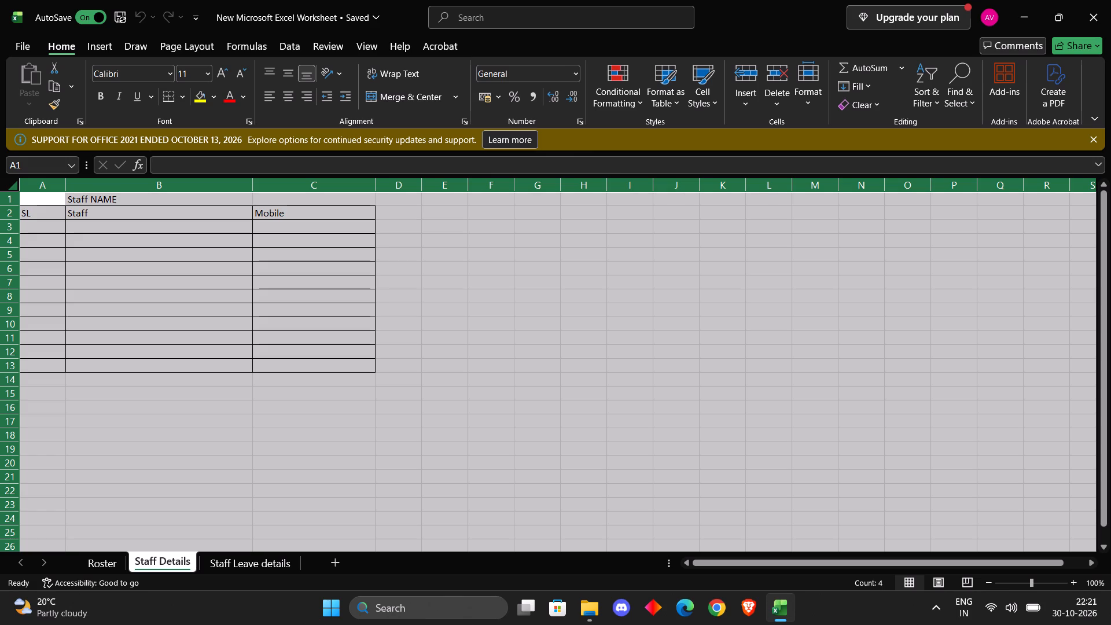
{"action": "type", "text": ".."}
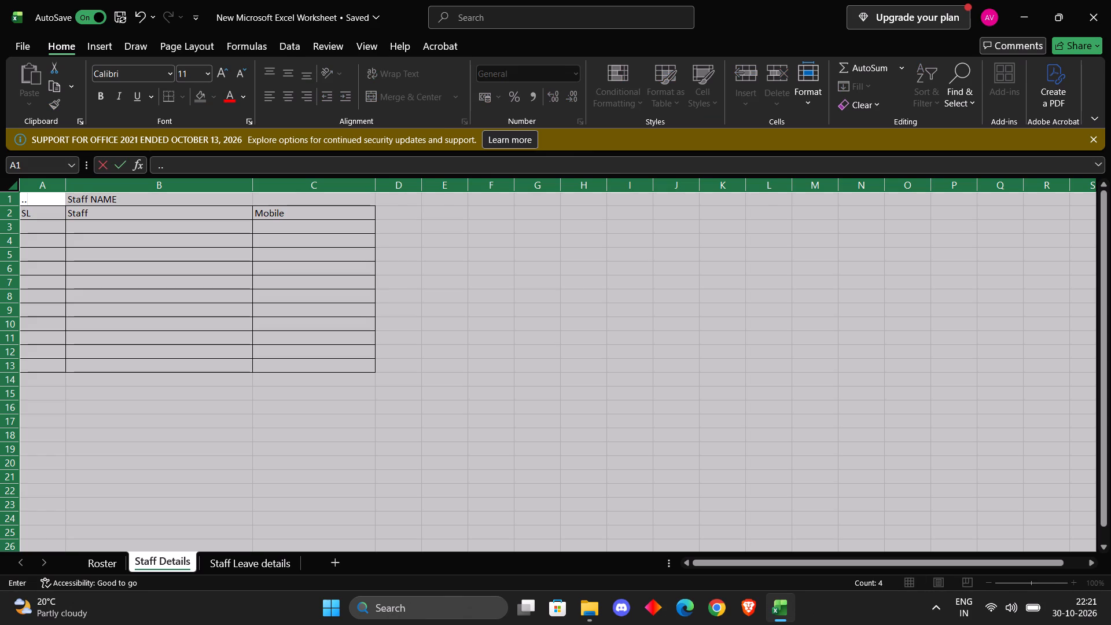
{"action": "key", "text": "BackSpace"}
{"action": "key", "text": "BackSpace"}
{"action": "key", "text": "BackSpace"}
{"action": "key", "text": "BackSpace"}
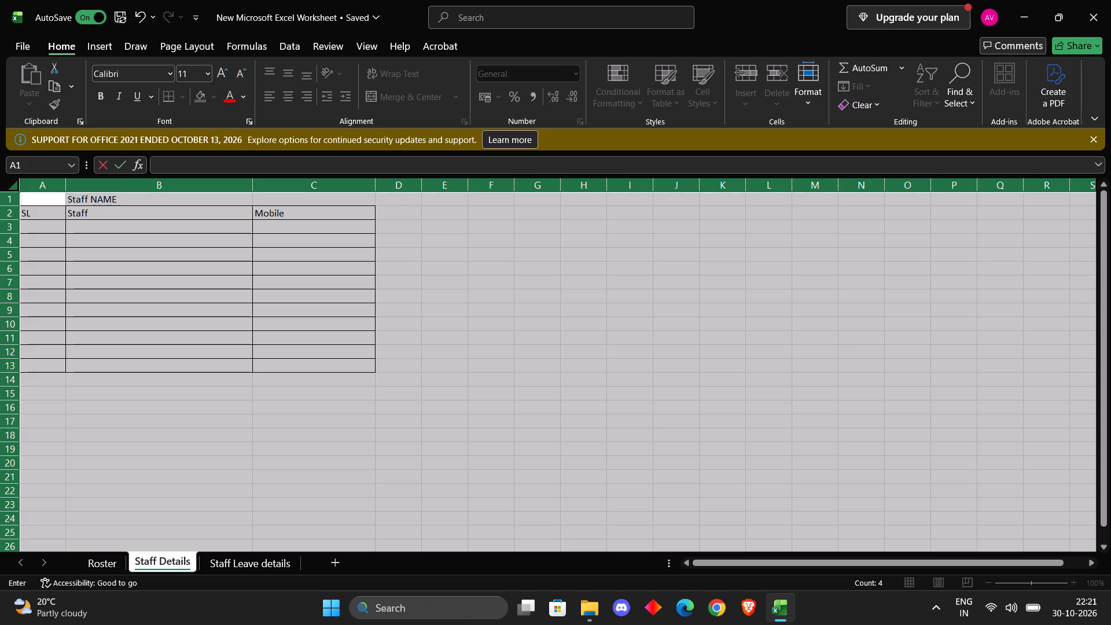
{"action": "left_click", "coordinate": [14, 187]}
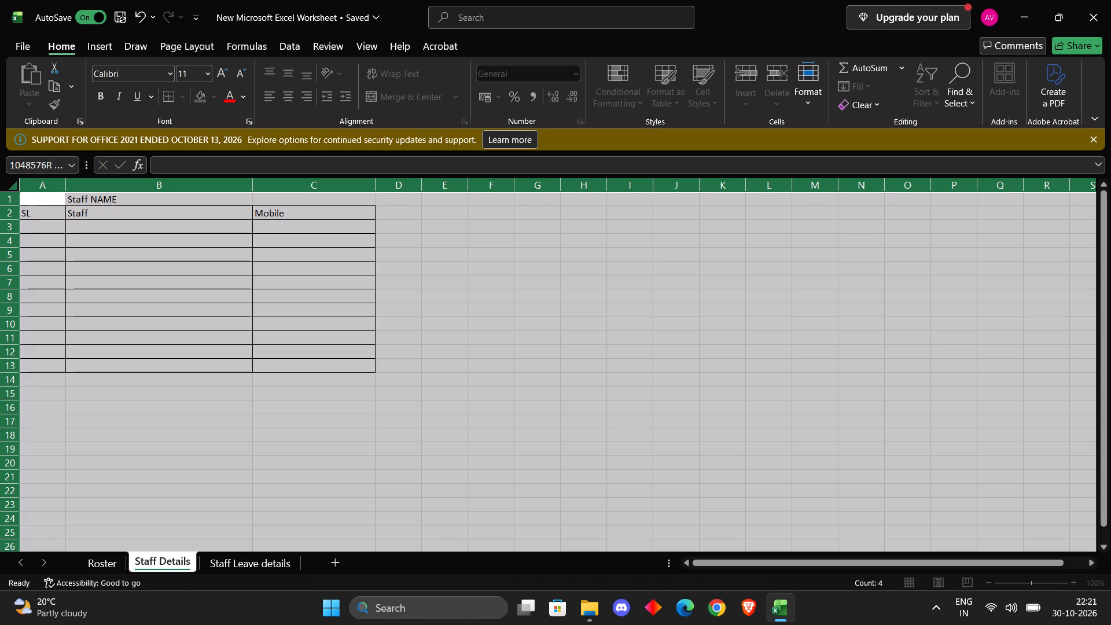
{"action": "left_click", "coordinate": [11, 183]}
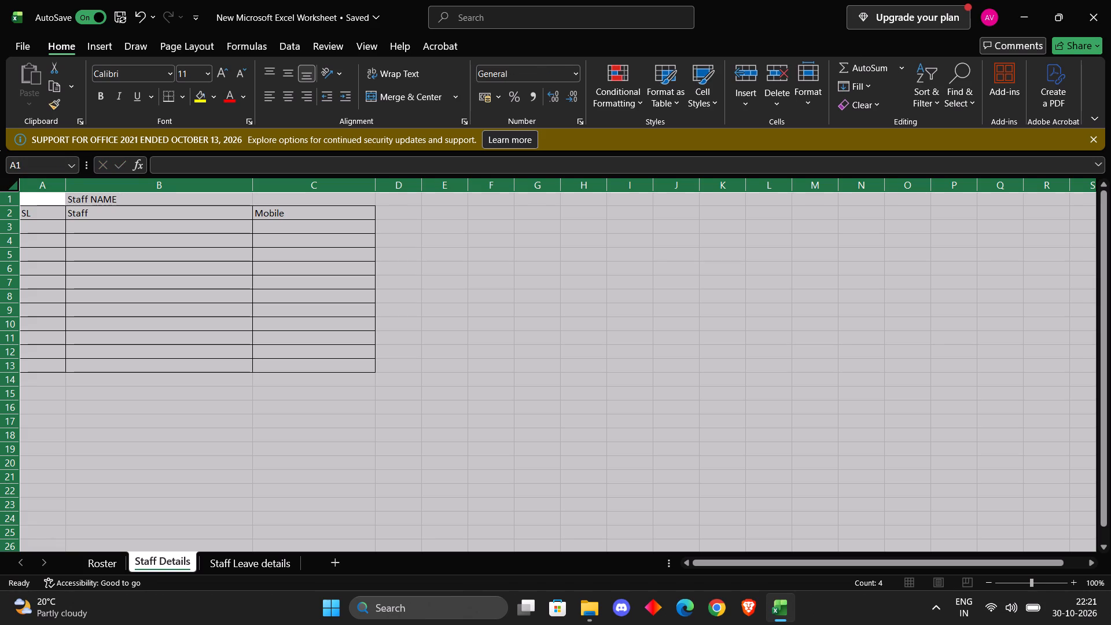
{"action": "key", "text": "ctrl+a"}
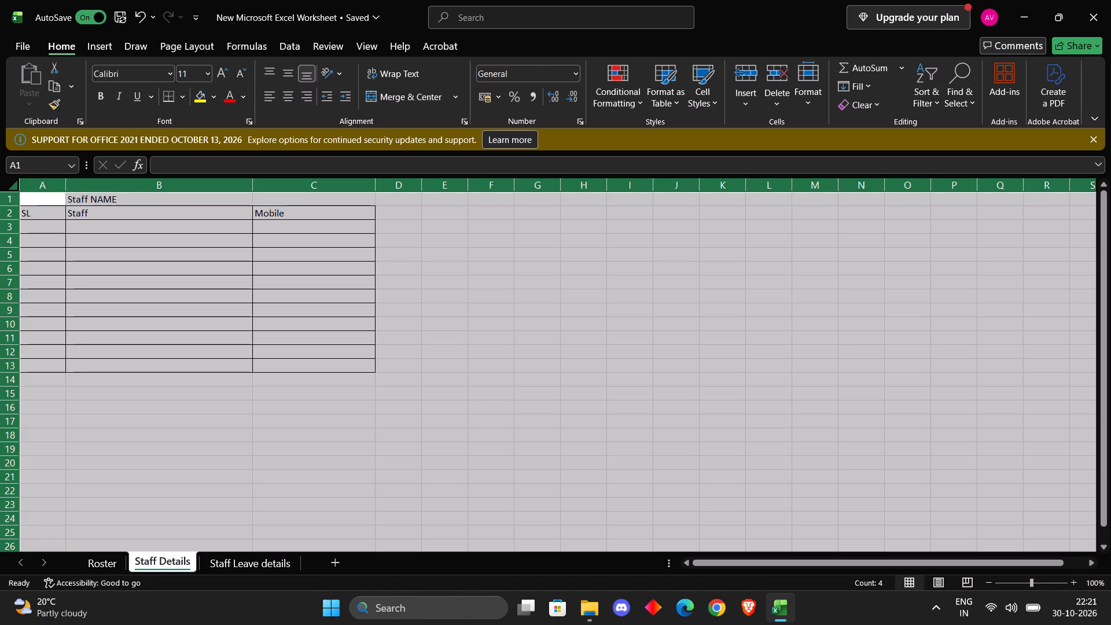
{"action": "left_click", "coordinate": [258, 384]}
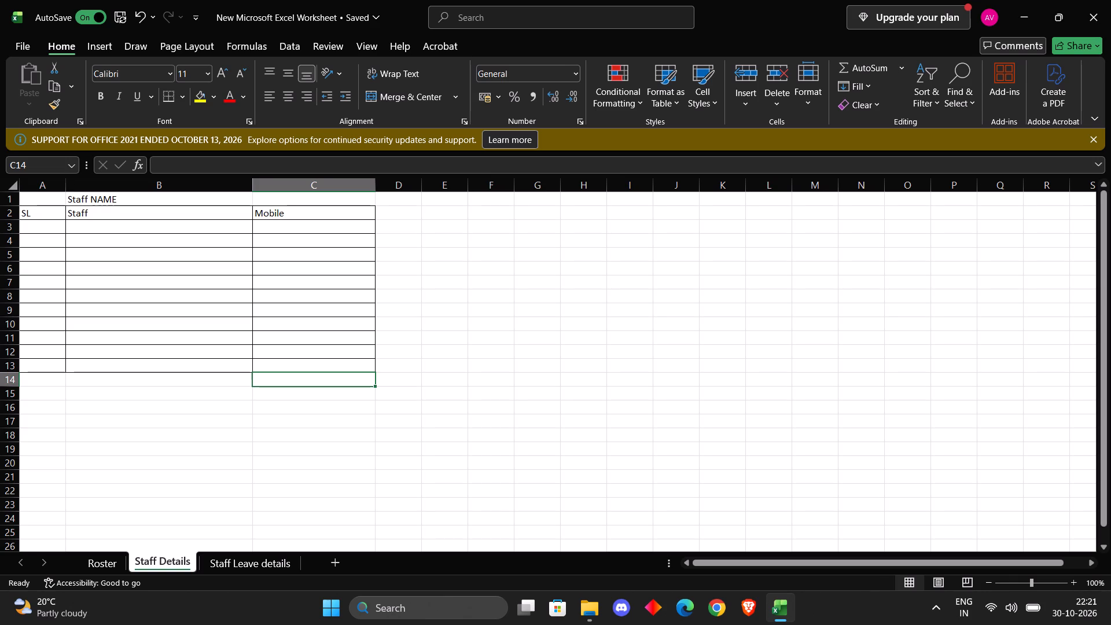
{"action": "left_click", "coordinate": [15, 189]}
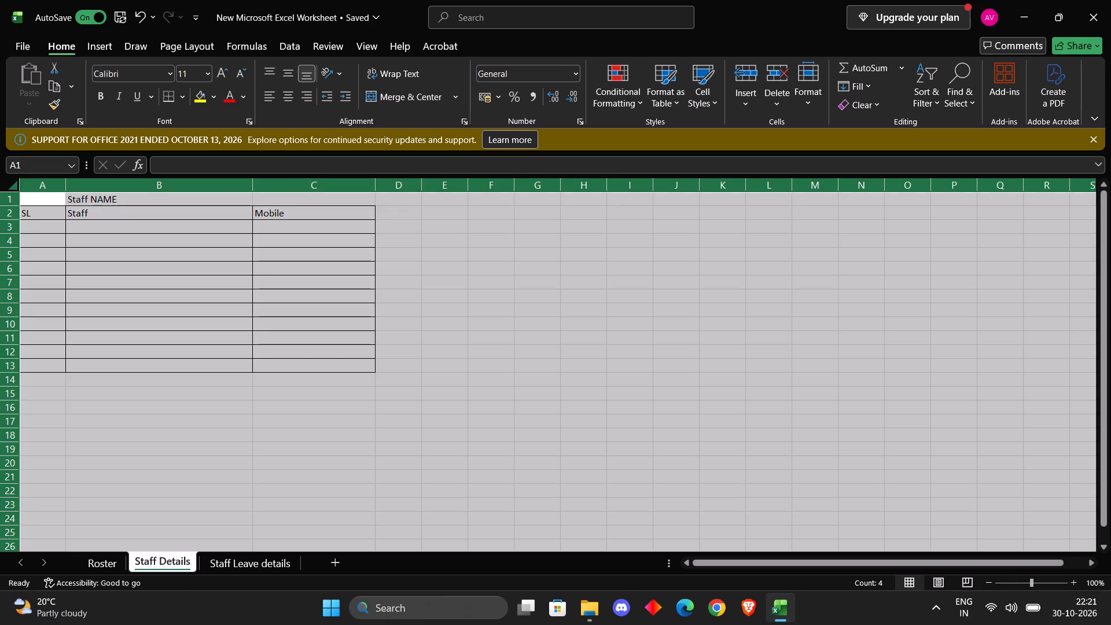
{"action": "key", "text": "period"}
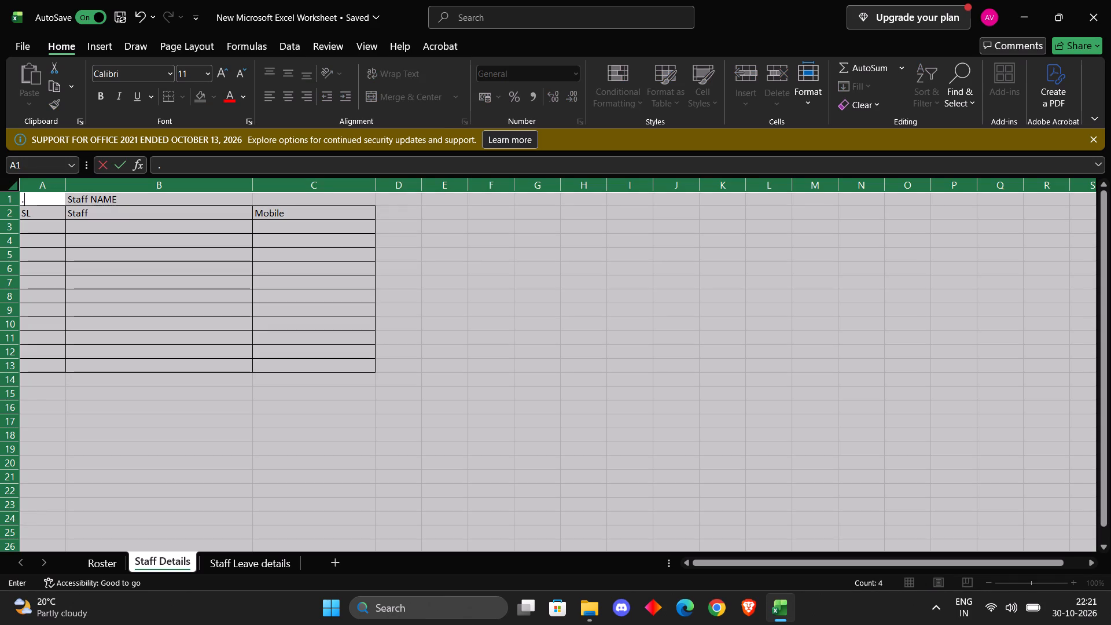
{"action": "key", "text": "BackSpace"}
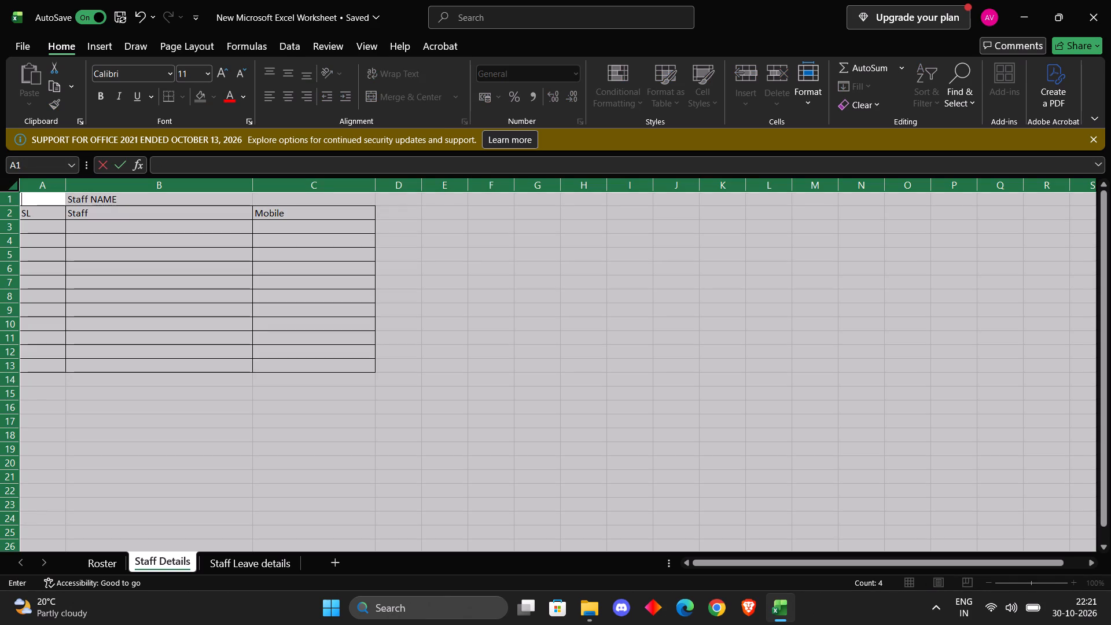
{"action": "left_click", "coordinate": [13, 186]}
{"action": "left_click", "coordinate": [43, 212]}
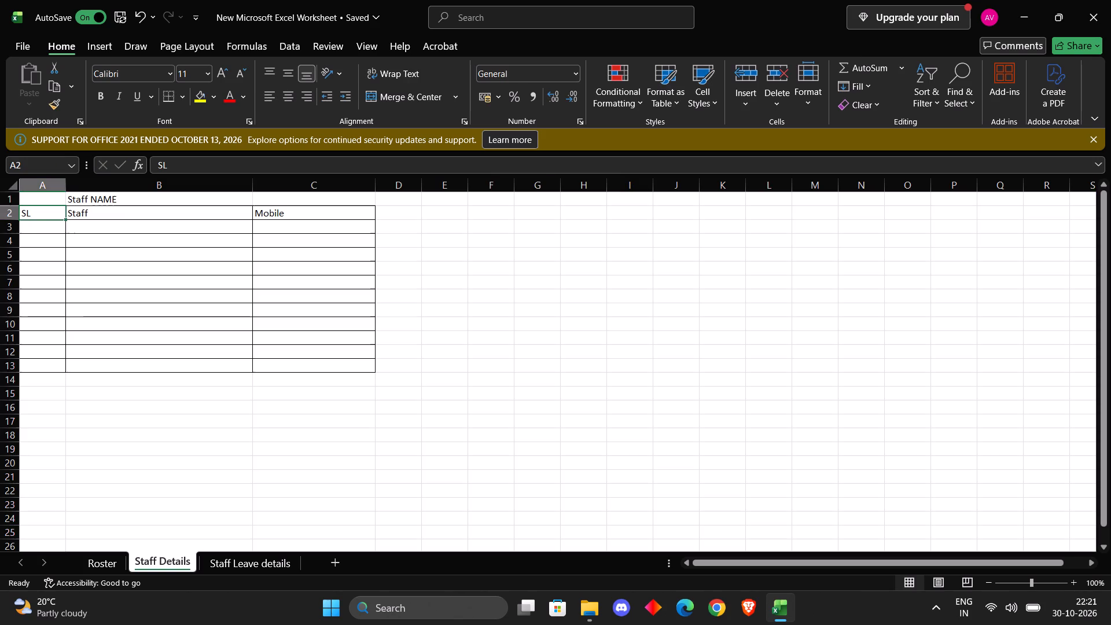
Replace the title in cell B1 of the Staff Details sheet with "November 2026 staff Roster".
{"action": "left_click", "coordinate": [107, 194]}
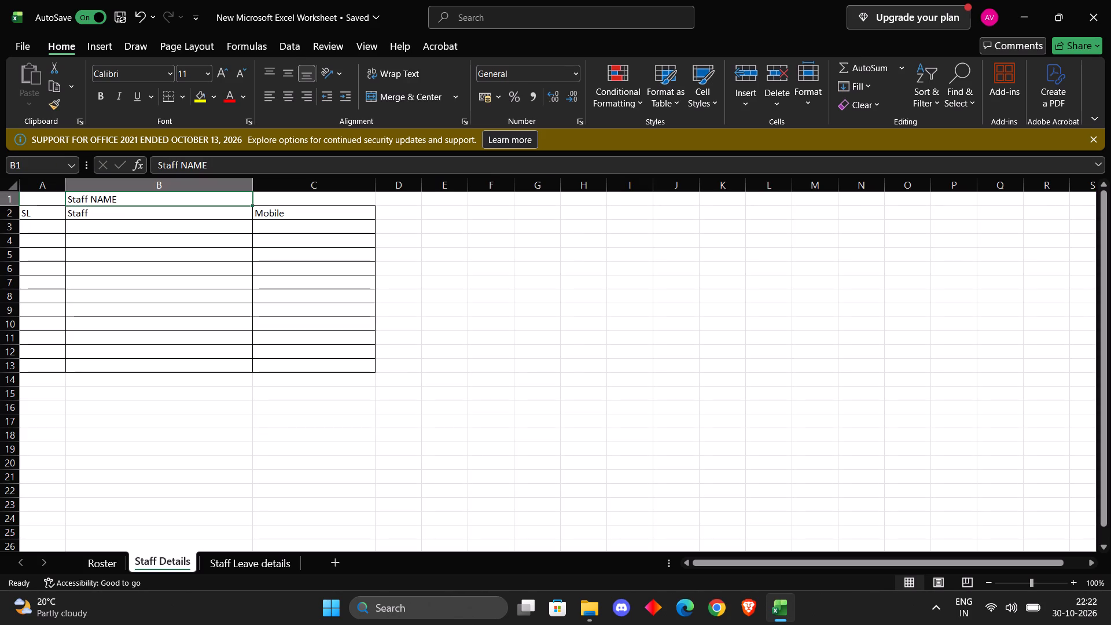
{"action": "key", "text": "BackSpace"}
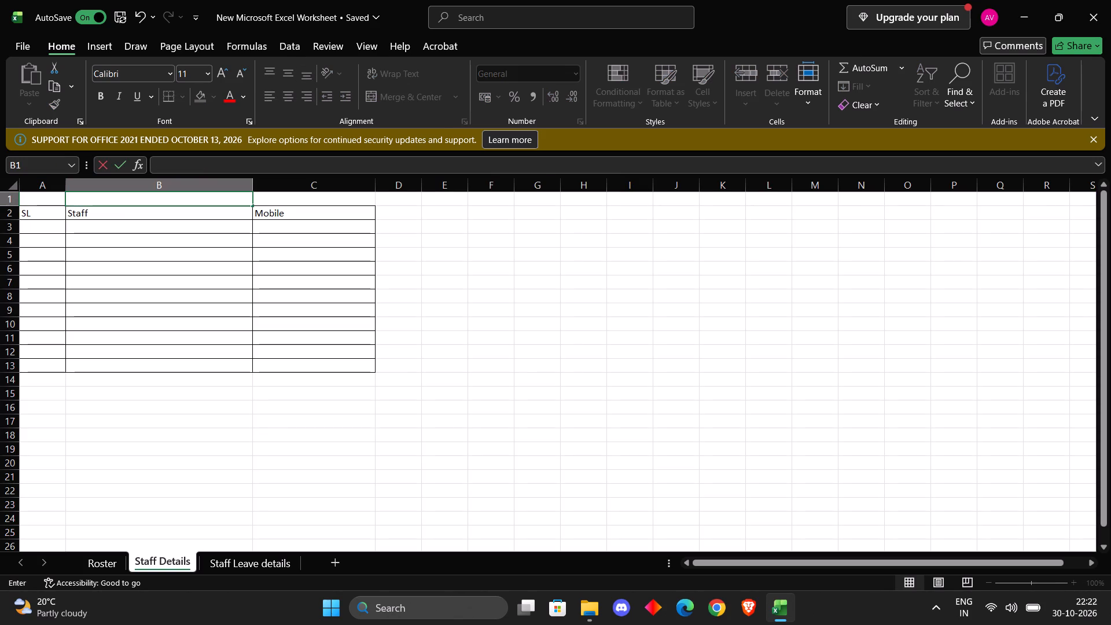
{"action": "left_click", "coordinate": [118, 197]}
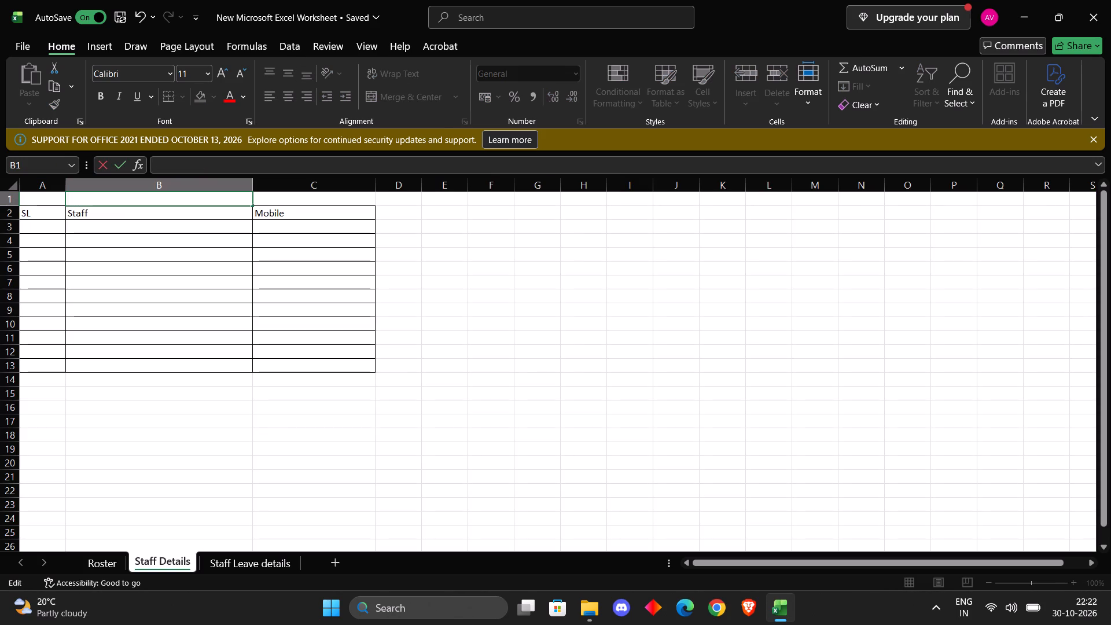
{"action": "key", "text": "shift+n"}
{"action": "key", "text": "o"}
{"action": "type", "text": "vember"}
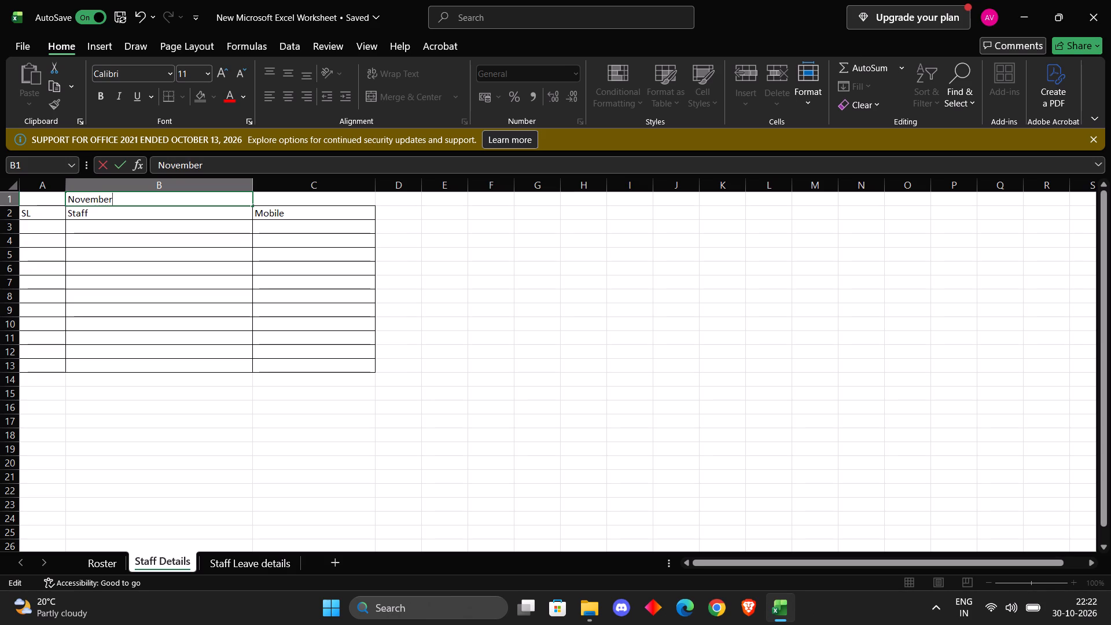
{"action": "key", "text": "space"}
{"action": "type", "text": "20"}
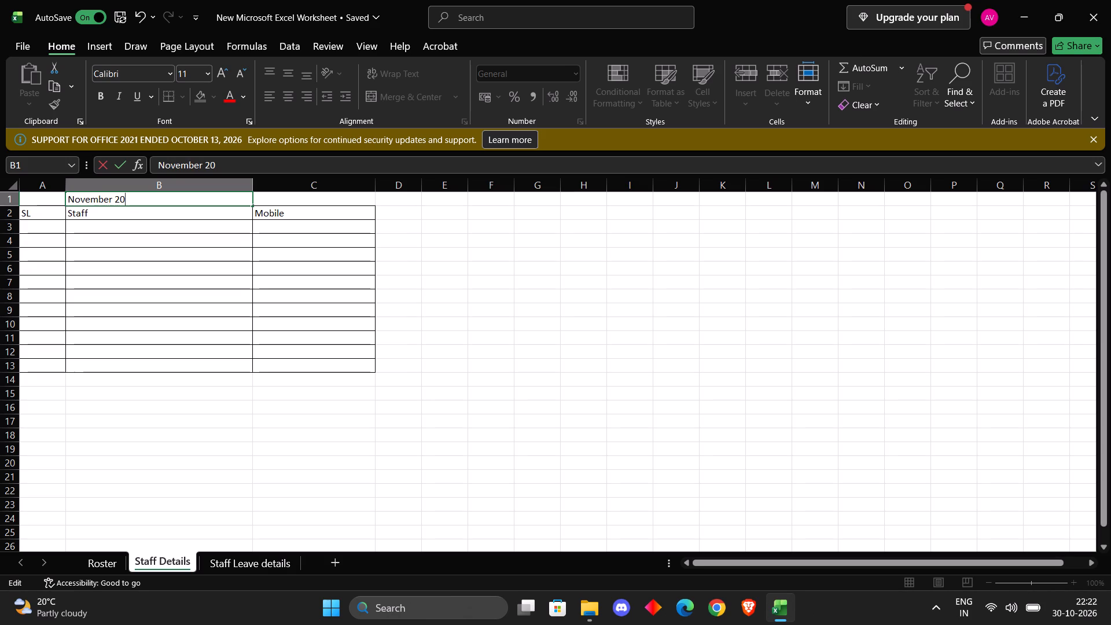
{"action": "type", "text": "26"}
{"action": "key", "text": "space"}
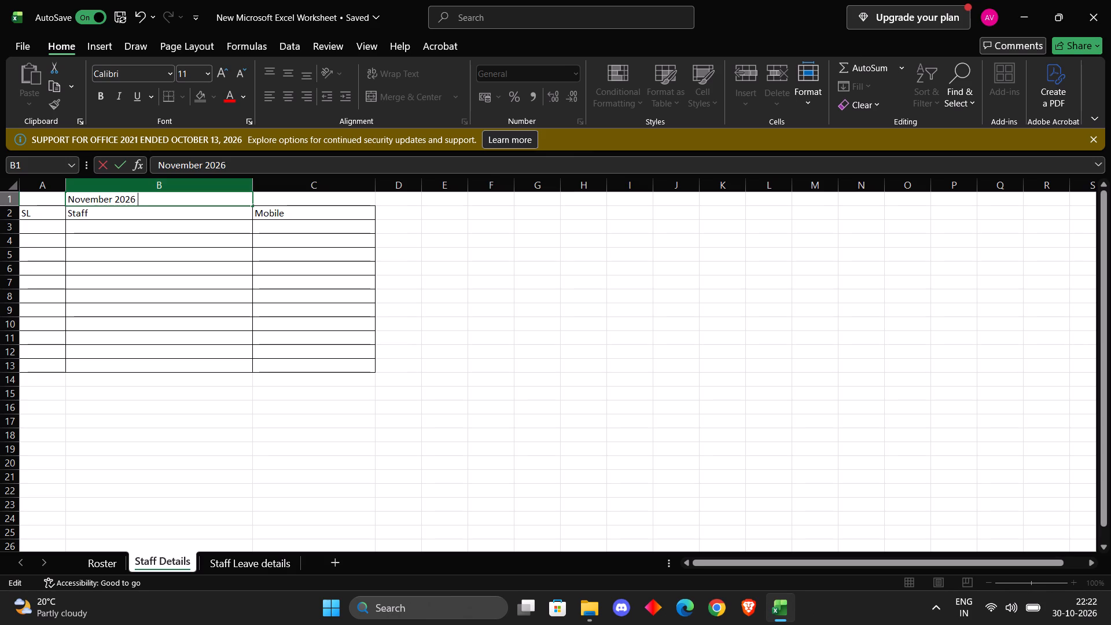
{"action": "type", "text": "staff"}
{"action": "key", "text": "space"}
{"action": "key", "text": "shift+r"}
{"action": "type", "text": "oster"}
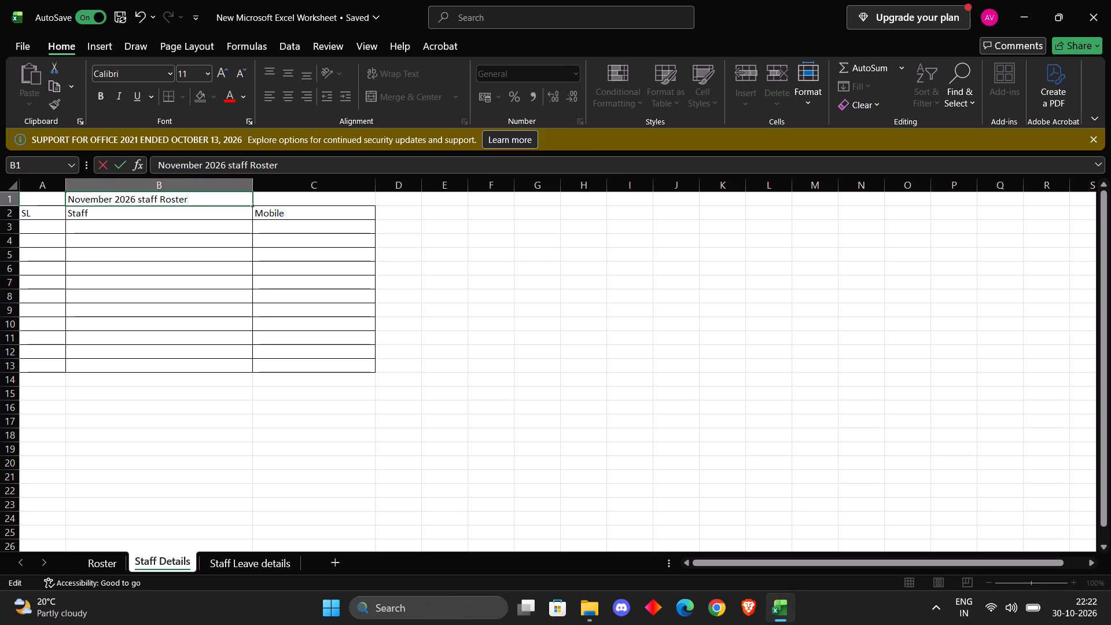
Change the first column heading in cell A2 to "Date".
{"action": "left_click", "coordinate": [46, 215]}
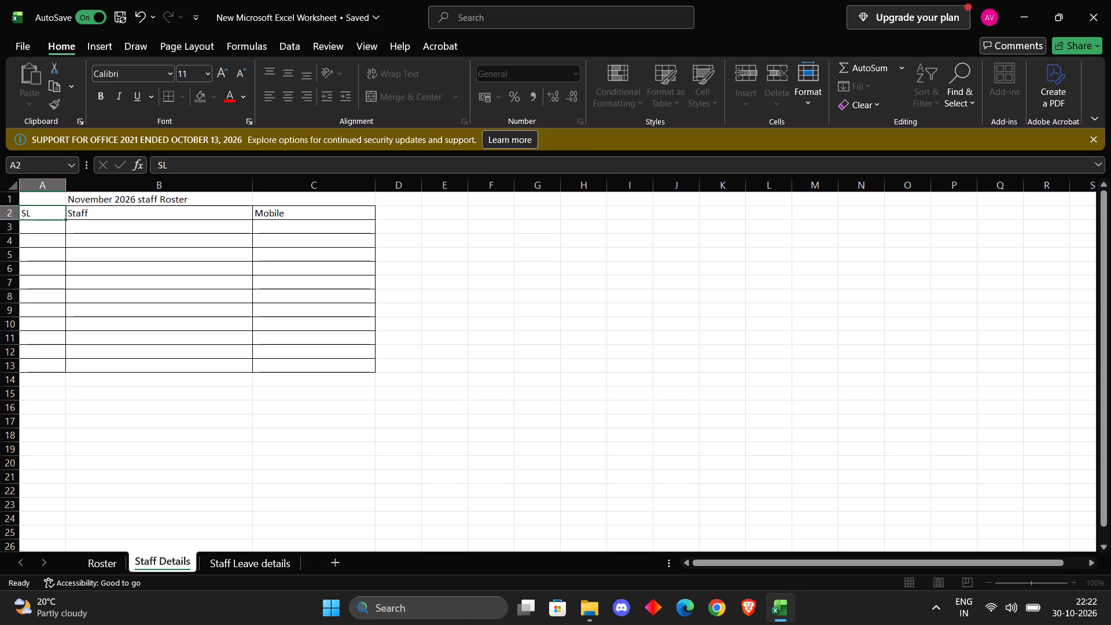
{"action": "key", "text": "BackSpace"}
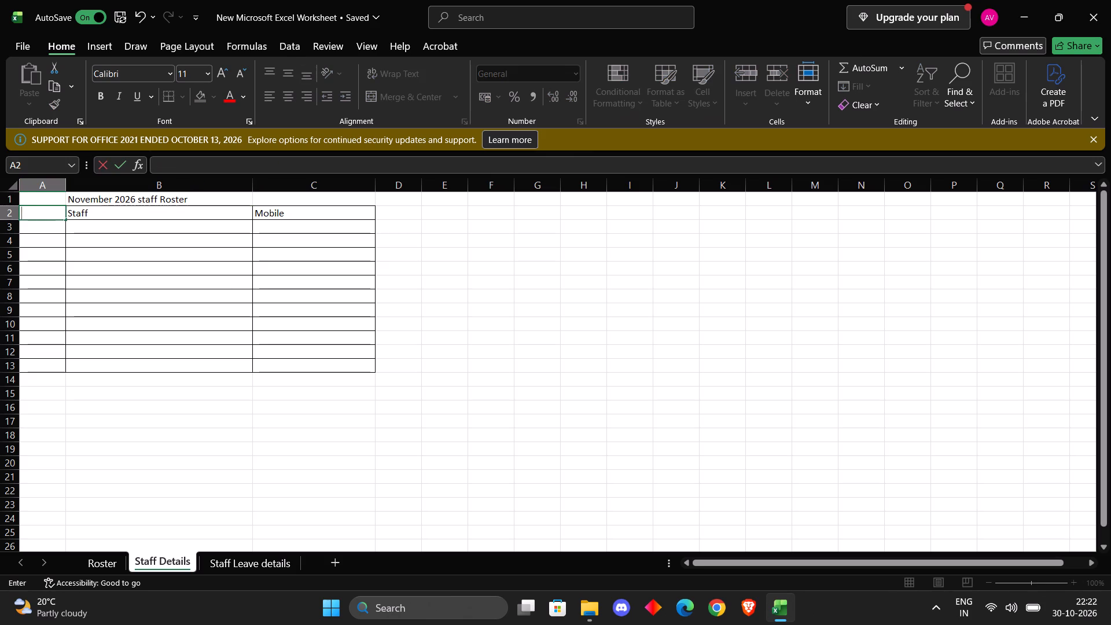
{"action": "left_click", "coordinate": [50, 213]}
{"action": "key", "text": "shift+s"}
{"action": "key", "text": "BackSpace"}
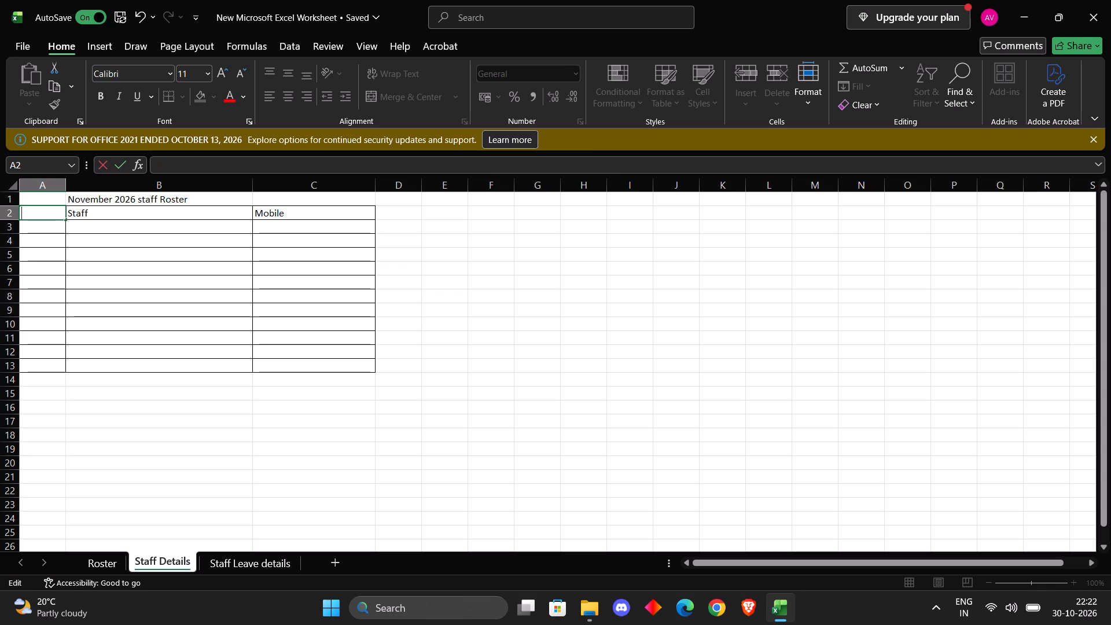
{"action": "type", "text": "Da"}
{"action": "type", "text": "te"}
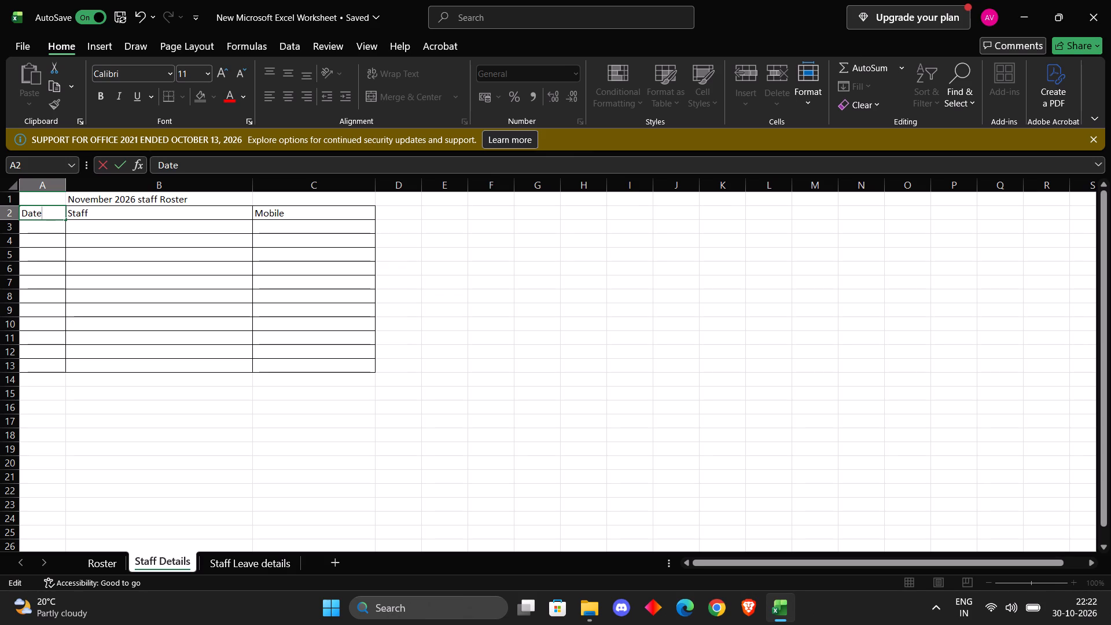
{"action": "left_click", "coordinate": [175, 230]}
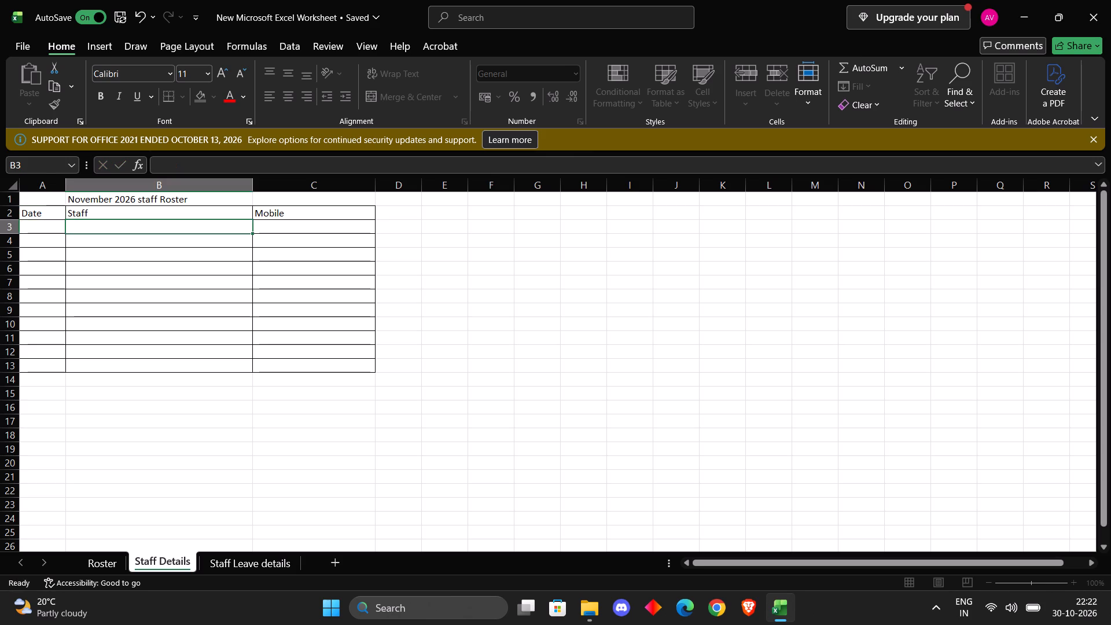
{"action": "left_click", "coordinate": [51, 213]}
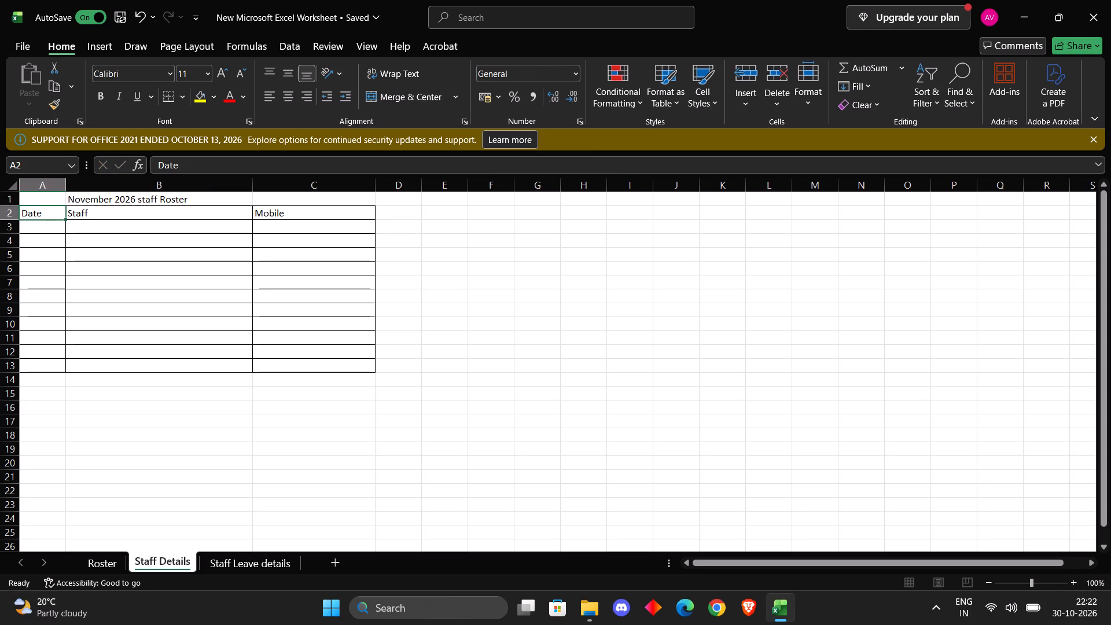
Clear the "Staff" and "Mobile" column headings from cells B2 and C2, leaving both cells empty.
{"action": "left_click", "coordinate": [116, 212]}
{"action": "left_click", "coordinate": [116, 212]}
{"action": "key", "text": "BackSpace"}
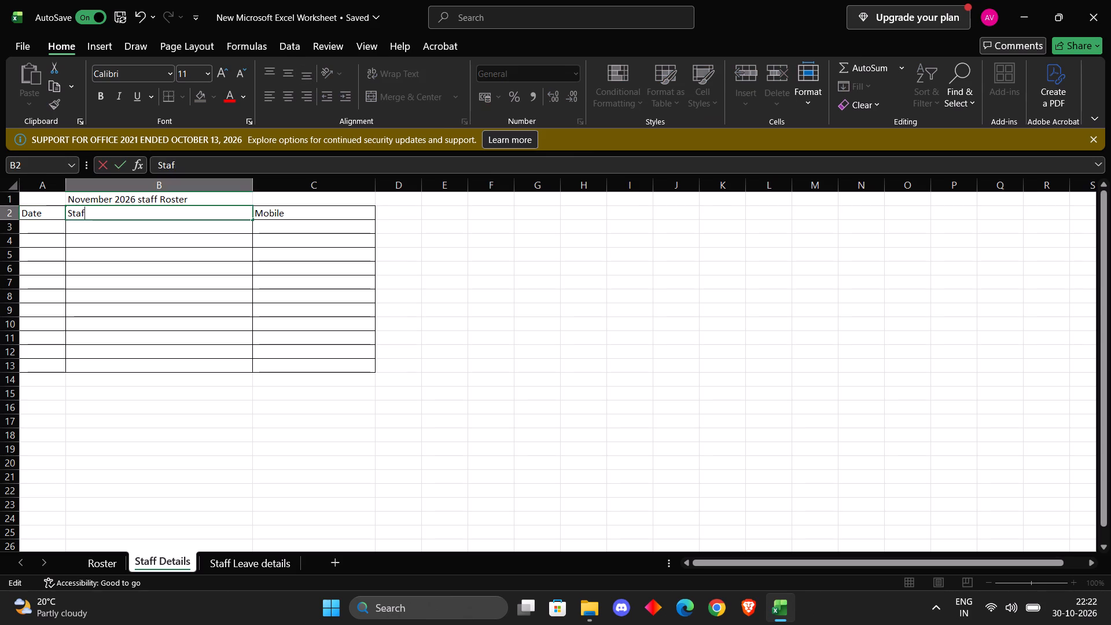
{"action": "key", "text": "BackSpace"}
{"action": "key", "text": "BackSpace"}
{"action": "key", "text": "BackSpace"}
{"action": "key", "text": "BackSpace"}
{"action": "key", "text": "BackSpace"}
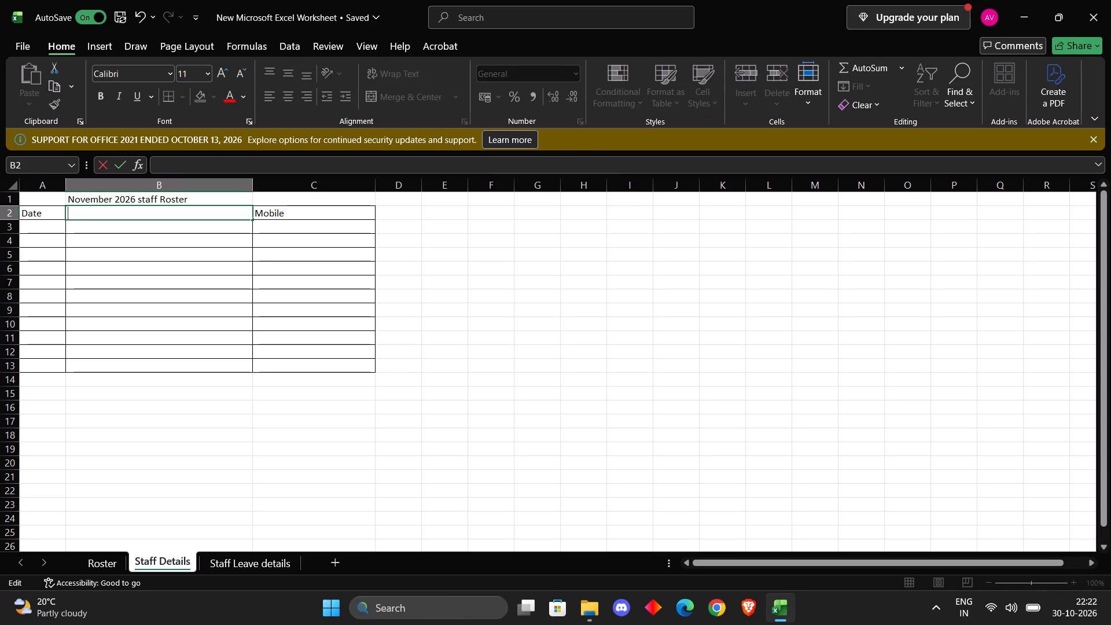
{"action": "left_click", "coordinate": [312, 215]}
{"action": "key", "text": "BackSpace"}
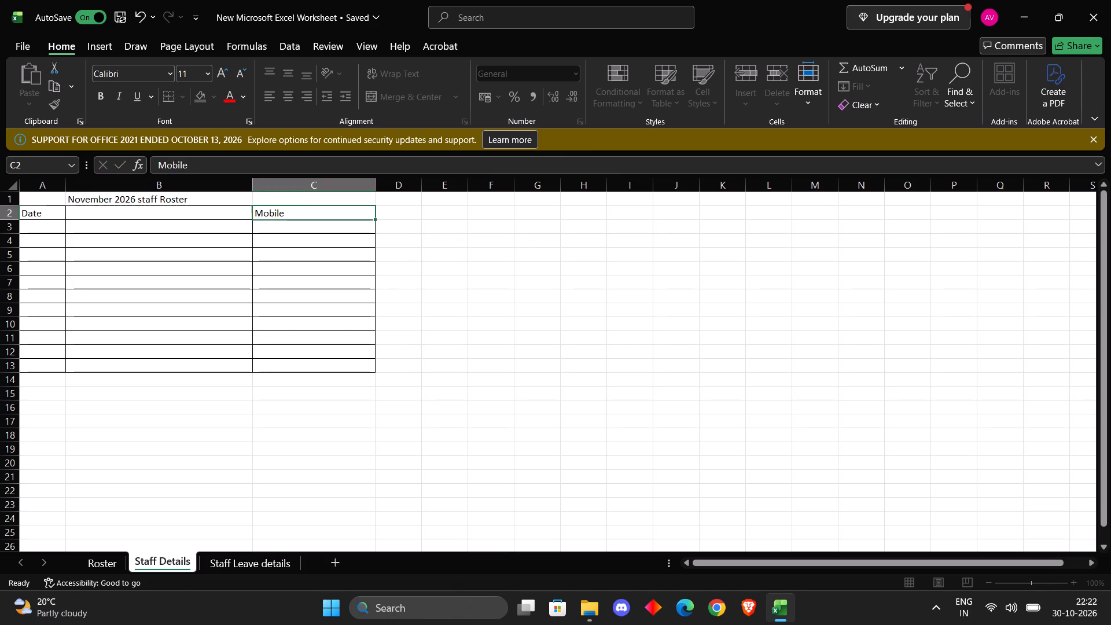
{"action": "key", "text": "BackSpace"}
{"action": "key", "text": "BackSpace"}
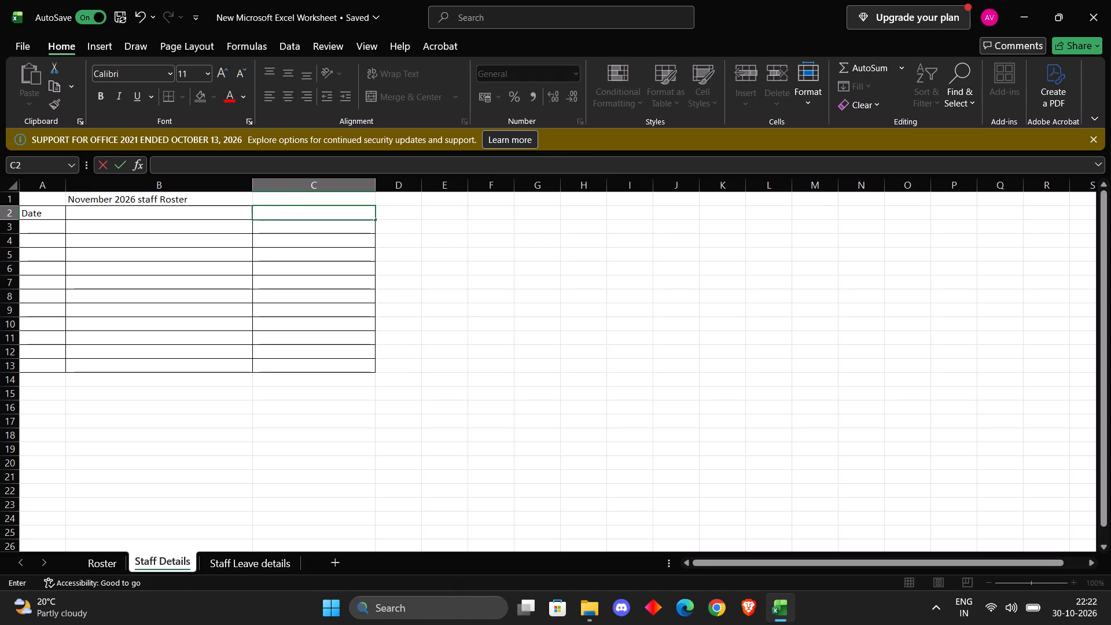
{"action": "left_click", "coordinate": [190, 220]}
{"action": "left_click", "coordinate": [194, 211]}
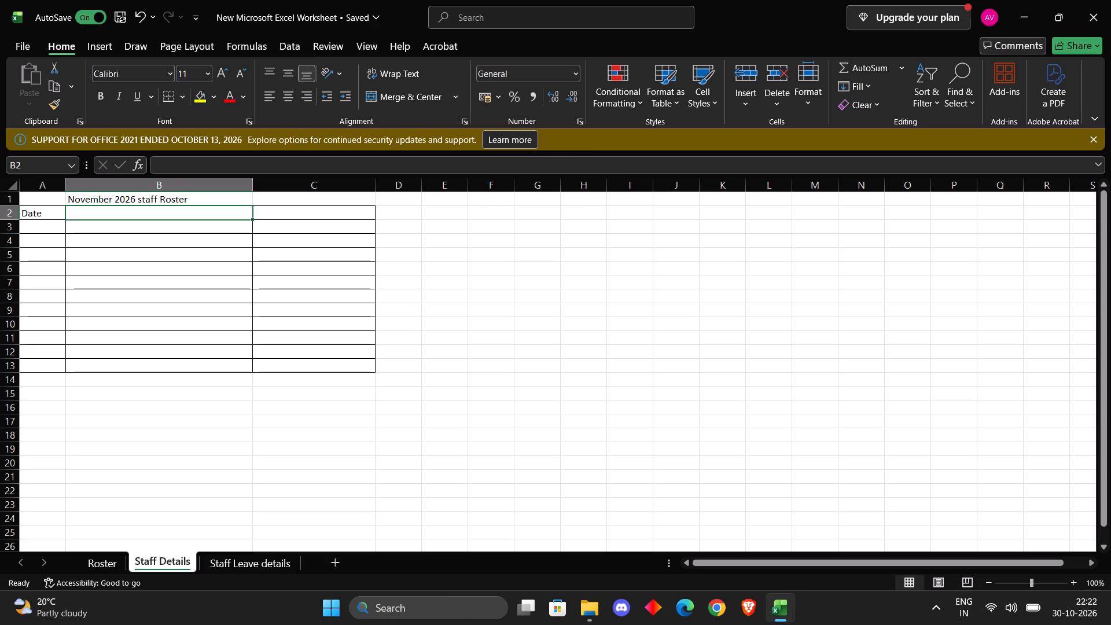
Enter the day numbers 1, 2 and 3 under the Date heading in cells A3 to A5.
{"action": "left_click", "coordinate": [56, 226]}
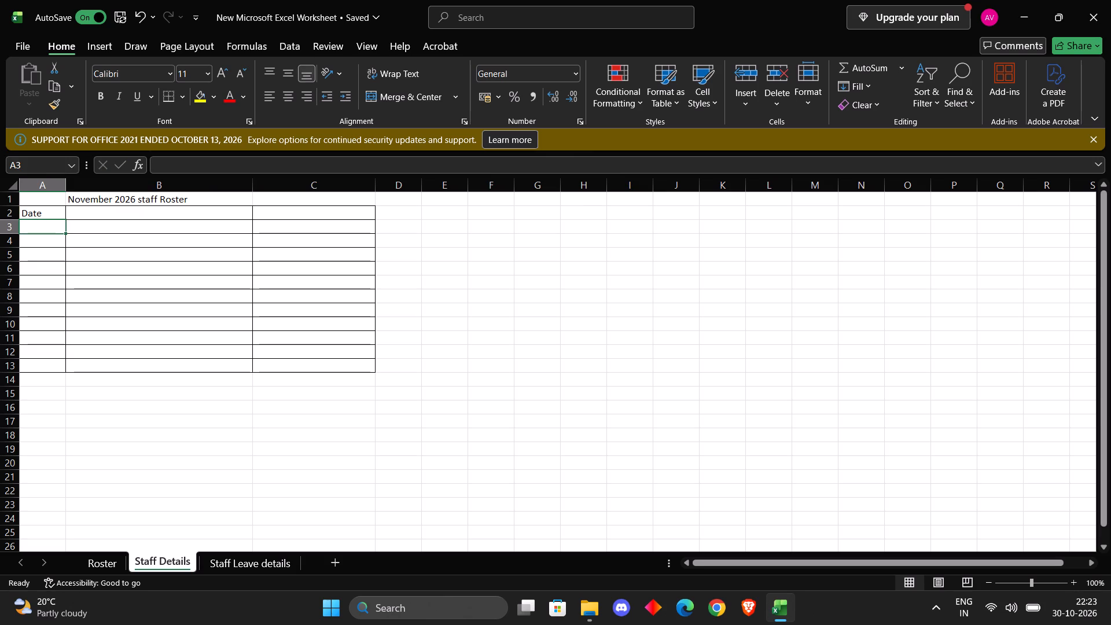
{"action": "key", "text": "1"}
{"action": "key", "text": "Down"}
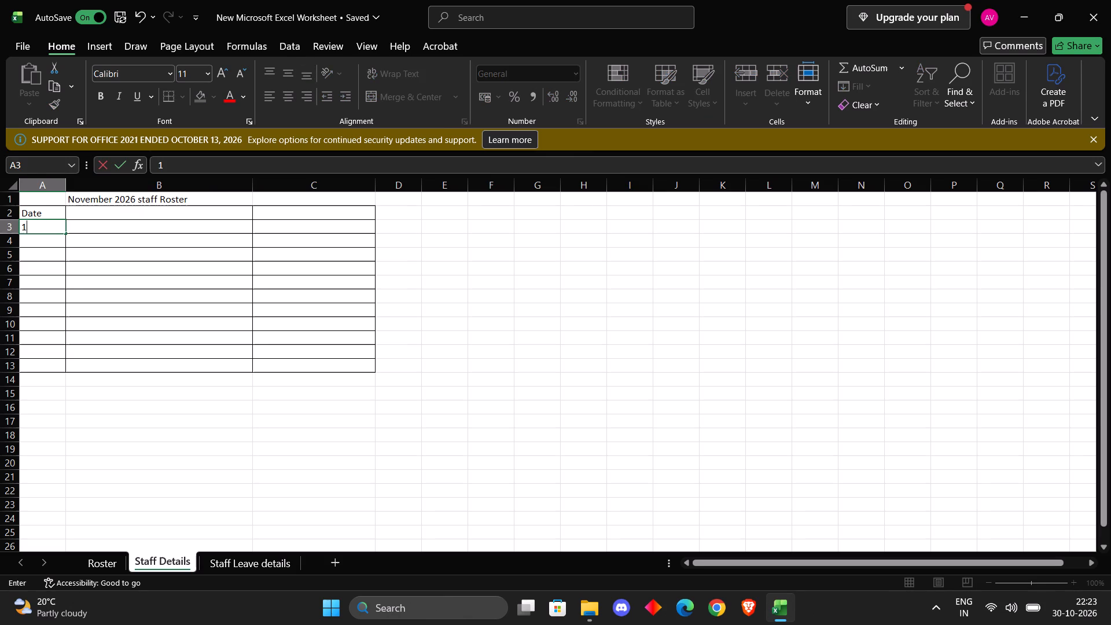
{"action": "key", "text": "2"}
{"action": "key", "text": "Down"}
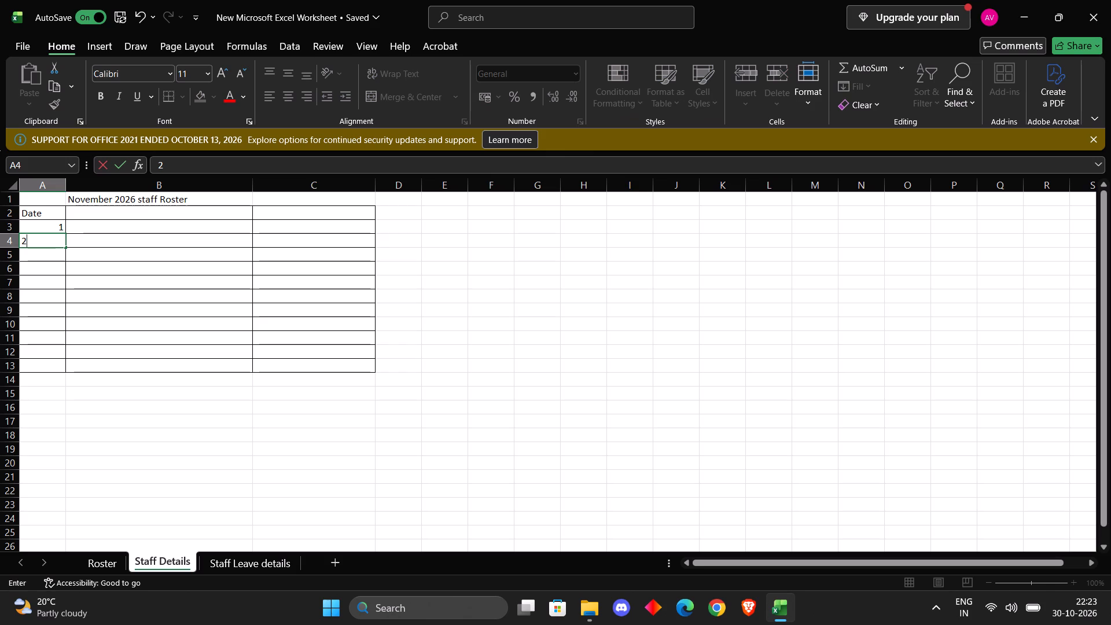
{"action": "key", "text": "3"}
{"action": "left_click", "coordinate": [56, 226]}
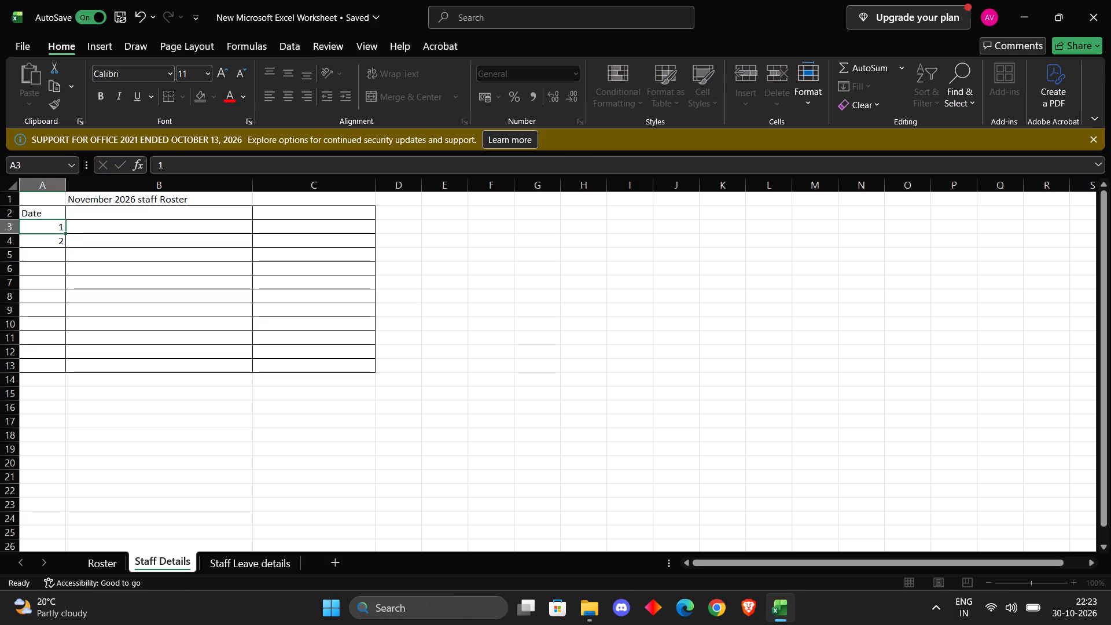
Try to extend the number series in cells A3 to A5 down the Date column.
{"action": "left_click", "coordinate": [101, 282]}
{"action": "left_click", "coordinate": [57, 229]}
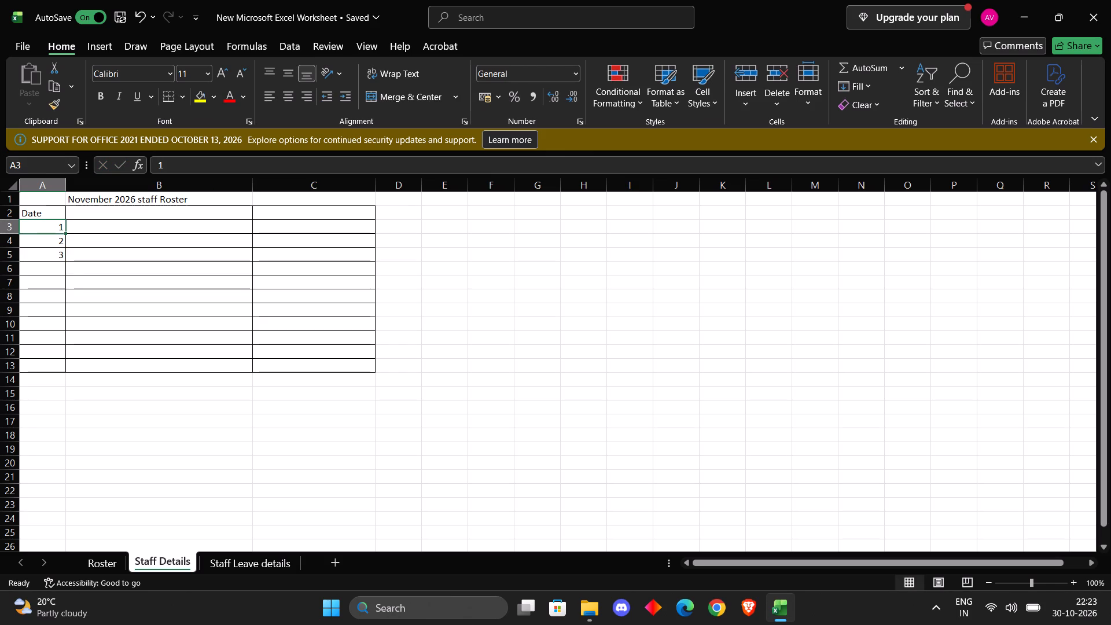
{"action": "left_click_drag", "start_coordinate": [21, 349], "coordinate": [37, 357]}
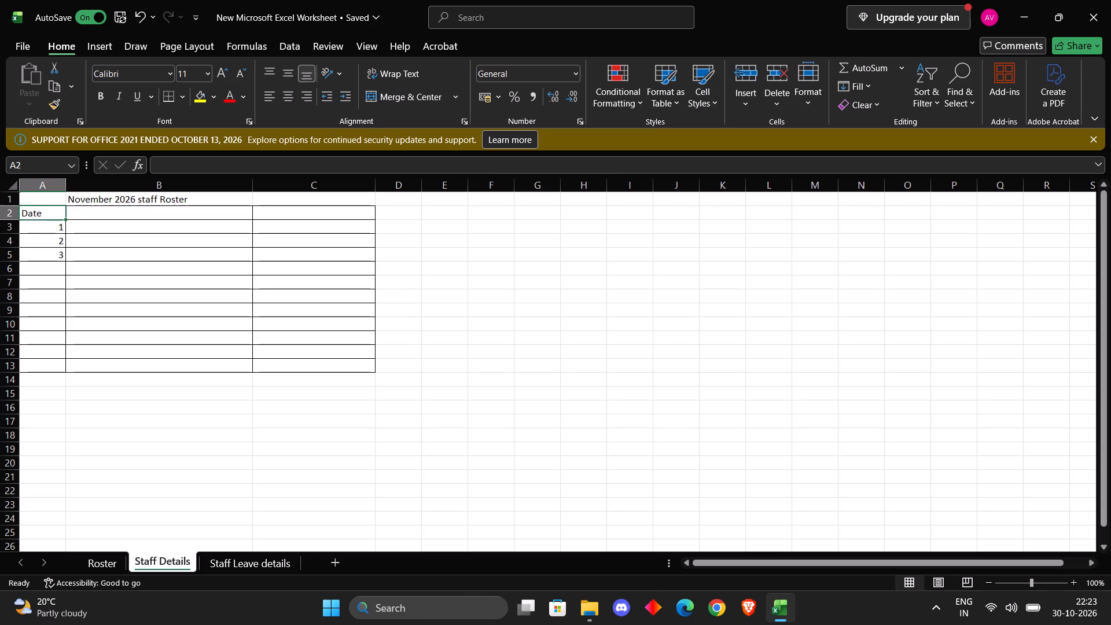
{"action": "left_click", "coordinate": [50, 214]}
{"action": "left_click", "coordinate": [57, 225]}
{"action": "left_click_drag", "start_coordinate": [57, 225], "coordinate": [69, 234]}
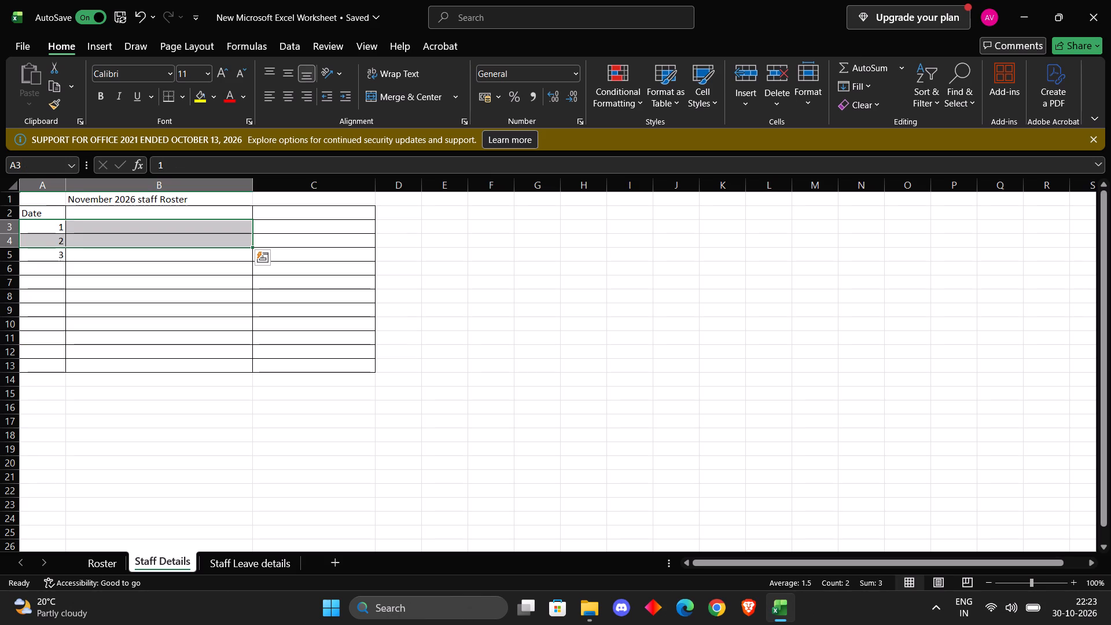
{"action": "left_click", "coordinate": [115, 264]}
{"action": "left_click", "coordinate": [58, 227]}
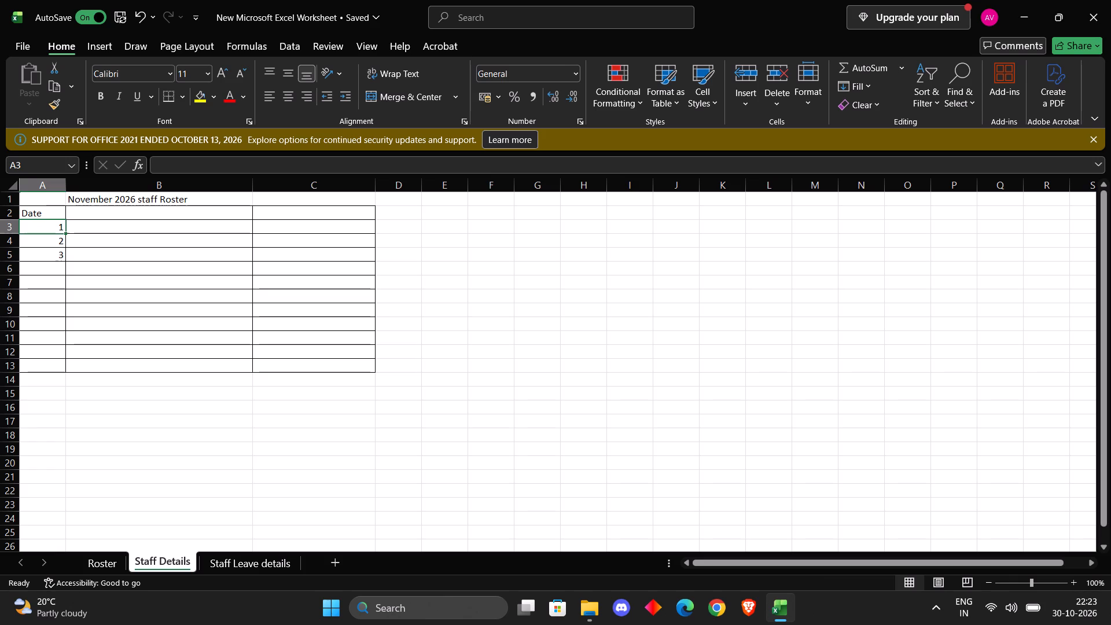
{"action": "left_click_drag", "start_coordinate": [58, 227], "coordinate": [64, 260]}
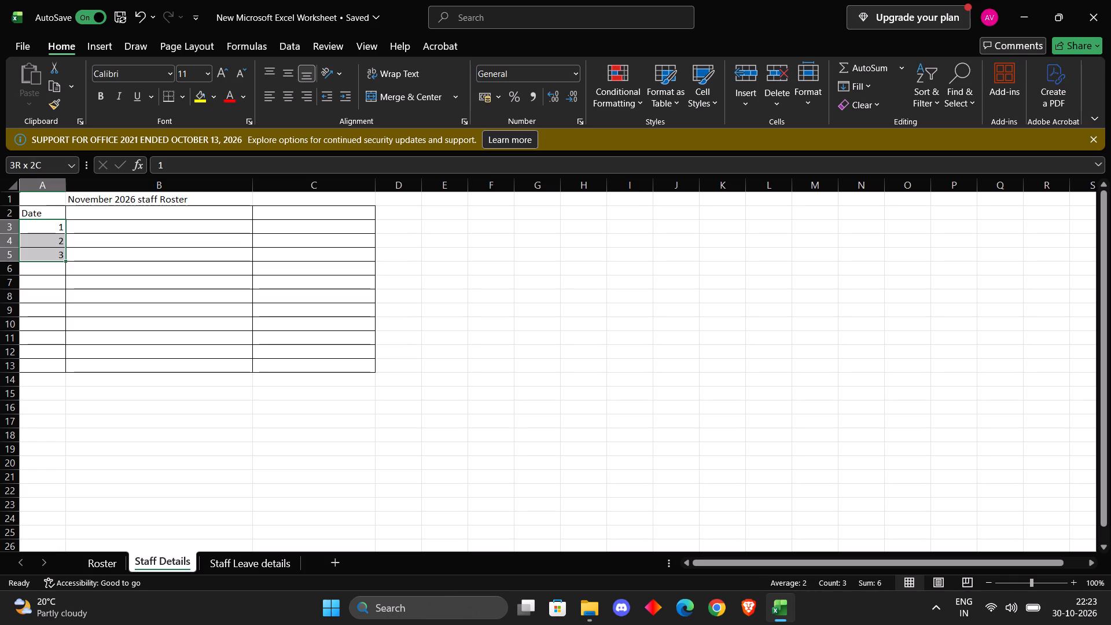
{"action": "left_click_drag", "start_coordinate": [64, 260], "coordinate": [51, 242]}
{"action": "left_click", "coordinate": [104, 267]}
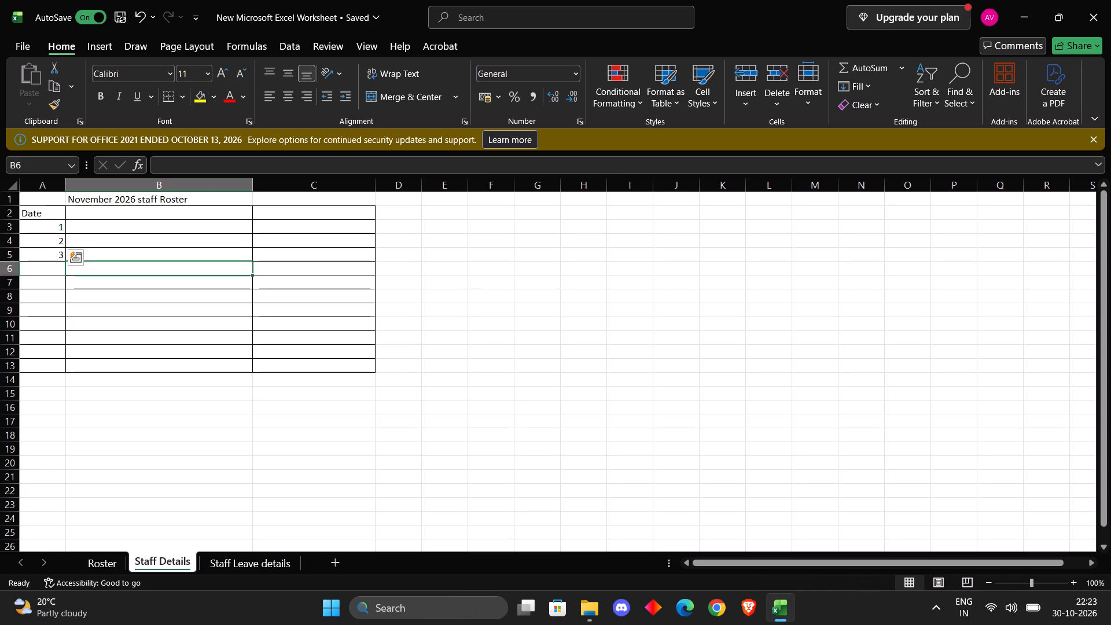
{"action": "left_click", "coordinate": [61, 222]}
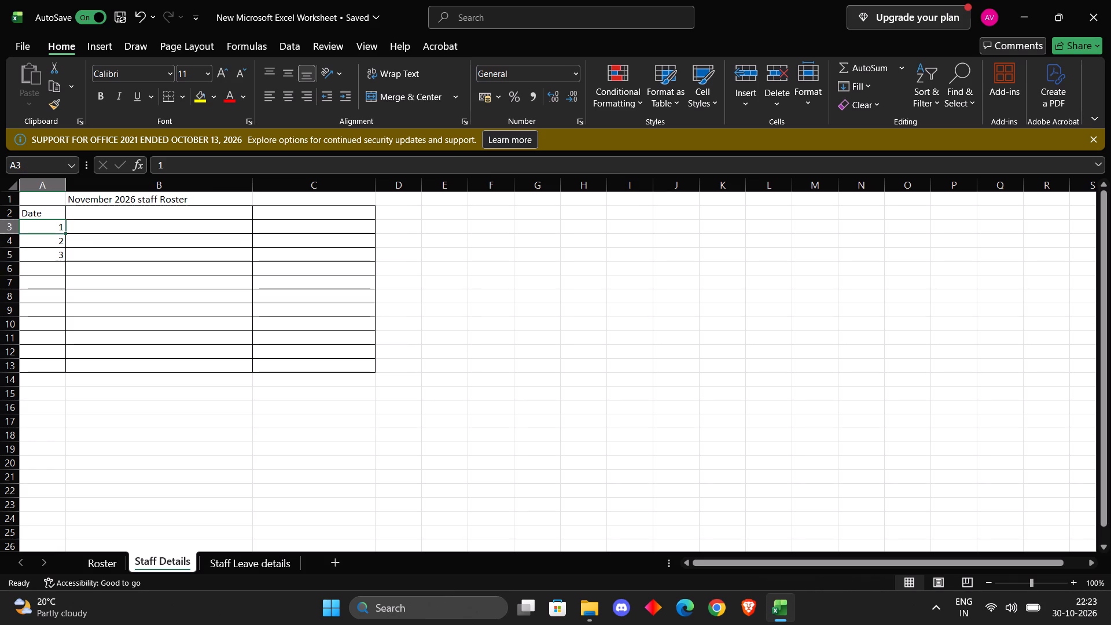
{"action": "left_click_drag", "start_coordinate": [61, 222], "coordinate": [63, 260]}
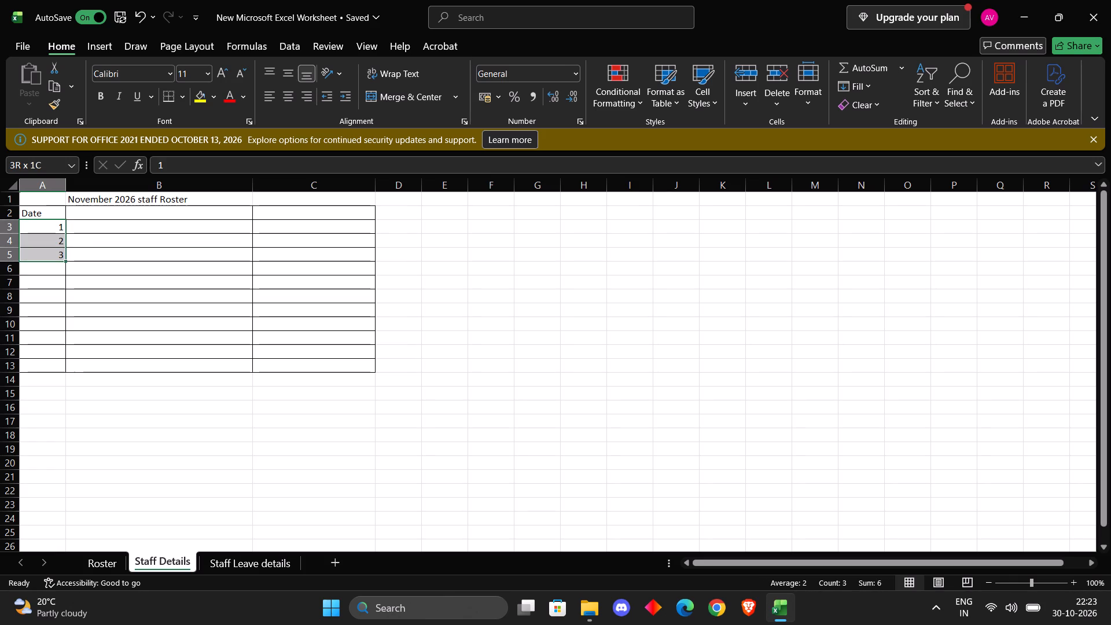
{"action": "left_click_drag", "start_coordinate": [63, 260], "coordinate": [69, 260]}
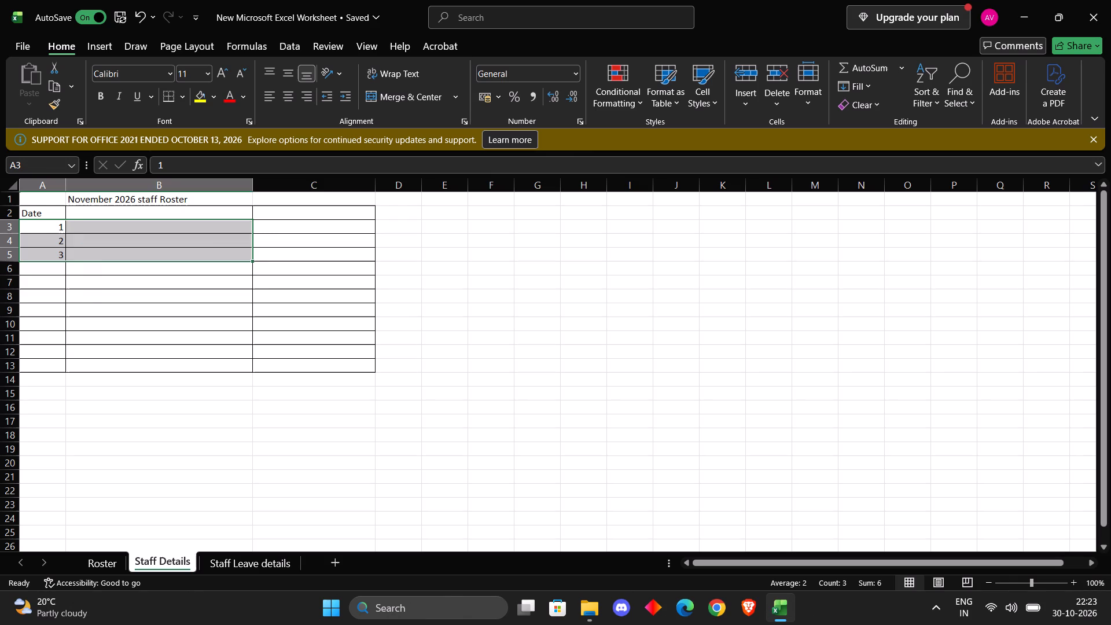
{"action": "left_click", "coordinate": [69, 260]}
Continue the Date column by entering the day numbers 4 through 10 in cells A6 to A12.
{"action": "left_click", "coordinate": [56, 267]}
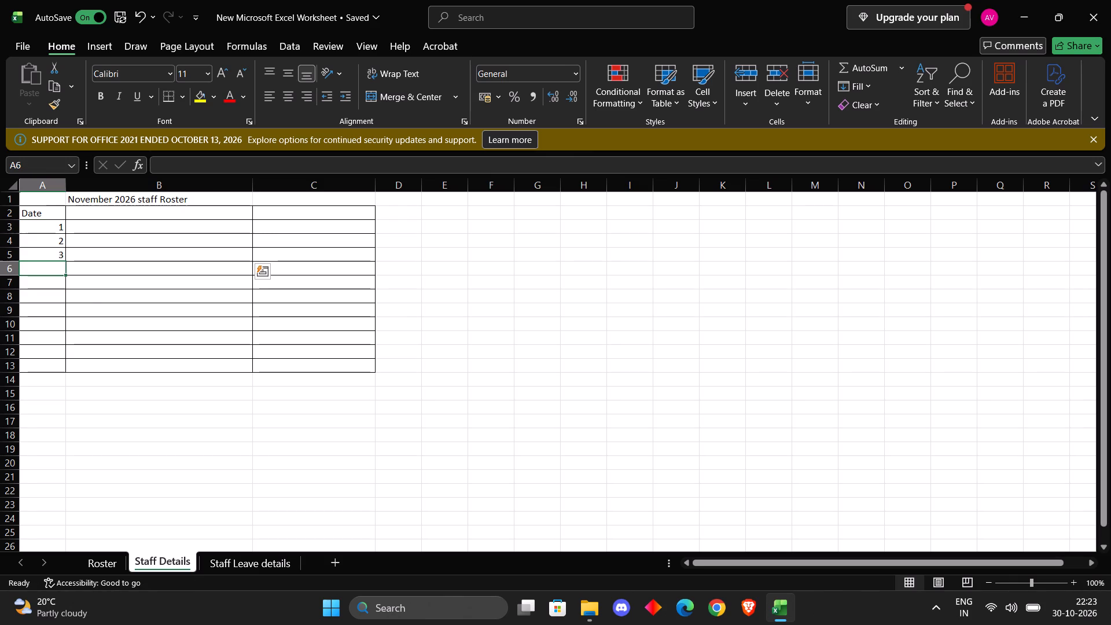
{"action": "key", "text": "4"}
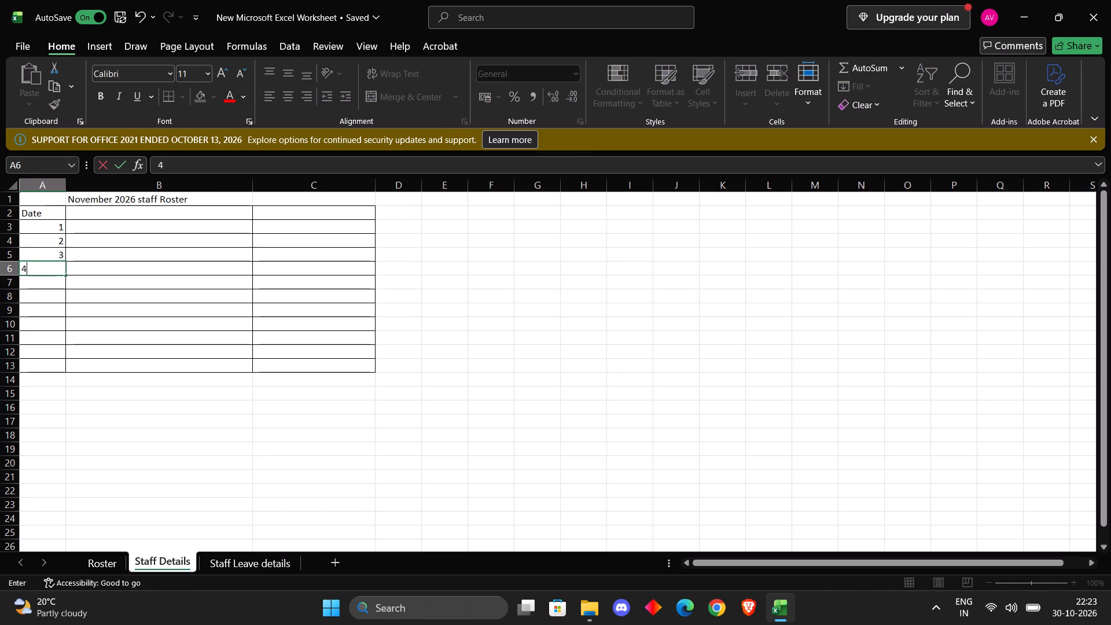
{"action": "key", "text": "Down"}
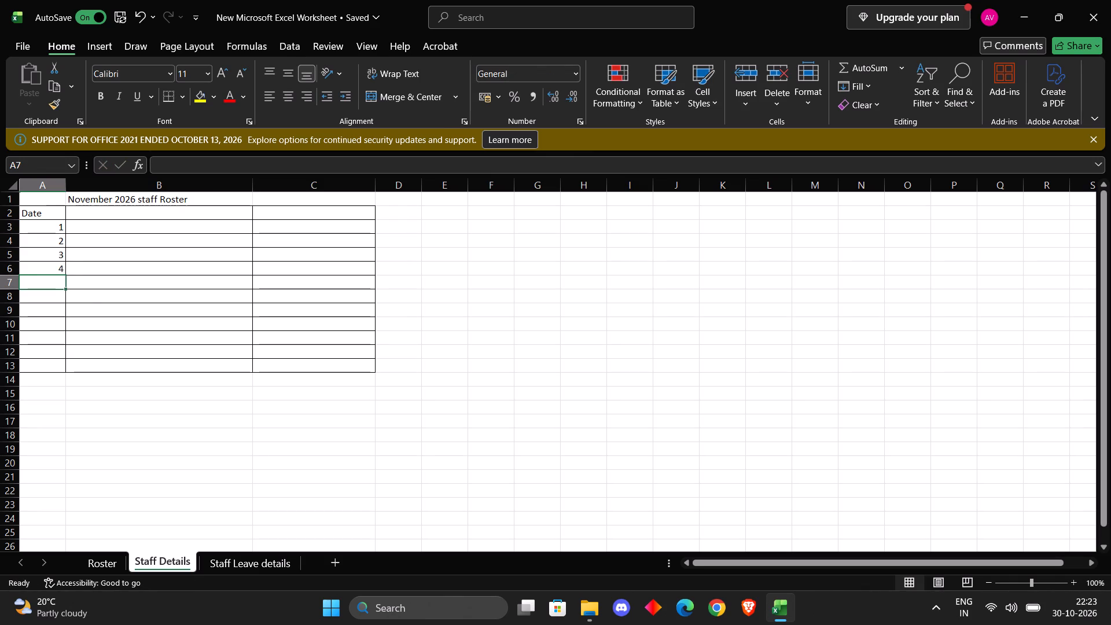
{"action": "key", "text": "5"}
{"action": "key", "text": "Down"}
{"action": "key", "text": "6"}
{"action": "key", "text": "Down"}
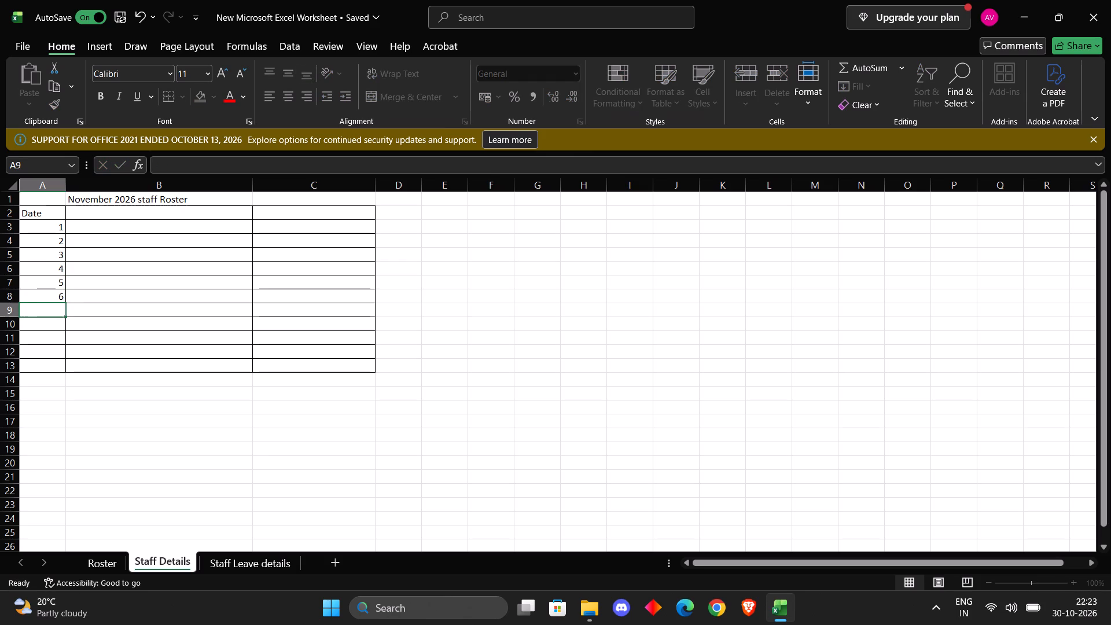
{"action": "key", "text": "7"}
{"action": "key", "text": "Down"}
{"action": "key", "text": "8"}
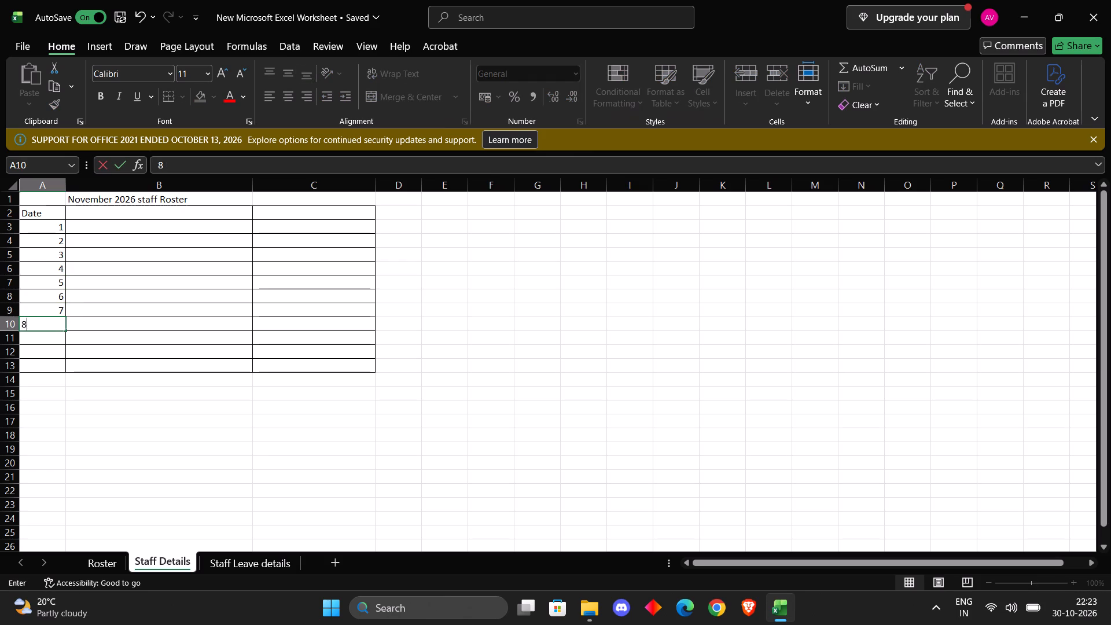
{"action": "key", "text": "Down"}
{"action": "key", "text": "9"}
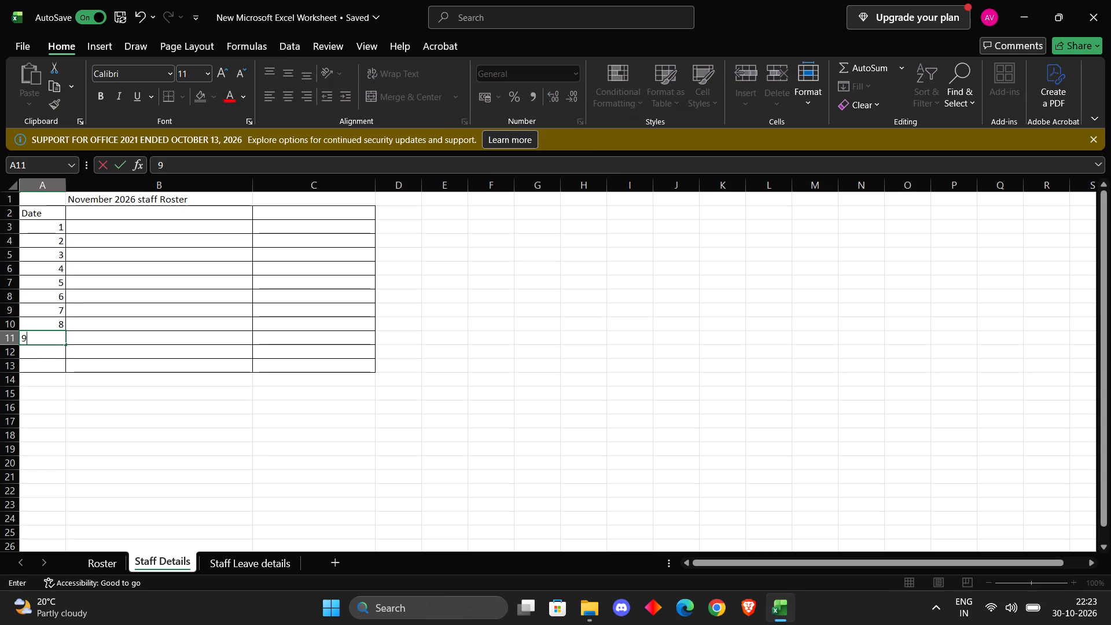
{"action": "key", "text": "Down"}
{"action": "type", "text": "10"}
{"action": "left_click", "coordinate": [156, 440]}
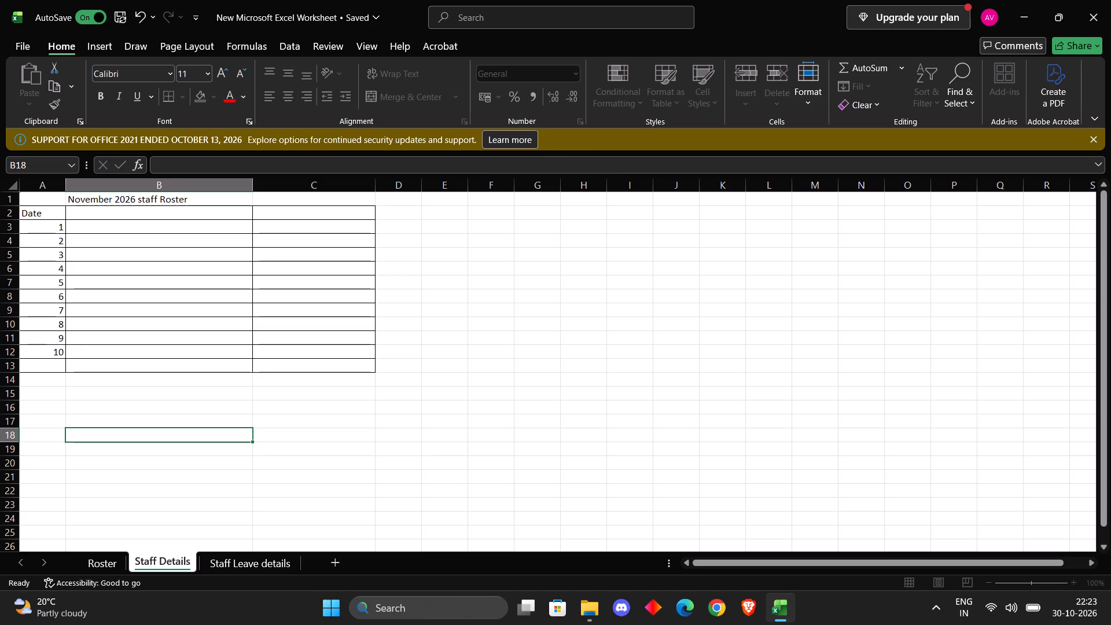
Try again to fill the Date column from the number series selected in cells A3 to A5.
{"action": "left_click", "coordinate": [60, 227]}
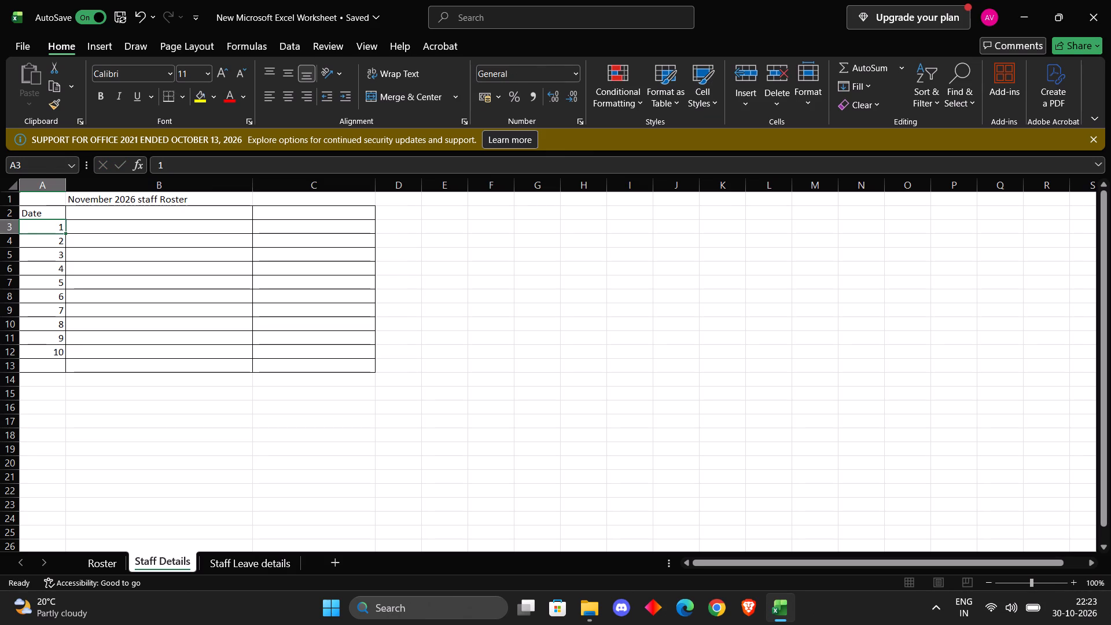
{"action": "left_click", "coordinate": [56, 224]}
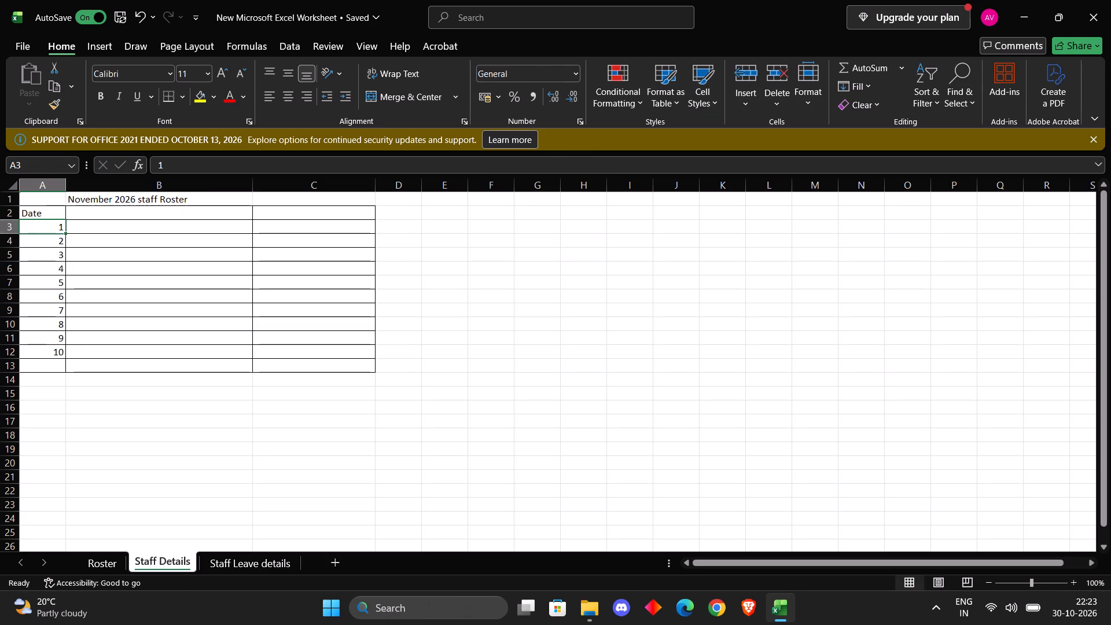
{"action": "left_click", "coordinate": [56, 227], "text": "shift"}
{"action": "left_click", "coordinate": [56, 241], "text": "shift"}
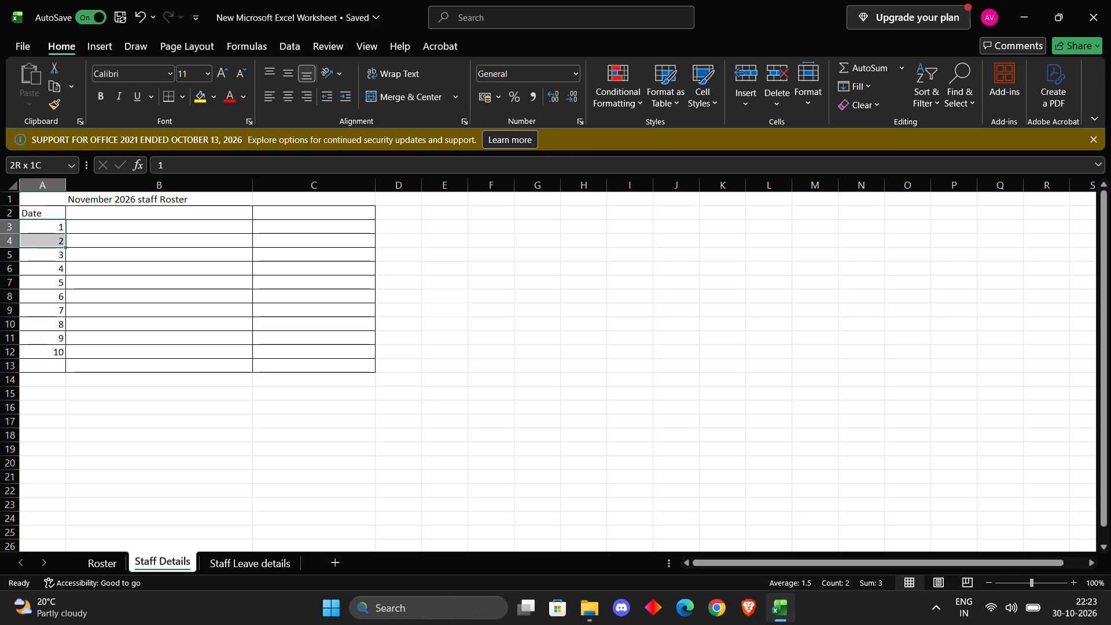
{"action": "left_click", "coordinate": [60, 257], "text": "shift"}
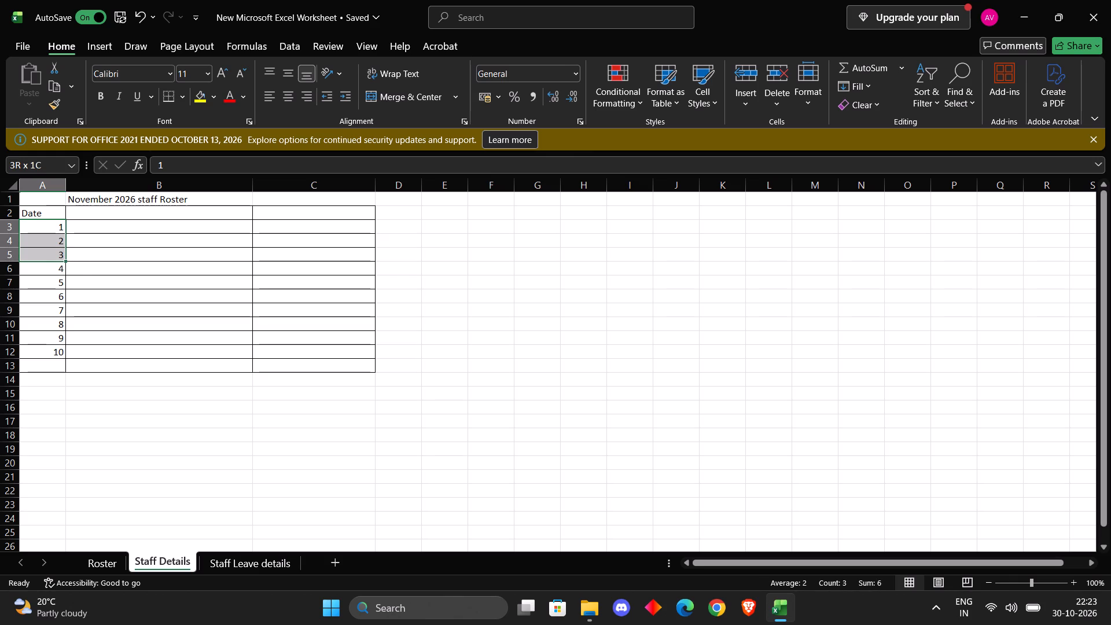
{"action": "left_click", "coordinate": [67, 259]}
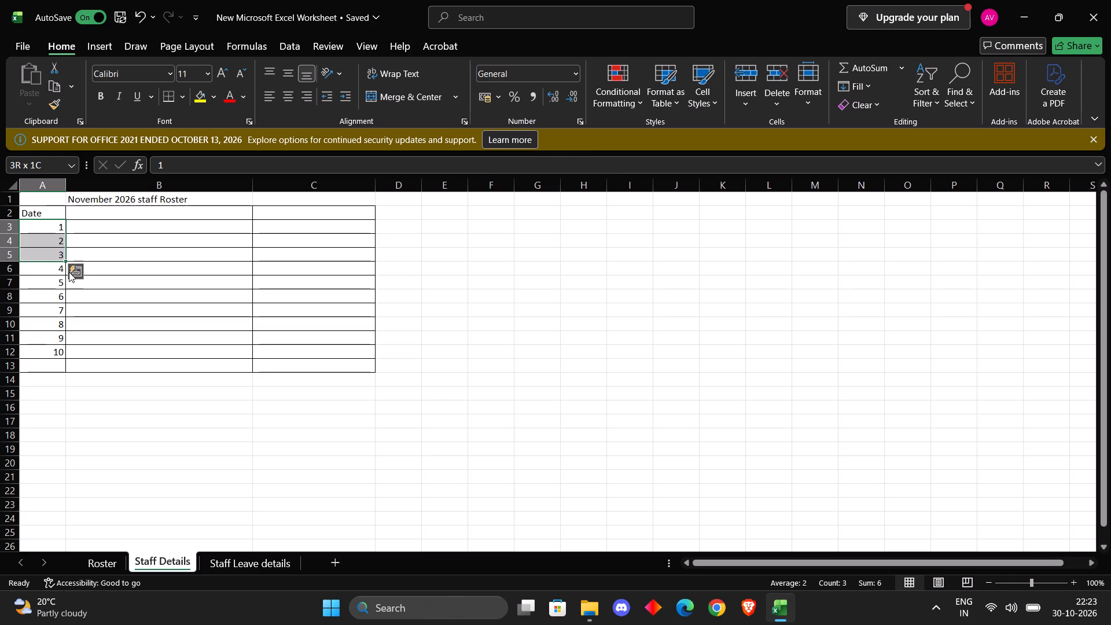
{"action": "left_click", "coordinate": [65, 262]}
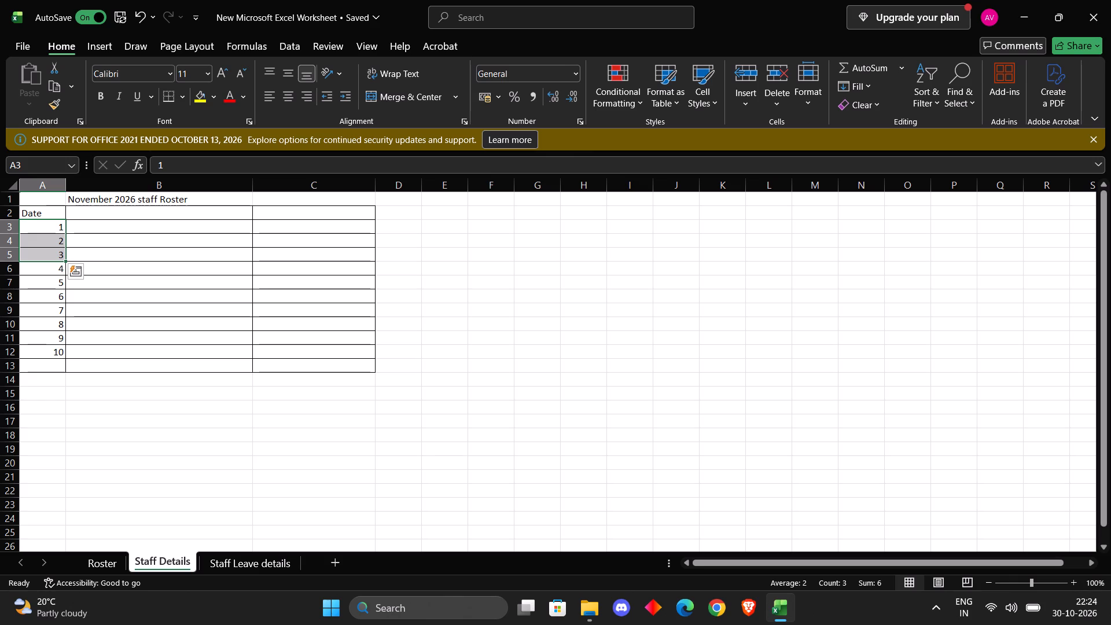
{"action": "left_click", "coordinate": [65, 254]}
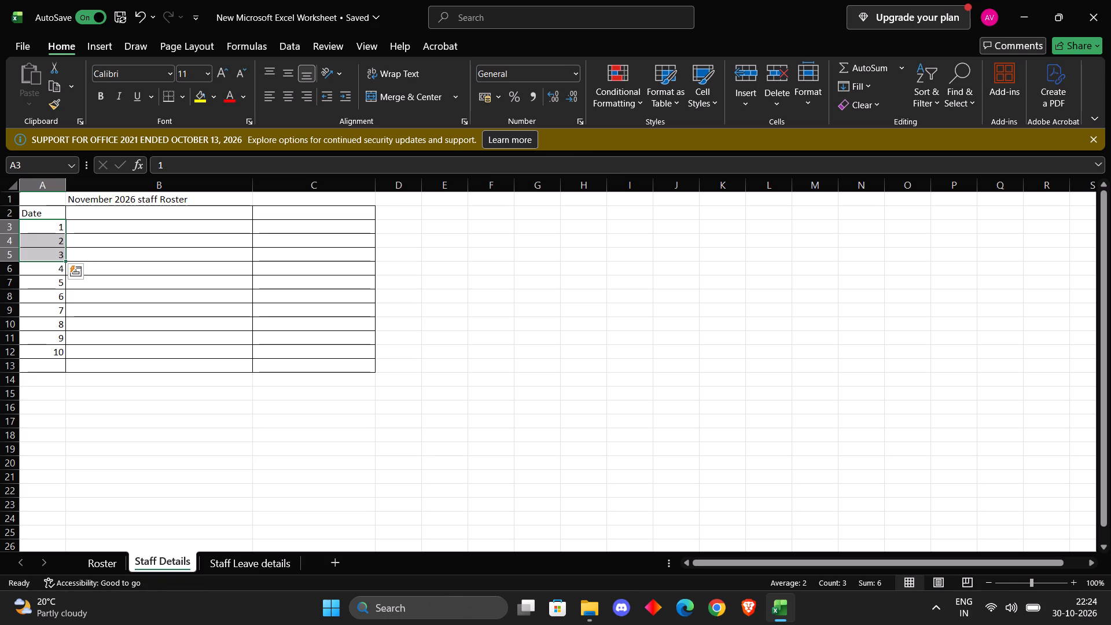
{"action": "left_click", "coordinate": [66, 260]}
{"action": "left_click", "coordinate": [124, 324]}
Enter the day number 11 in cell A13 of the Date column.
{"action": "left_click", "coordinate": [54, 366]}
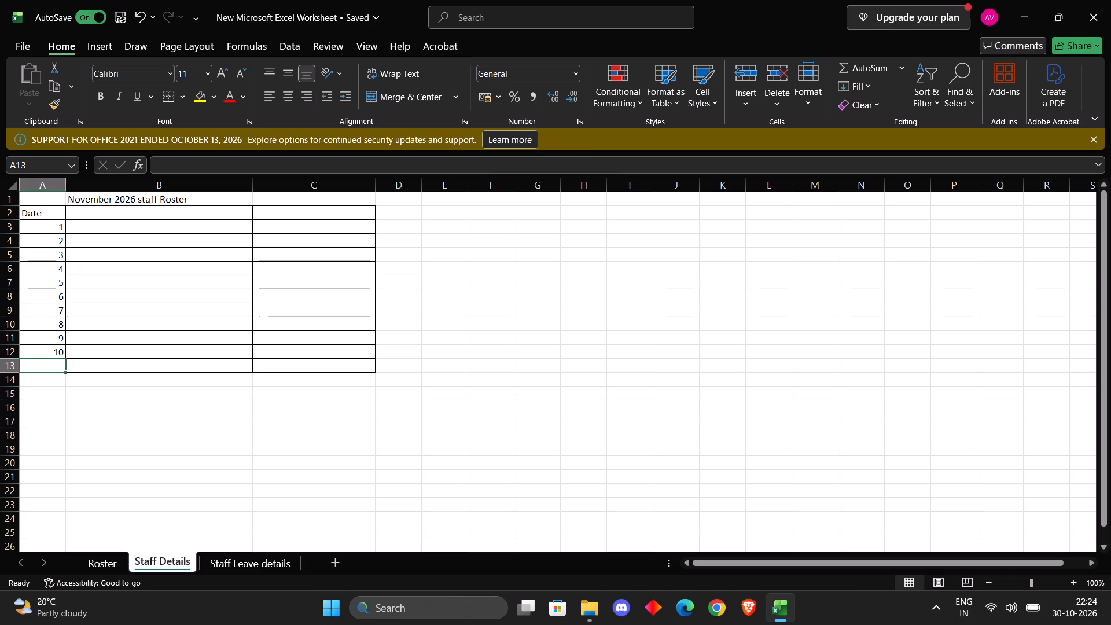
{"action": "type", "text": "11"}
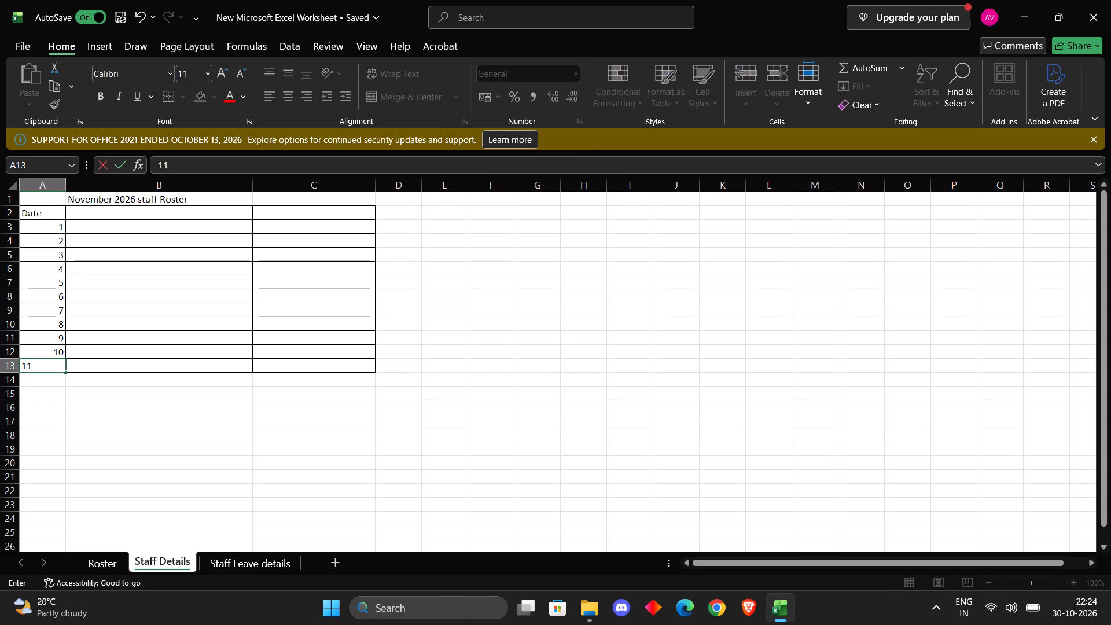
{"action": "left_click", "coordinate": [115, 451]}
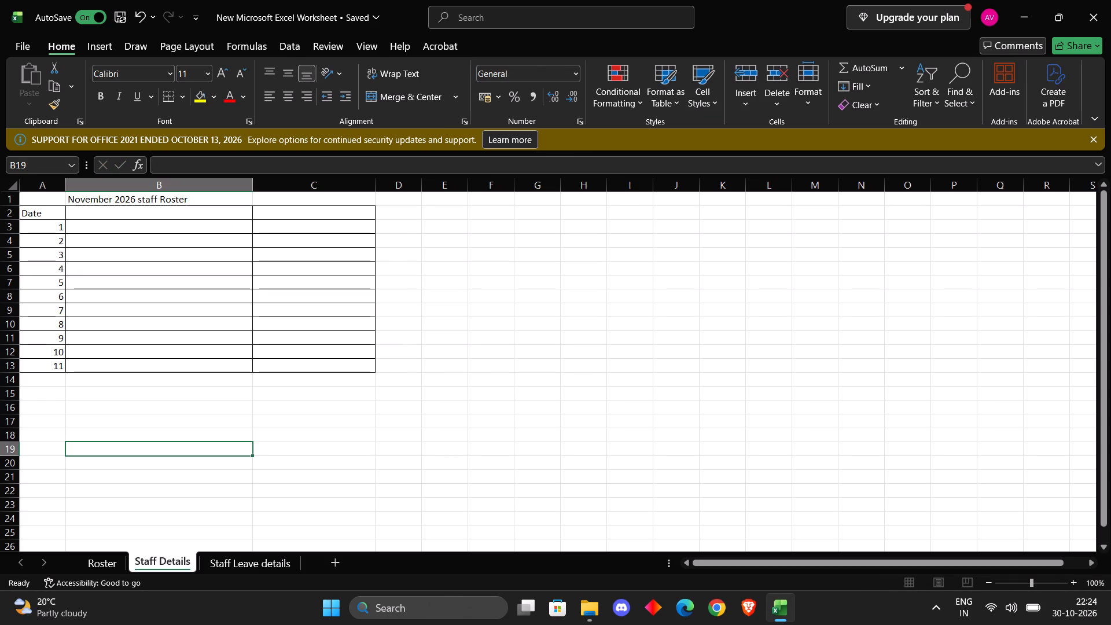
Clear the November 2026 staff Roster title from cell B1 and delete the whole of row 1.
{"action": "left_click", "coordinate": [183, 198]}
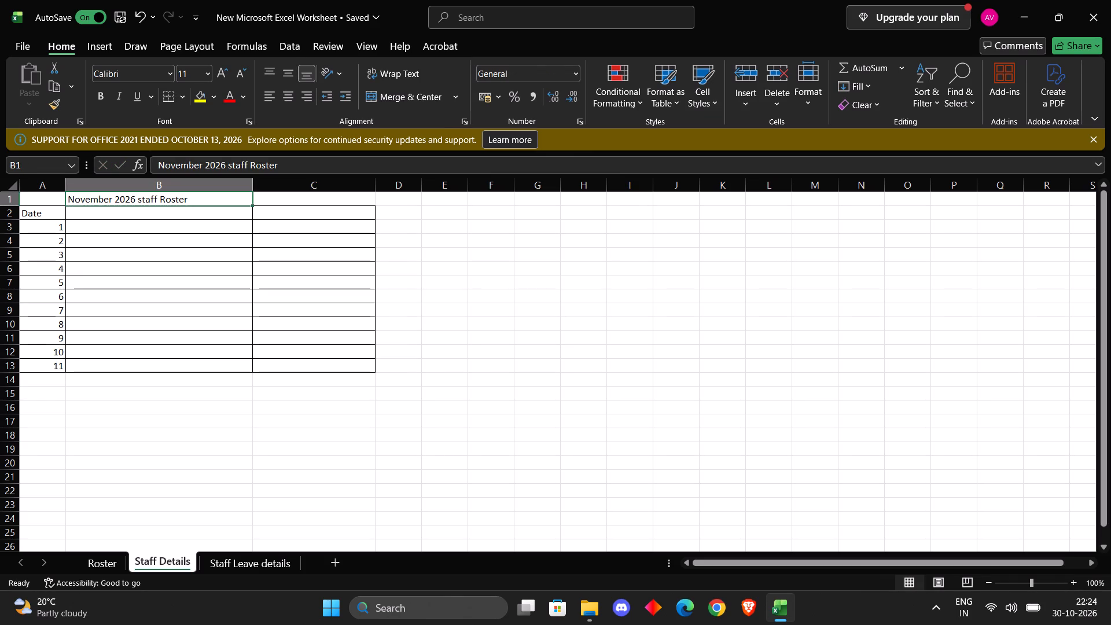
{"action": "key", "text": "BackSpace"}
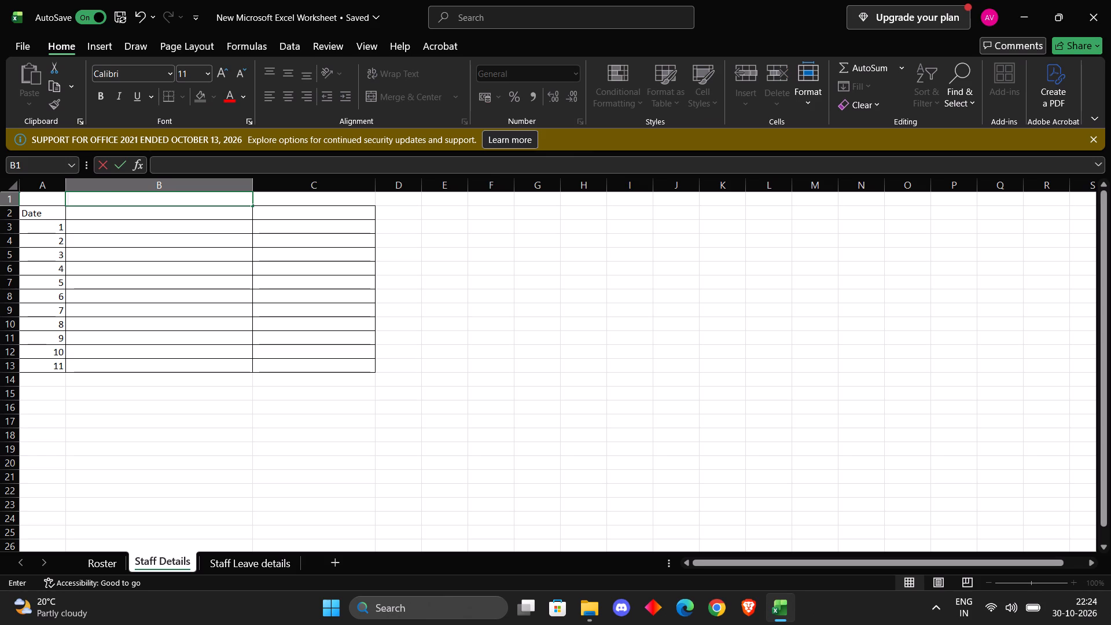
{"action": "left_click", "coordinate": [8, 200]}
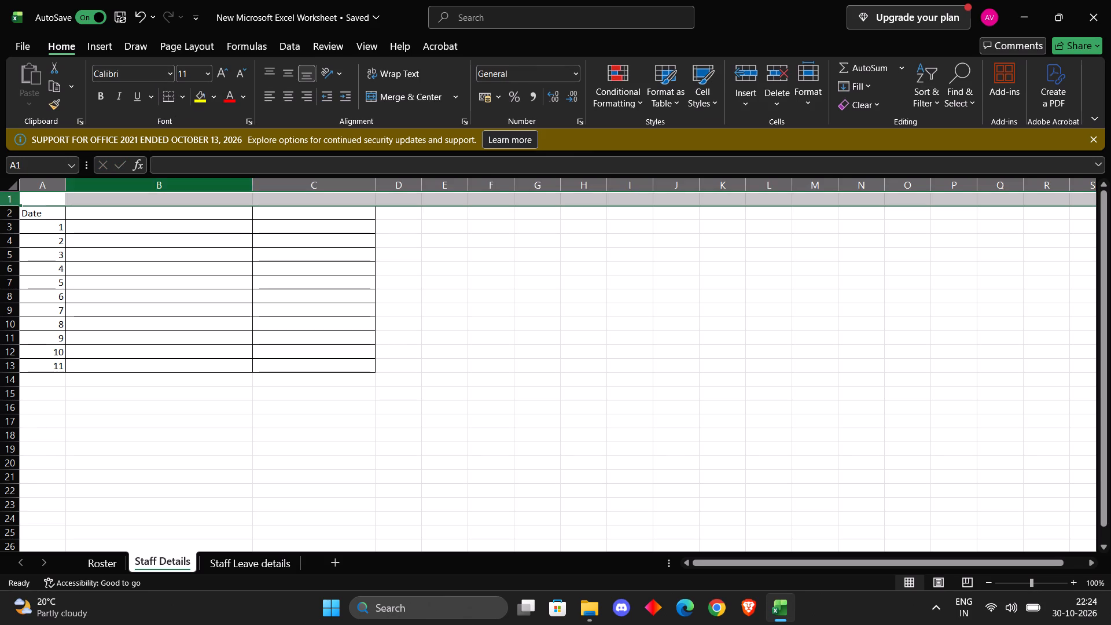
{"action": "left_click", "coordinate": [13, 197]}
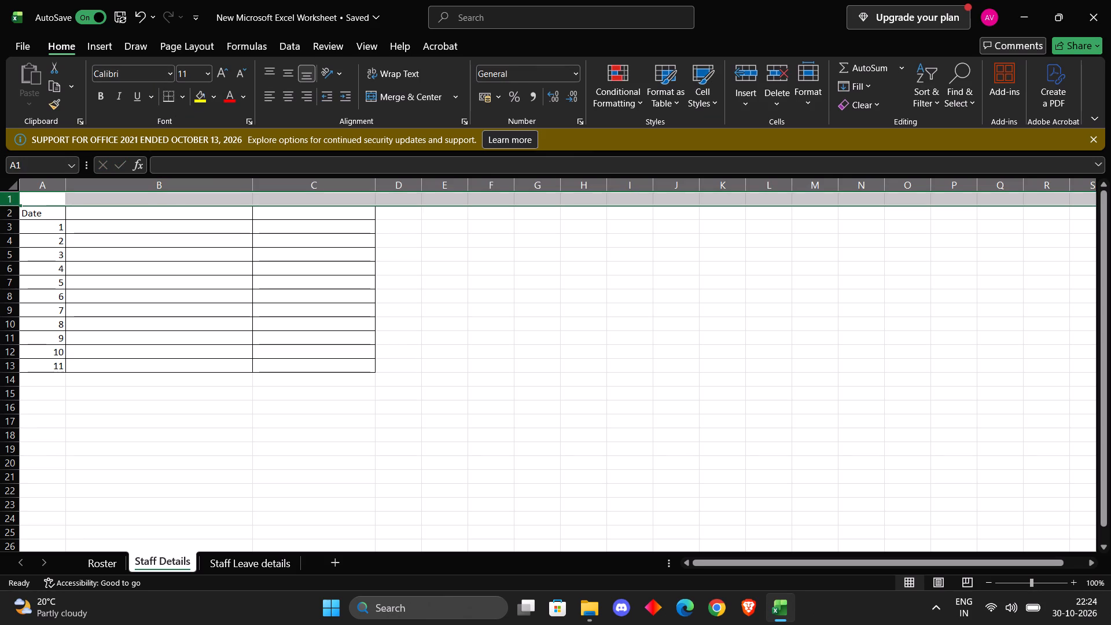
{"action": "right_click", "coordinate": [13, 197]}
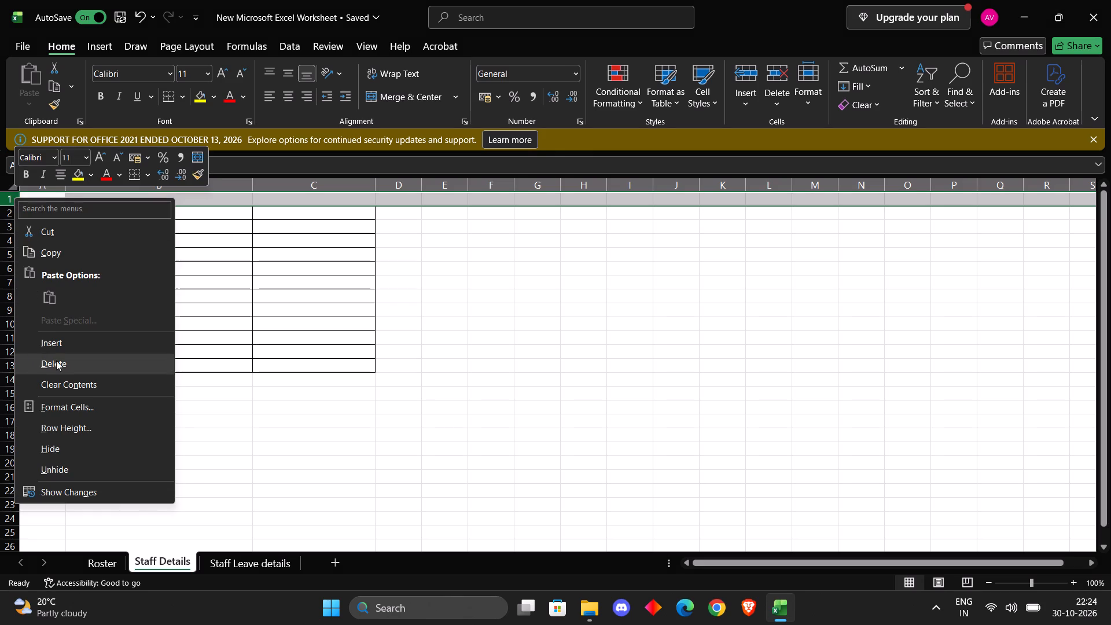
{"action": "left_click", "coordinate": [61, 361]}
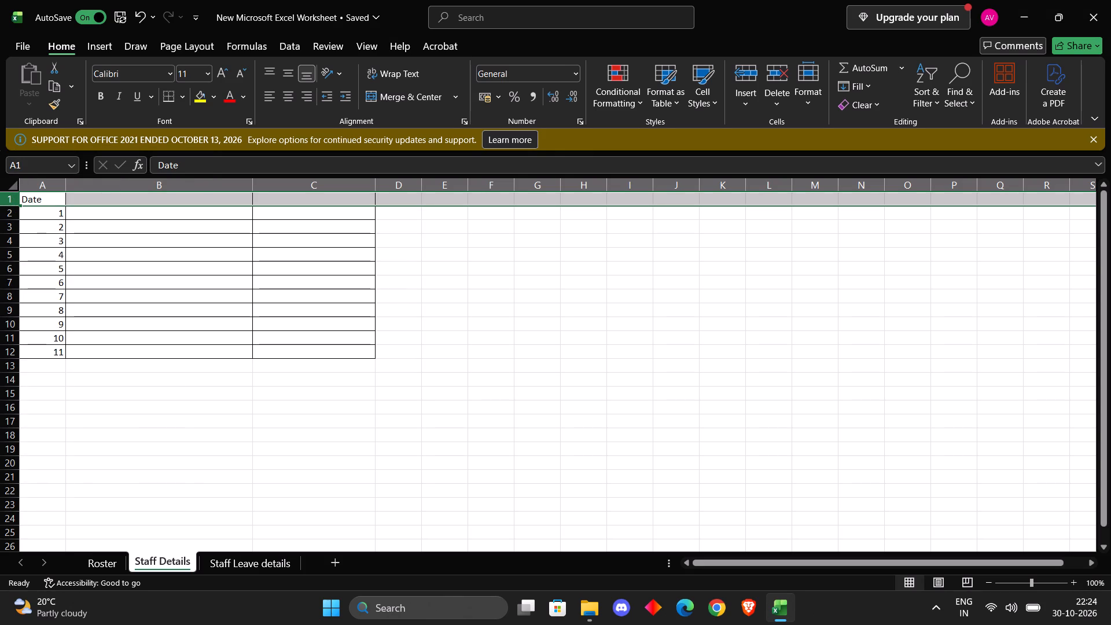
Narrow column B to a width slightly larger than that of the Date column.
{"action": "left_click", "coordinate": [251, 183]}
{"action": "left_click_drag", "start_coordinate": [253, 183], "coordinate": [110, 185]}
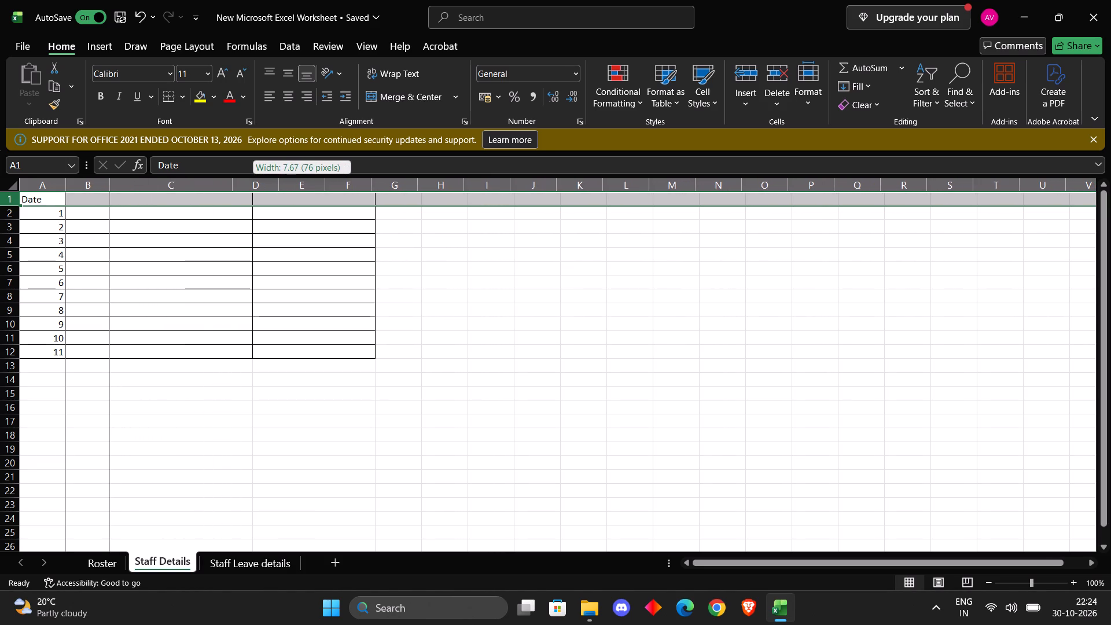
{"action": "left_click_drag", "start_coordinate": [110, 185], "coordinate": [133, 184]}
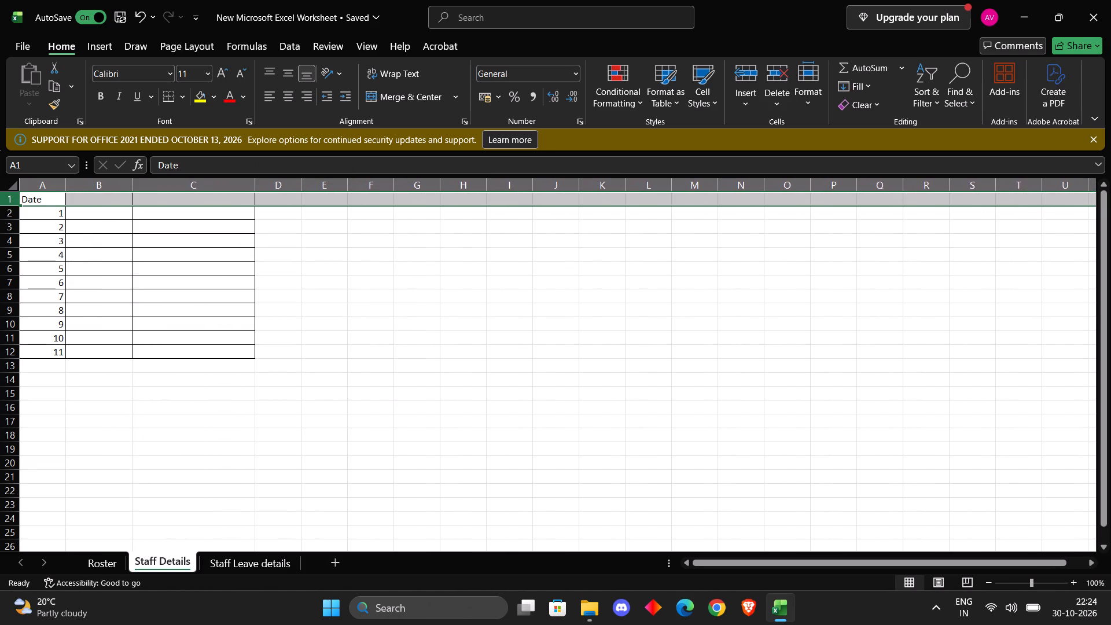
Enter the heading Day in cell B1, beside the Date heading.
{"action": "left_click_drag", "start_coordinate": [174, 240], "coordinate": [80, 208]}
{"action": "left_click", "coordinate": [94, 199]}
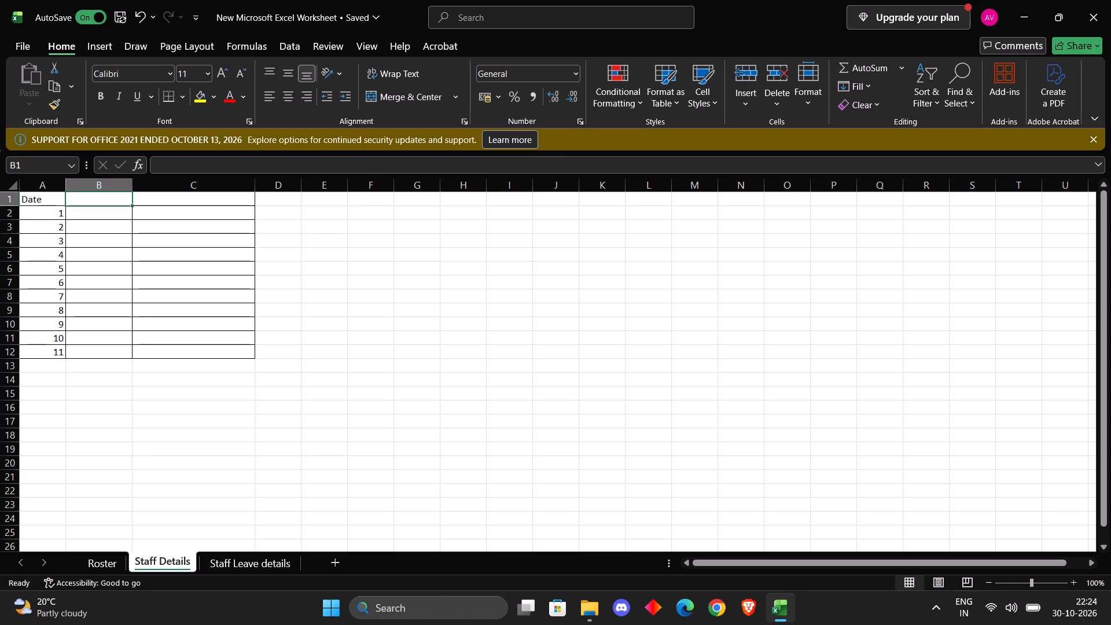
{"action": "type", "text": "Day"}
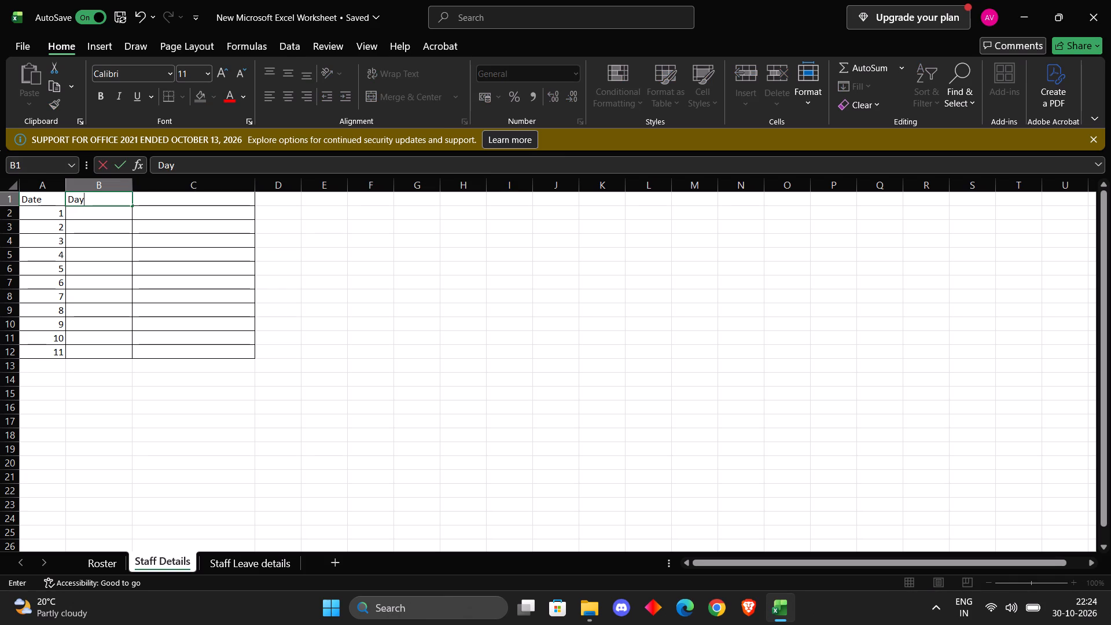
{"action": "left_click", "coordinate": [135, 253]}
{"action": "left_click", "coordinate": [105, 213]}
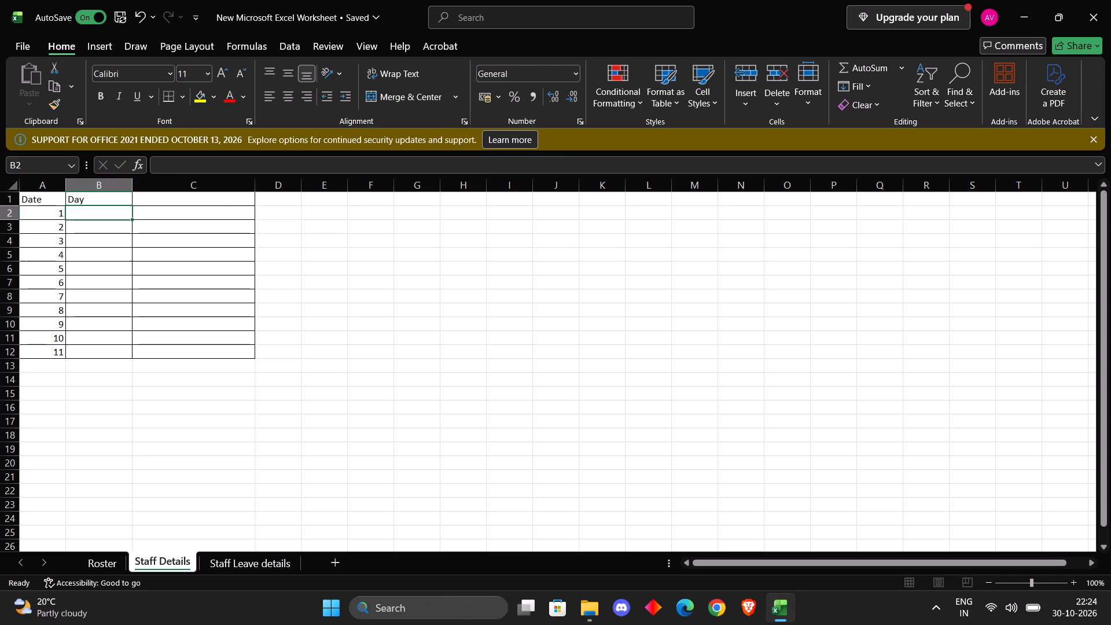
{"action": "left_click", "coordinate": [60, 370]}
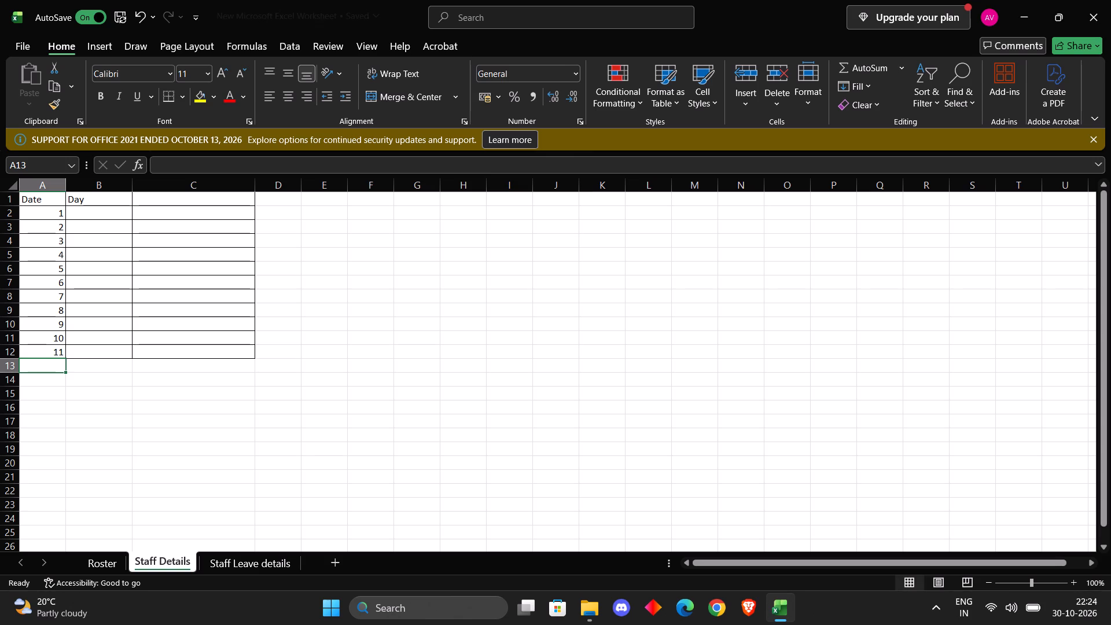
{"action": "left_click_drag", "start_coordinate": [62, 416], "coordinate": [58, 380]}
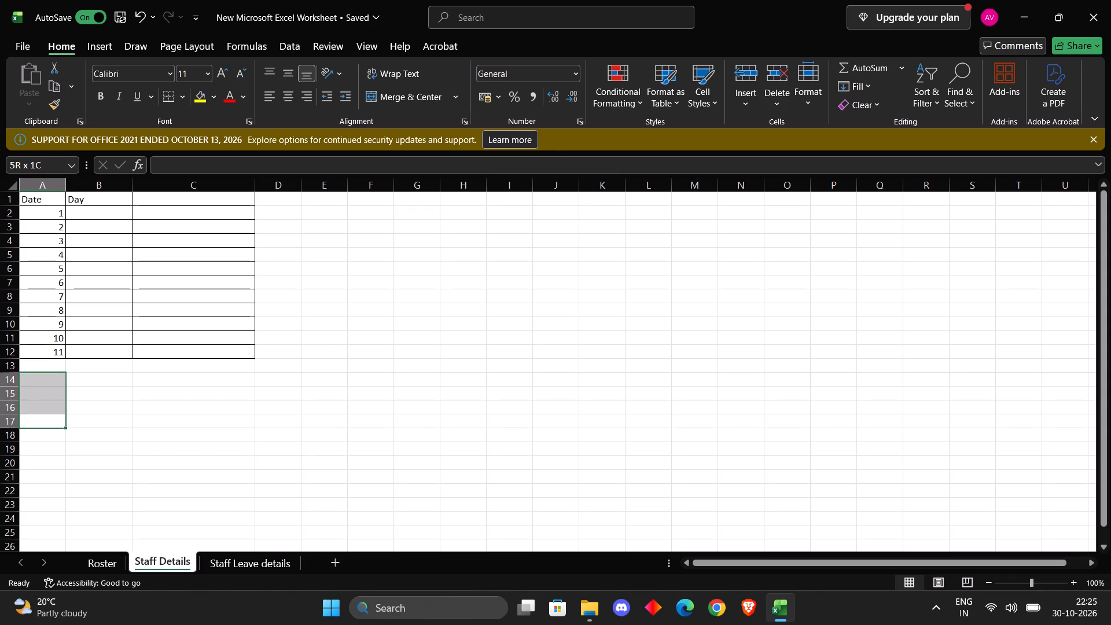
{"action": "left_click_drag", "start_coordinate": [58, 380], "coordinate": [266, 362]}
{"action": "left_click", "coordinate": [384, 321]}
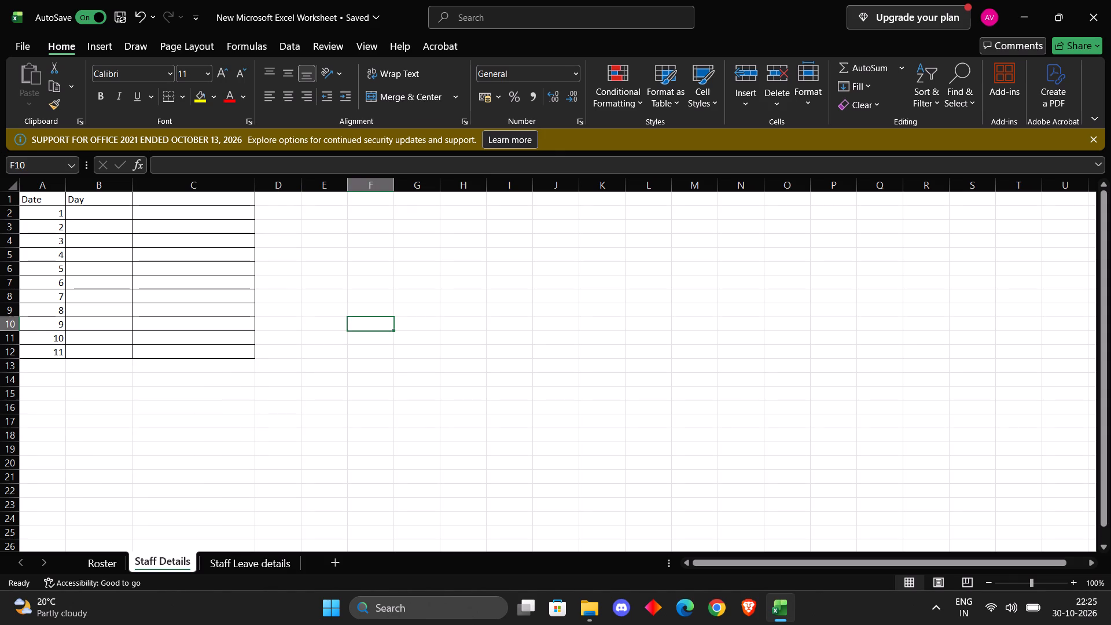
Continue the Date column by entering the day numbers 12 through 17 in cells A13 to A18.
{"action": "left_click", "coordinate": [56, 367]}
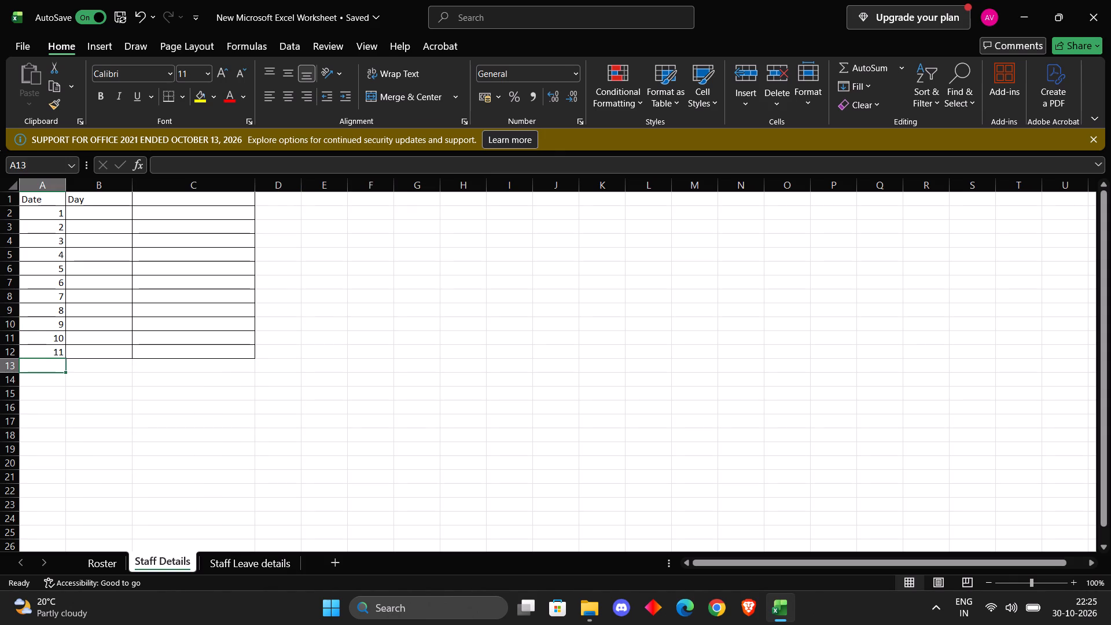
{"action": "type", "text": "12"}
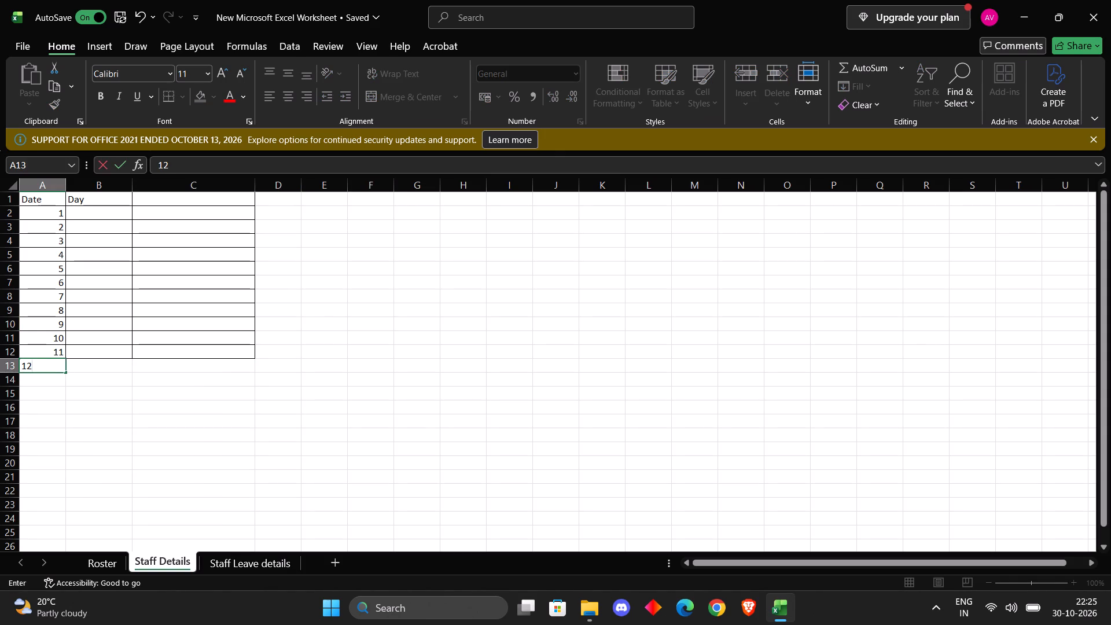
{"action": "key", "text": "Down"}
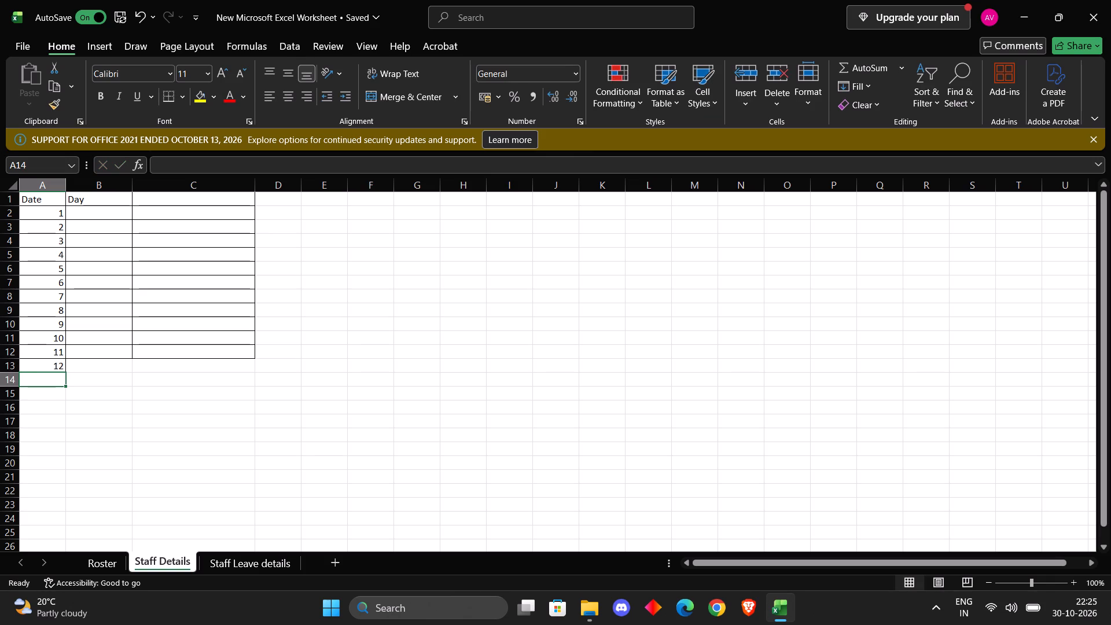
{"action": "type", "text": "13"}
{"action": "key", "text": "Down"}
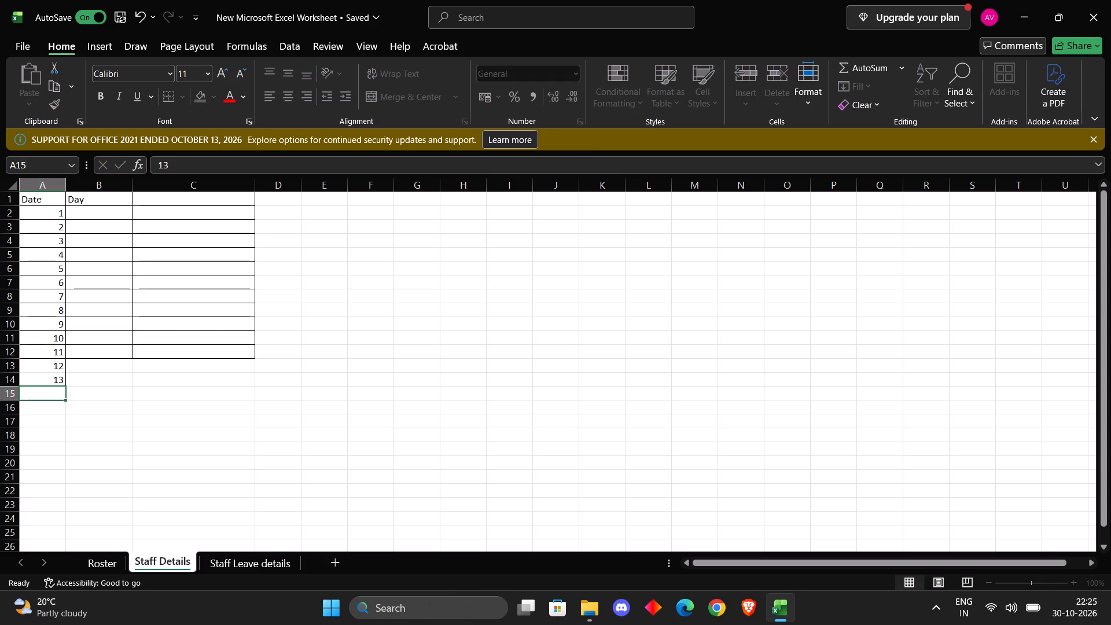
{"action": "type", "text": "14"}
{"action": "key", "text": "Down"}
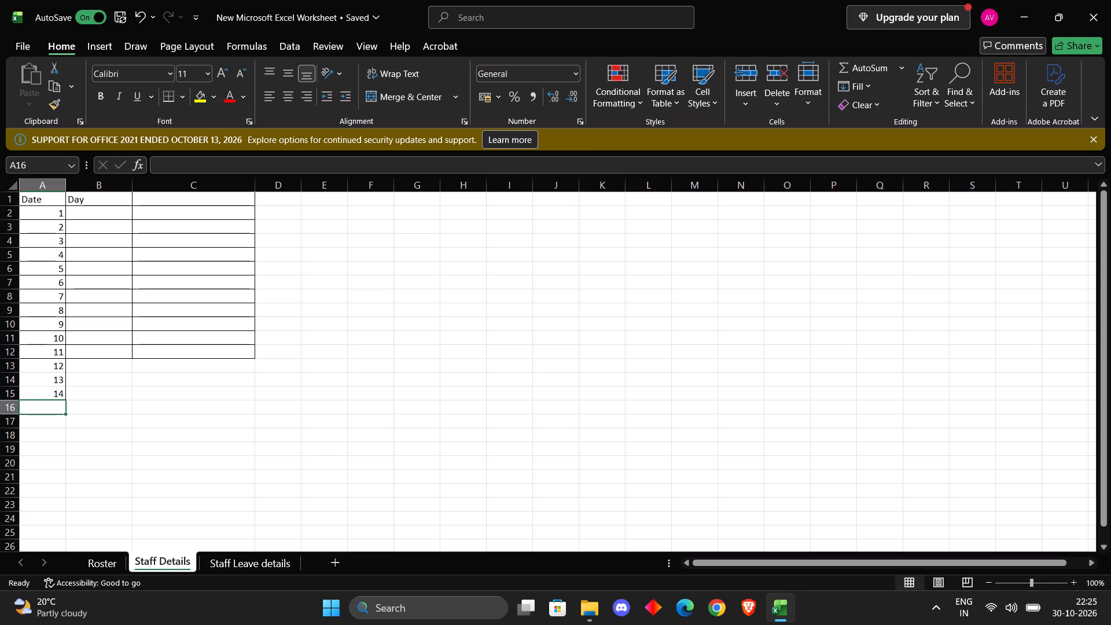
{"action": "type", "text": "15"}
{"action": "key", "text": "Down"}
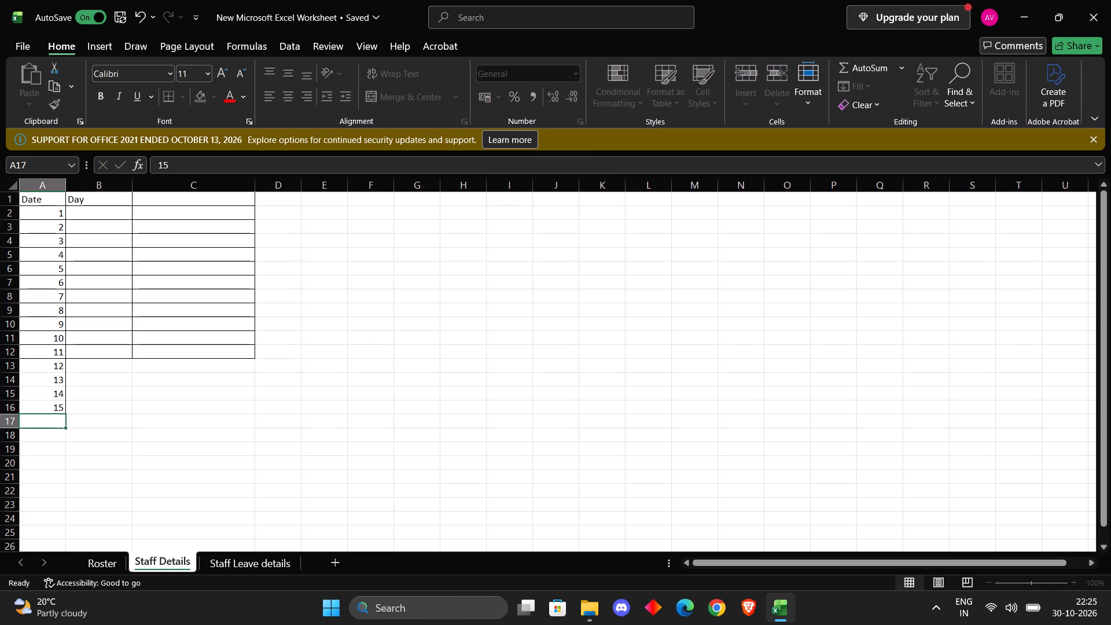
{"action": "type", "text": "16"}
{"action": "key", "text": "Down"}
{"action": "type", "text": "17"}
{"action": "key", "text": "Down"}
Enter the day numbers 18 through 24 in cells A19 to A25 of the Date column.
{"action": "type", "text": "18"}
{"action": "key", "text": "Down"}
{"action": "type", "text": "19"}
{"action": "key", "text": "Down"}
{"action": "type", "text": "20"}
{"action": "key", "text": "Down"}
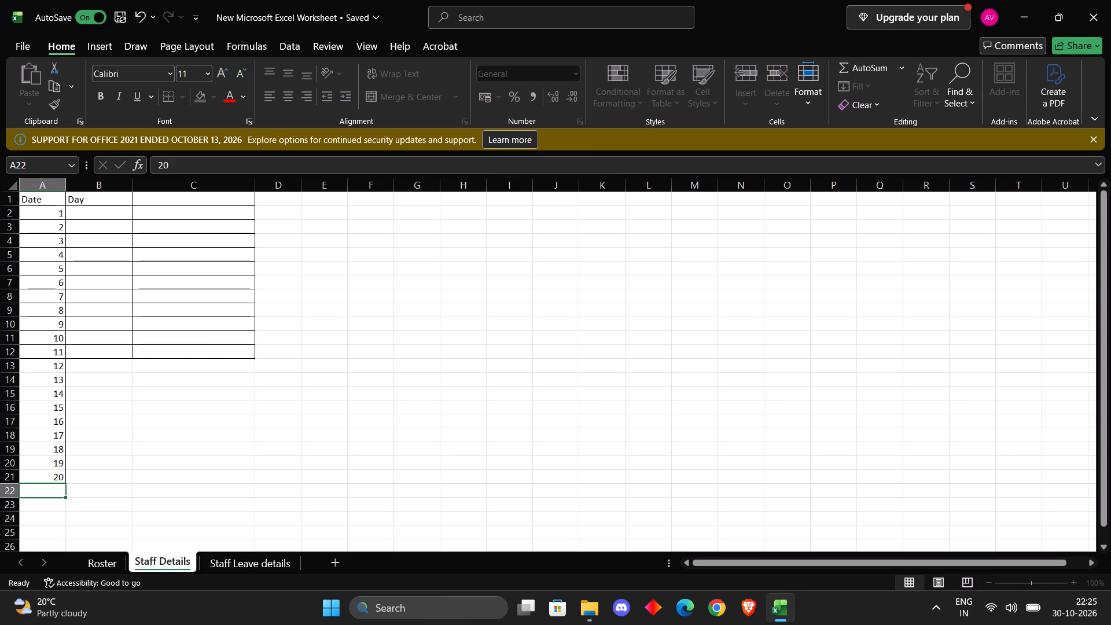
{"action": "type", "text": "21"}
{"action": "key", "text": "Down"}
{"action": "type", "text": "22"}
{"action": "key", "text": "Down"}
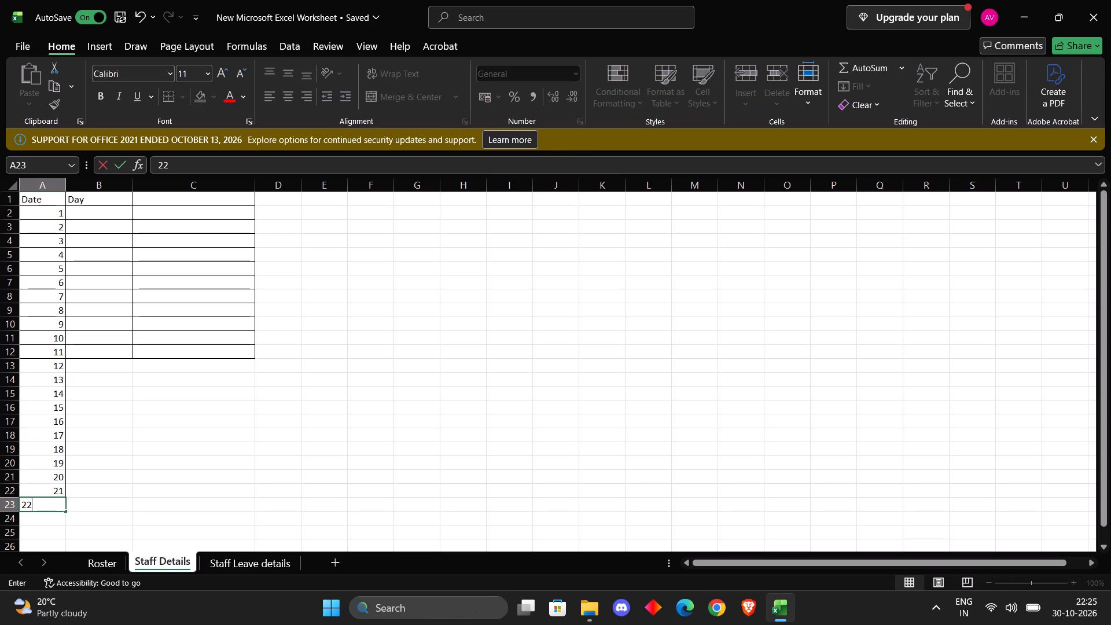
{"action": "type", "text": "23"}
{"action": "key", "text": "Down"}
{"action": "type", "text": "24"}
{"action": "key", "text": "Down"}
Complete the Date column by entering the day numbers 25 through 30 in cells A26 to A31.
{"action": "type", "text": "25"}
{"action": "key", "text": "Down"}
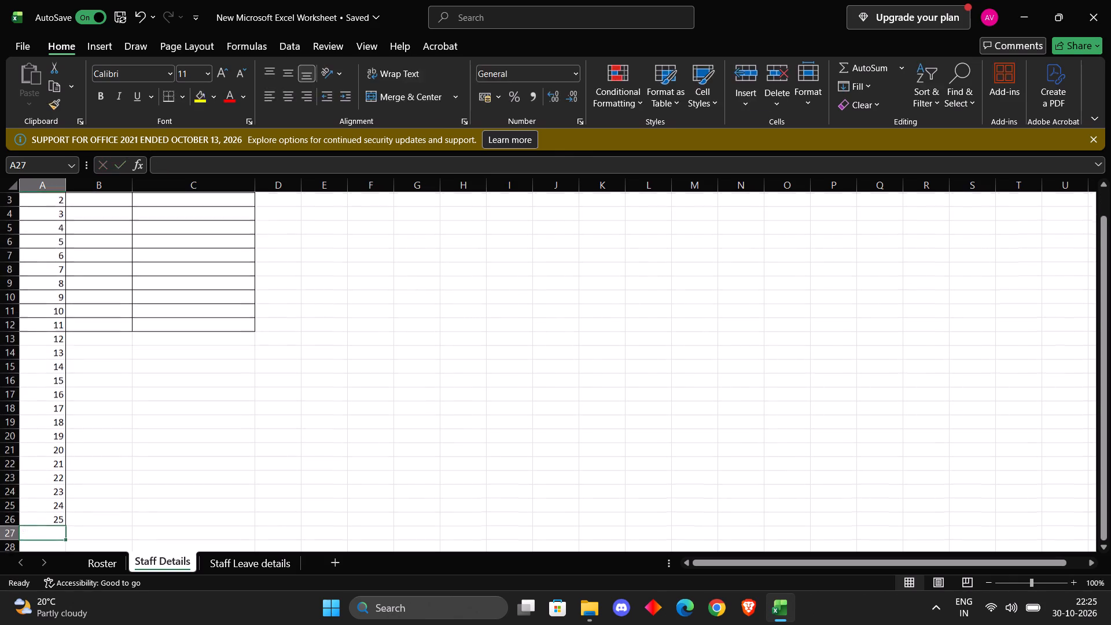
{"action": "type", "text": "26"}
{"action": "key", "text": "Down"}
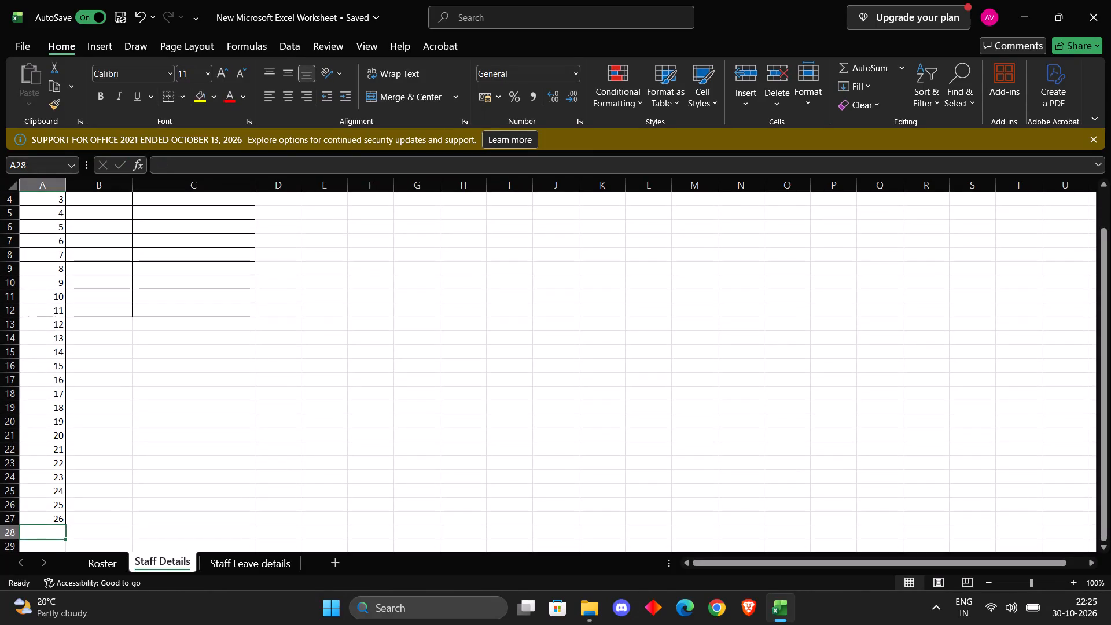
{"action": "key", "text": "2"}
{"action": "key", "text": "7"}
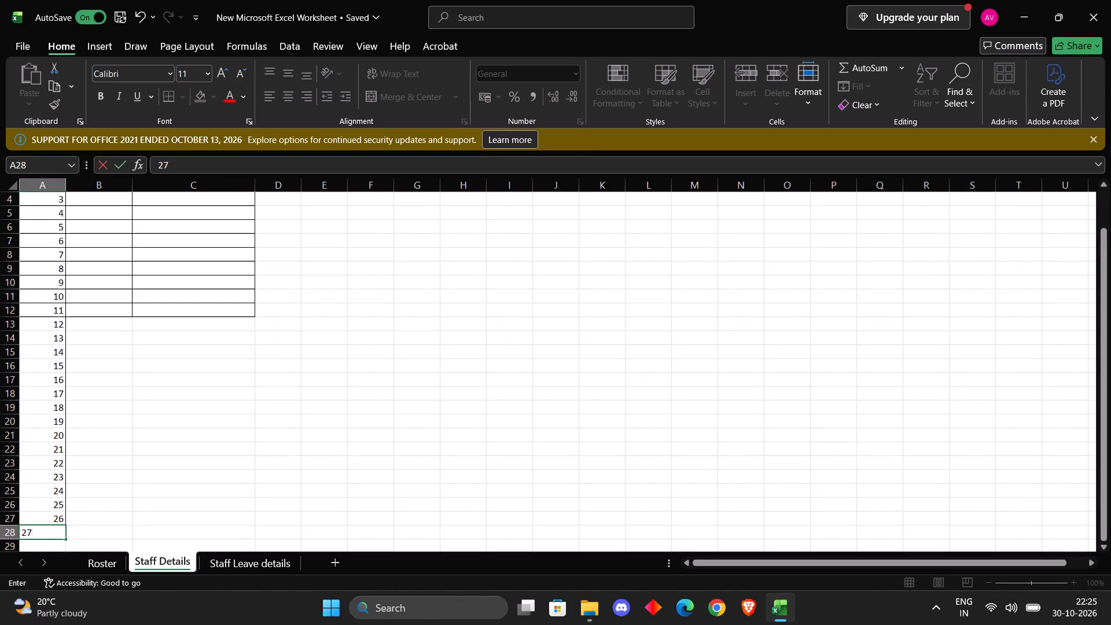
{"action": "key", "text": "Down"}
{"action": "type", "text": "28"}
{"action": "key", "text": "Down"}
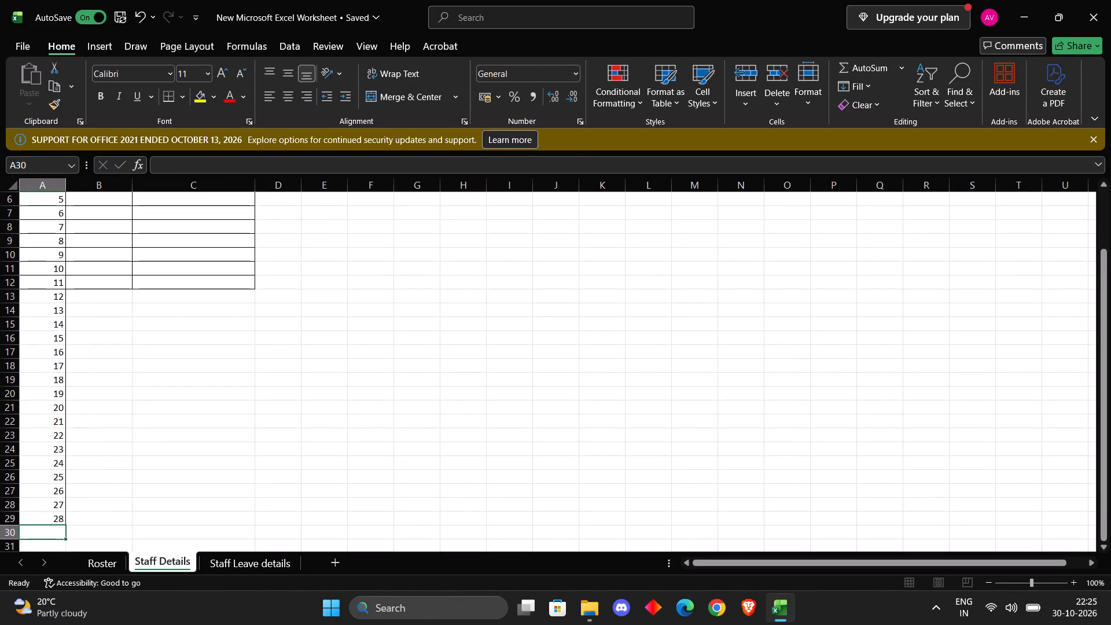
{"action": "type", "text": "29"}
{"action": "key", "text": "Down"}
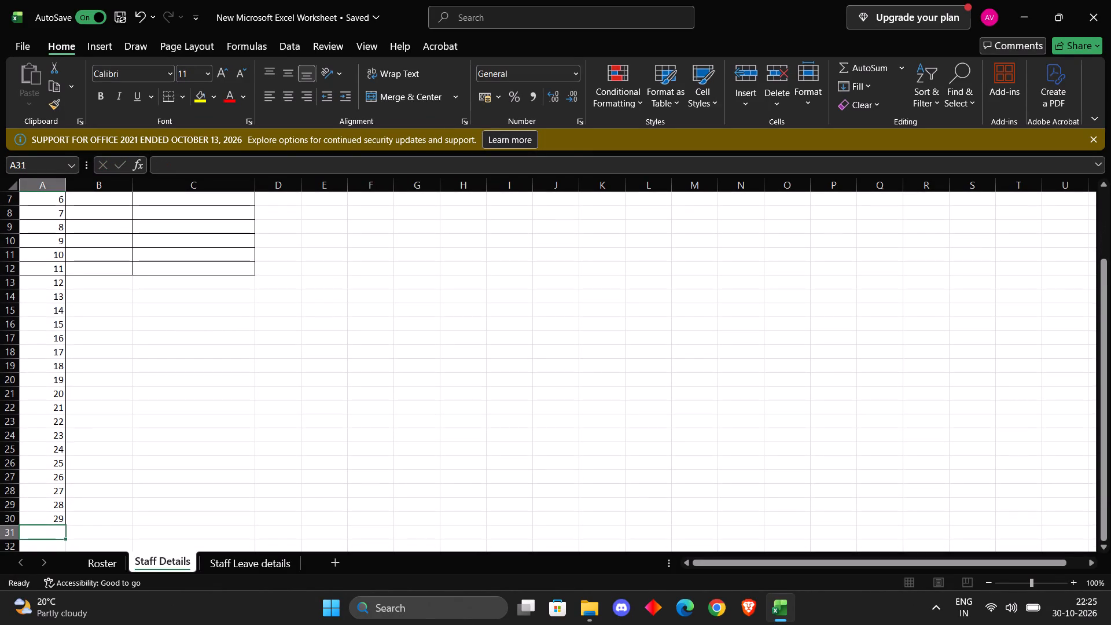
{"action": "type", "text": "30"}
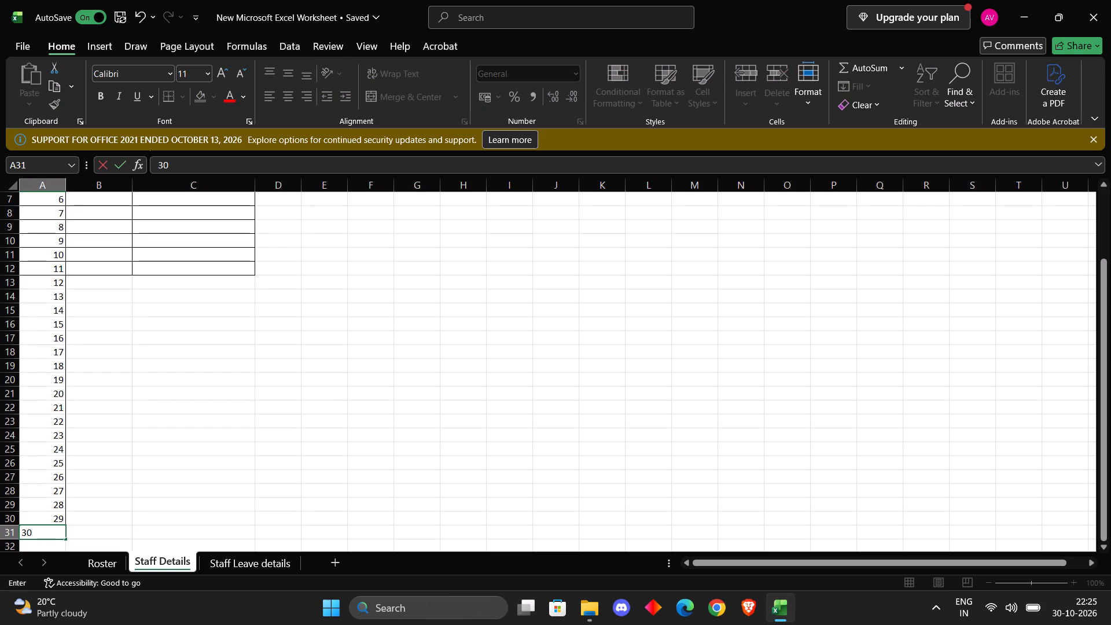
{"action": "left_click", "coordinate": [207, 376]}
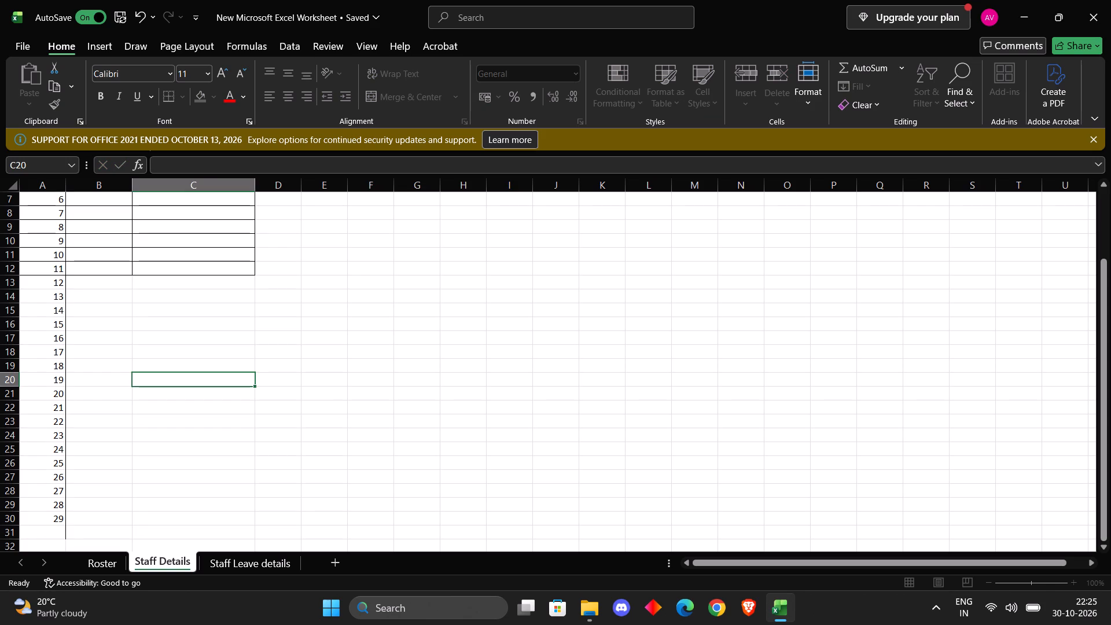
Apply all borders to cells A13 through C32, extending the table grid over the remaining date rows.
{"action": "left_click", "coordinate": [50, 278]}
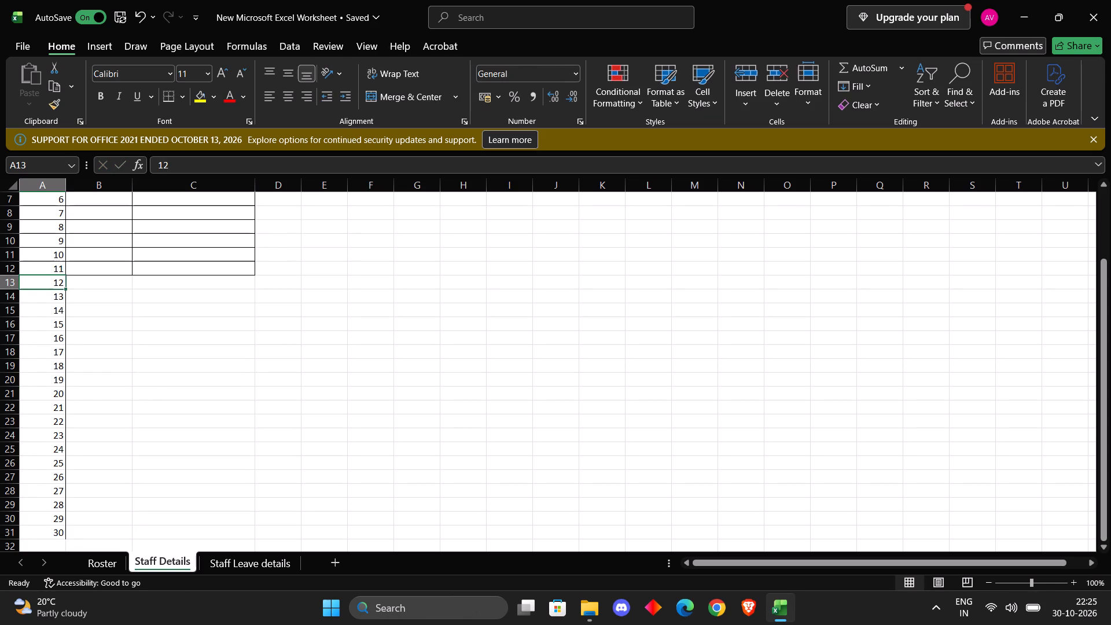
{"action": "scroll", "coordinate": [62, 346], "scroll_direction": "down", "scroll_amount": 1}
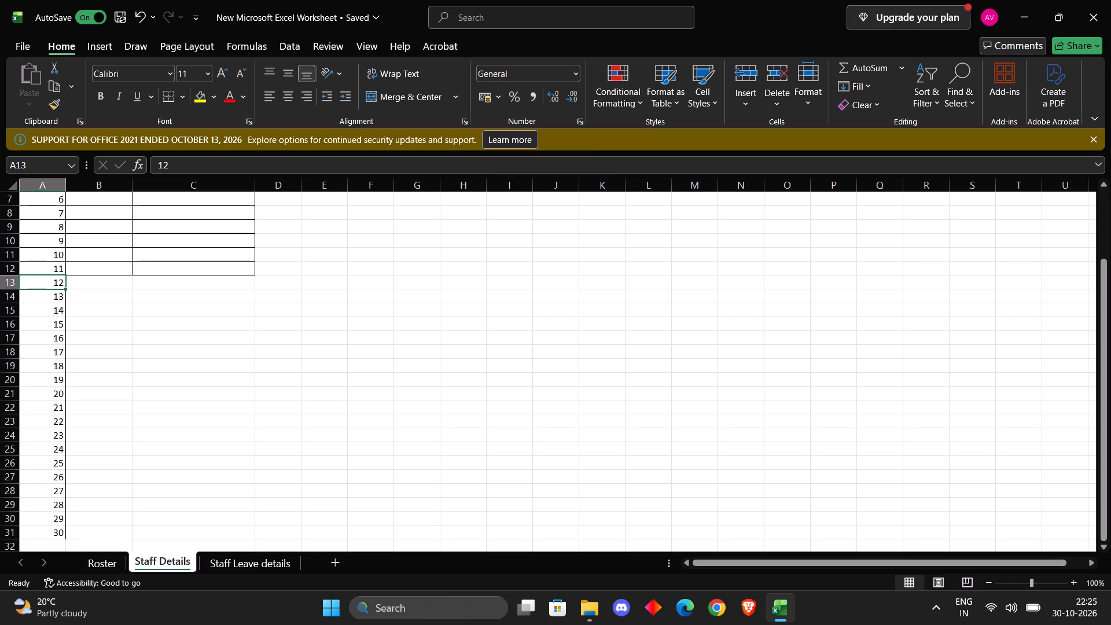
{"action": "left_click", "coordinate": [53, 284]}
{"action": "left_click_drag", "start_coordinate": [53, 284], "coordinate": [200, 517]}
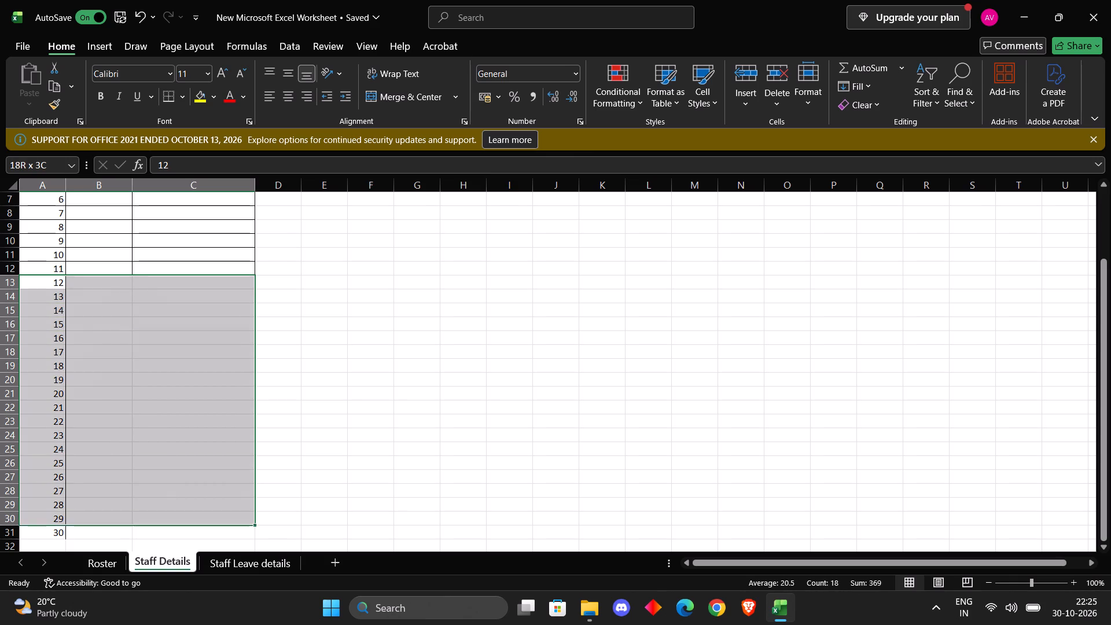
{"action": "left_click_drag", "start_coordinate": [200, 517], "coordinate": [208, 541]}
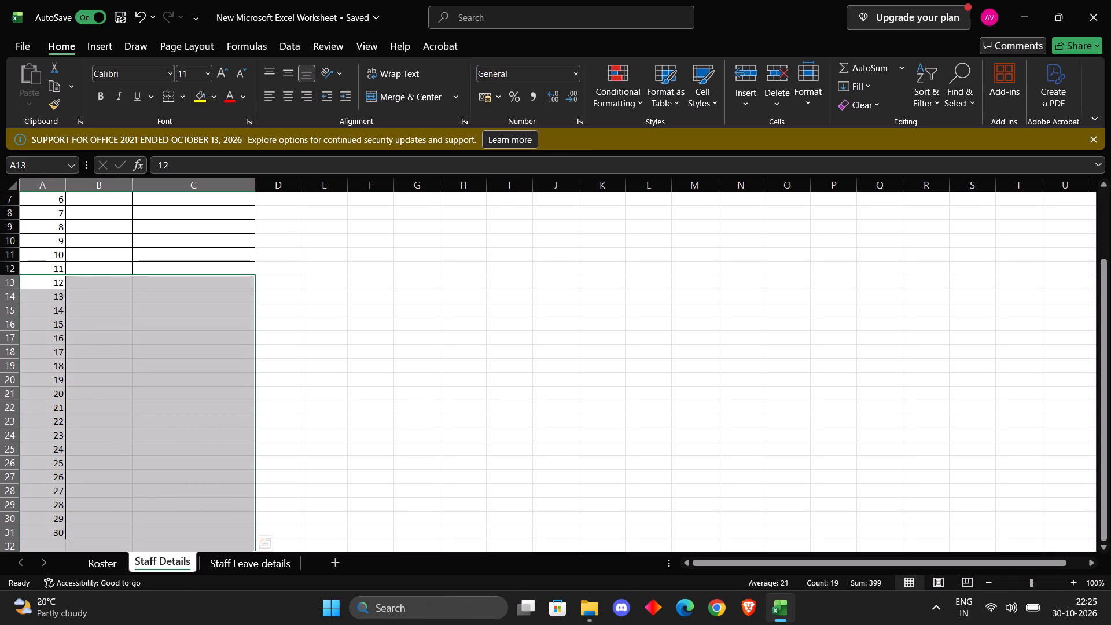
{"action": "left_click", "coordinate": [181, 95]}
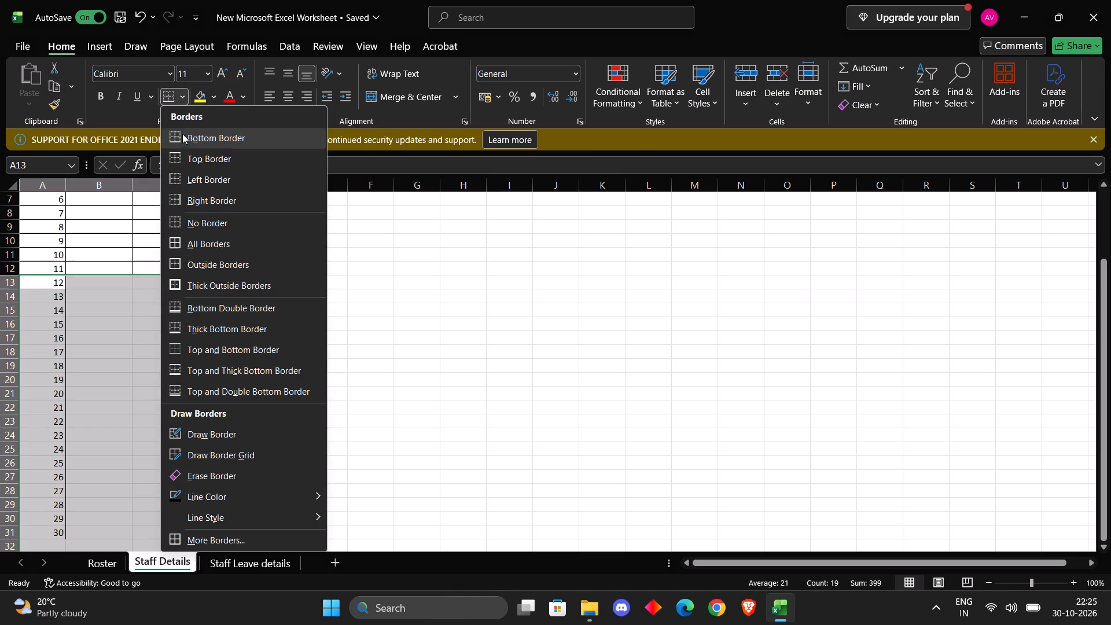
{"action": "left_click", "coordinate": [214, 244]}
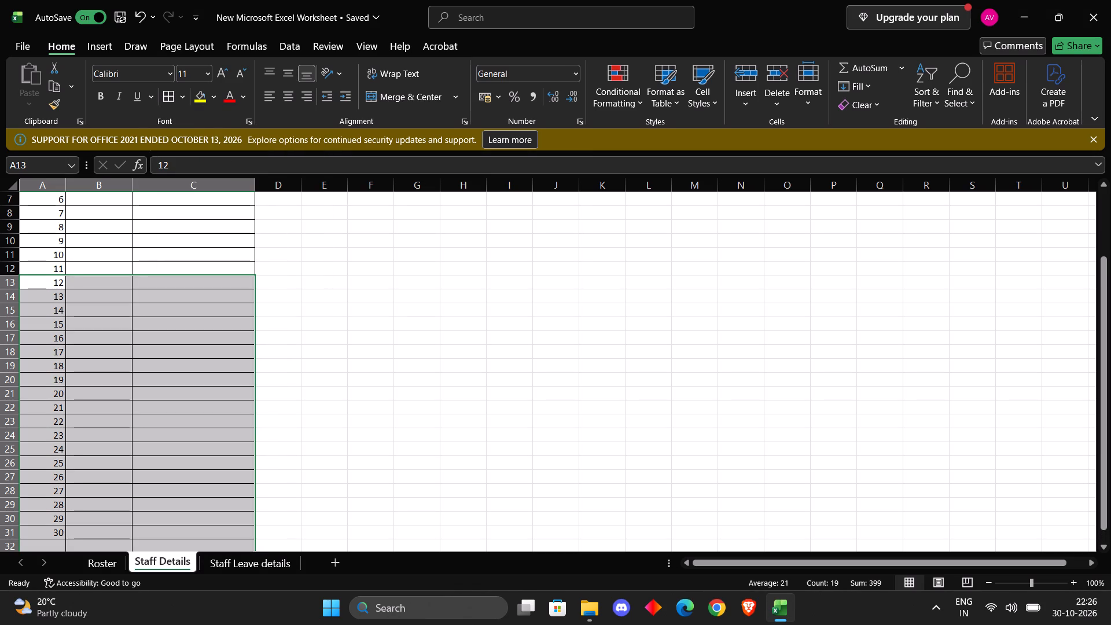
{"action": "left_click", "coordinate": [545, 359]}
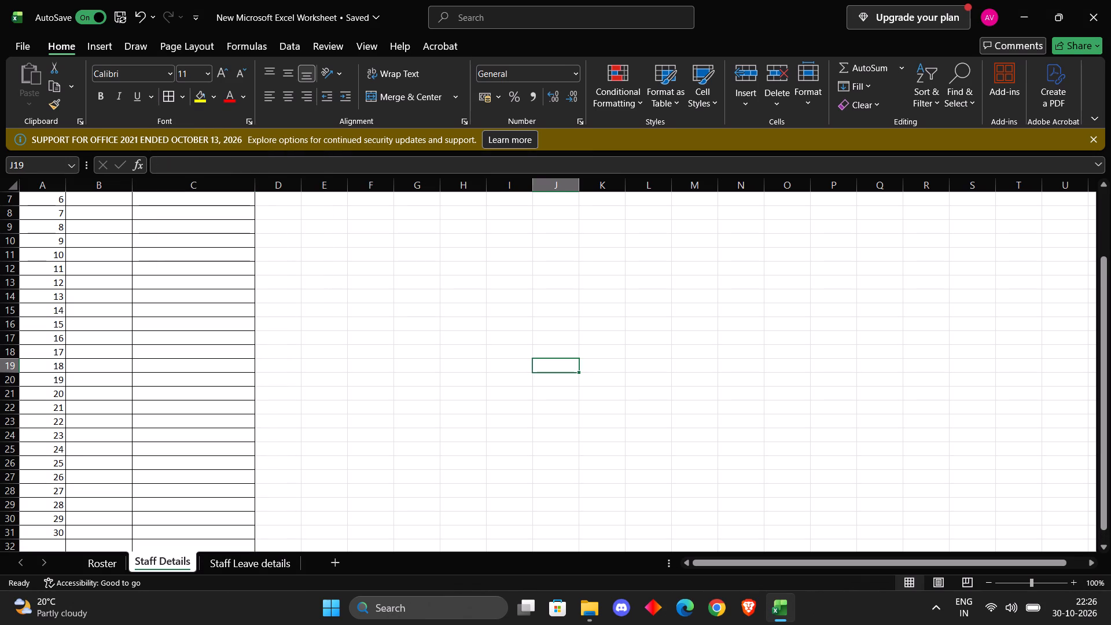
Start the Day column by entering SUN, MON and TUE in cells B2 to B4, beside dates 1 to 3.
{"action": "triple_click", "coordinate": [1103, 182]}
{"action": "double_click", "coordinate": [1103, 182]}
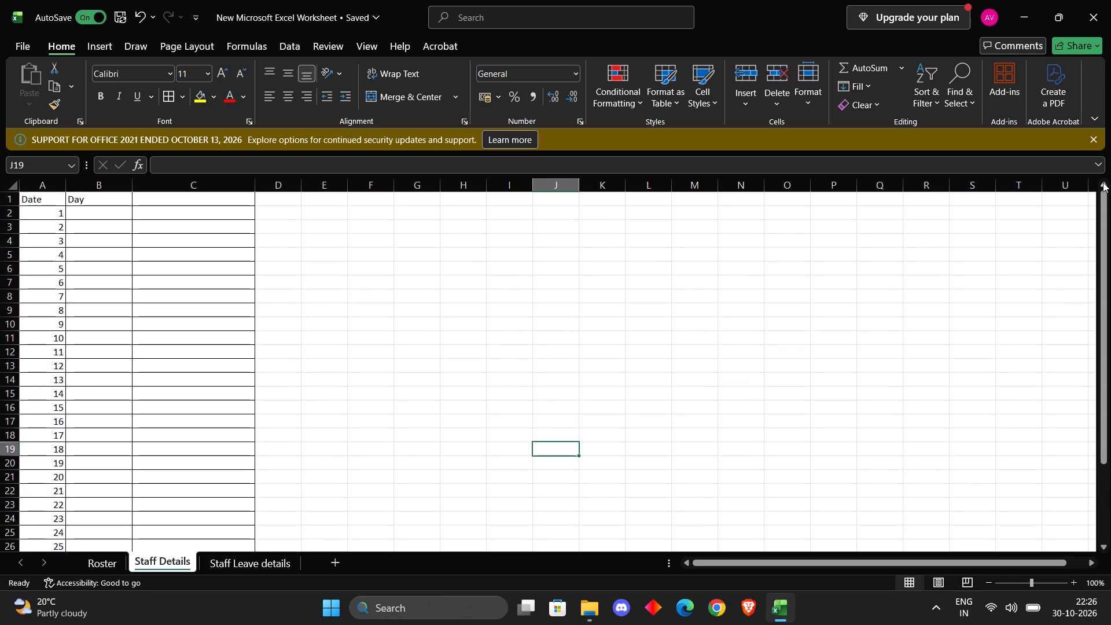
{"action": "left_click", "coordinate": [106, 209]}
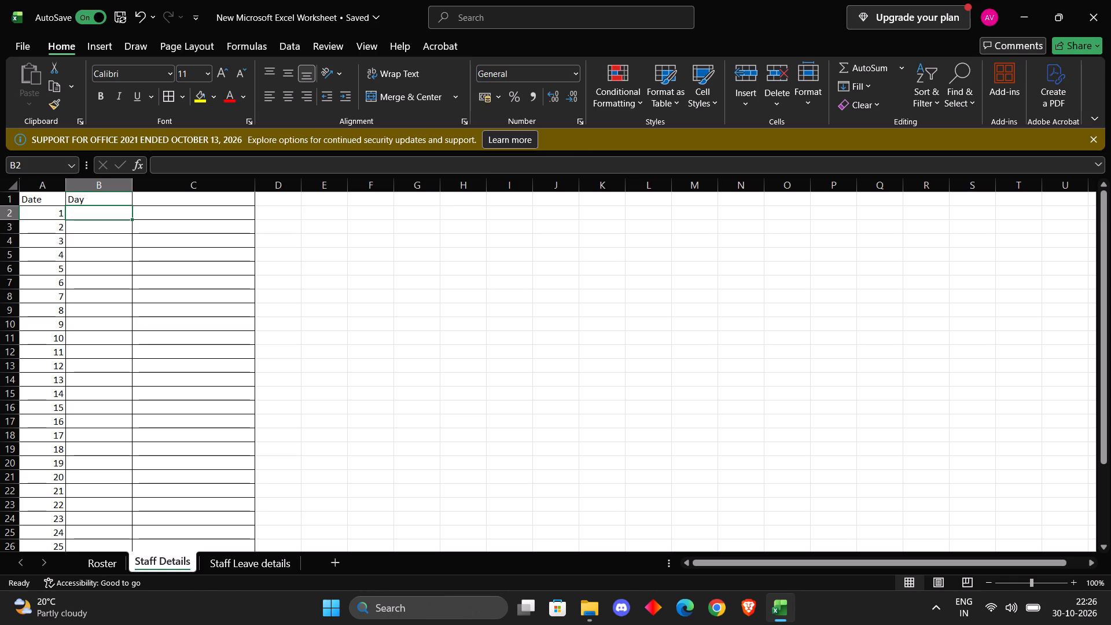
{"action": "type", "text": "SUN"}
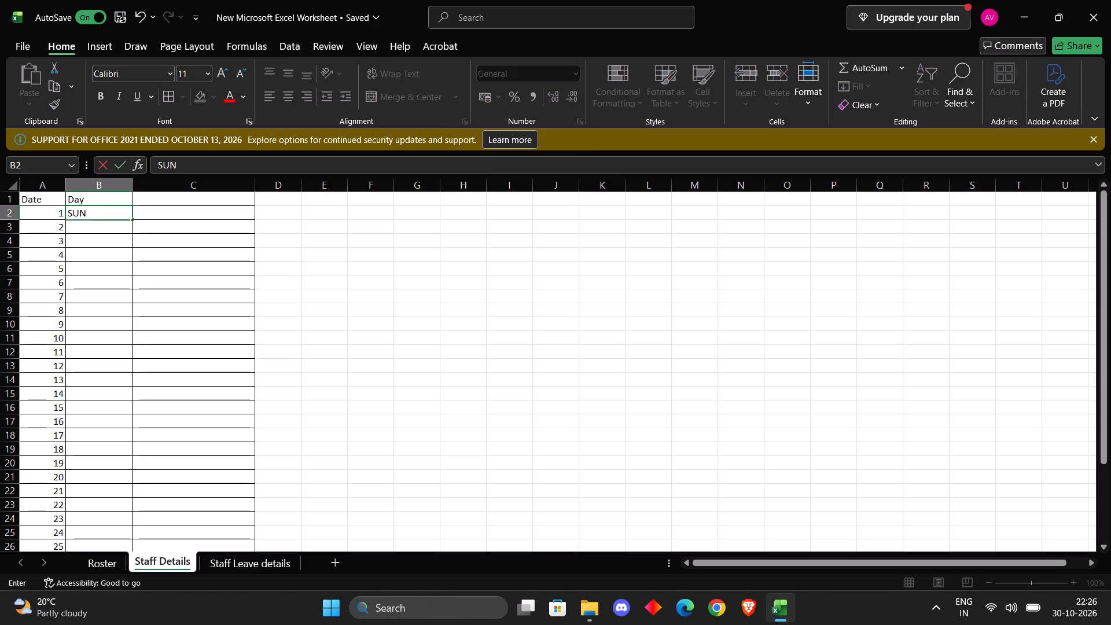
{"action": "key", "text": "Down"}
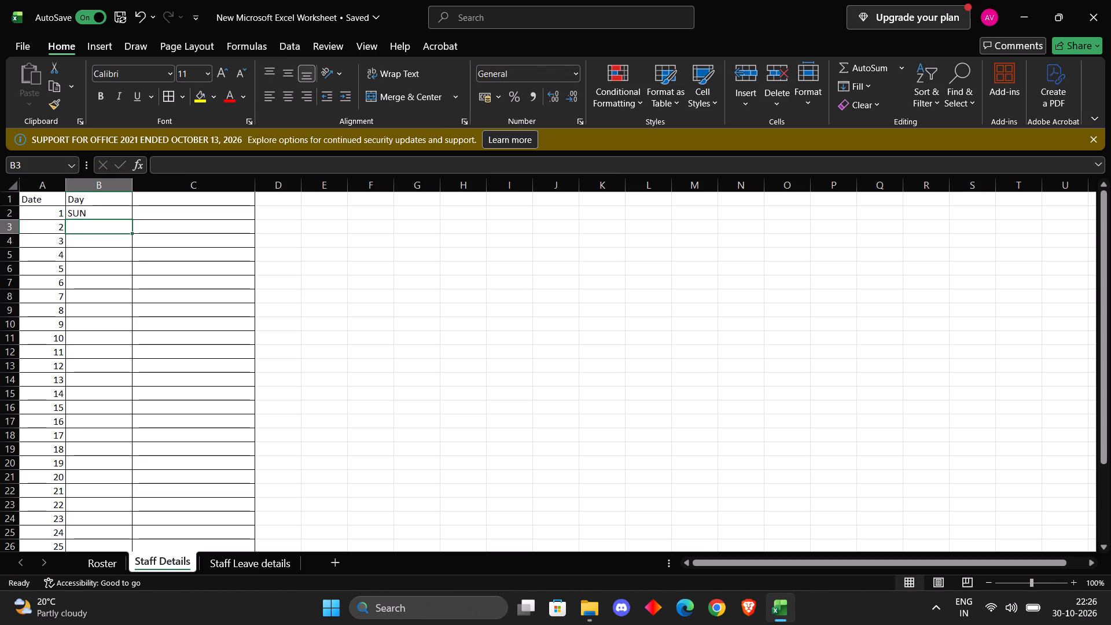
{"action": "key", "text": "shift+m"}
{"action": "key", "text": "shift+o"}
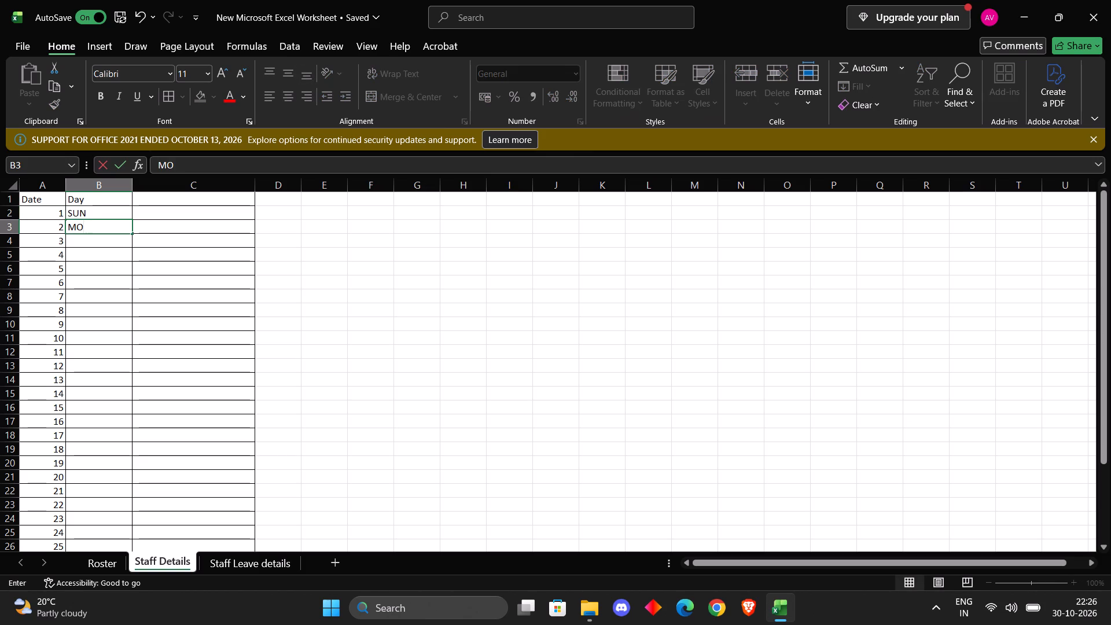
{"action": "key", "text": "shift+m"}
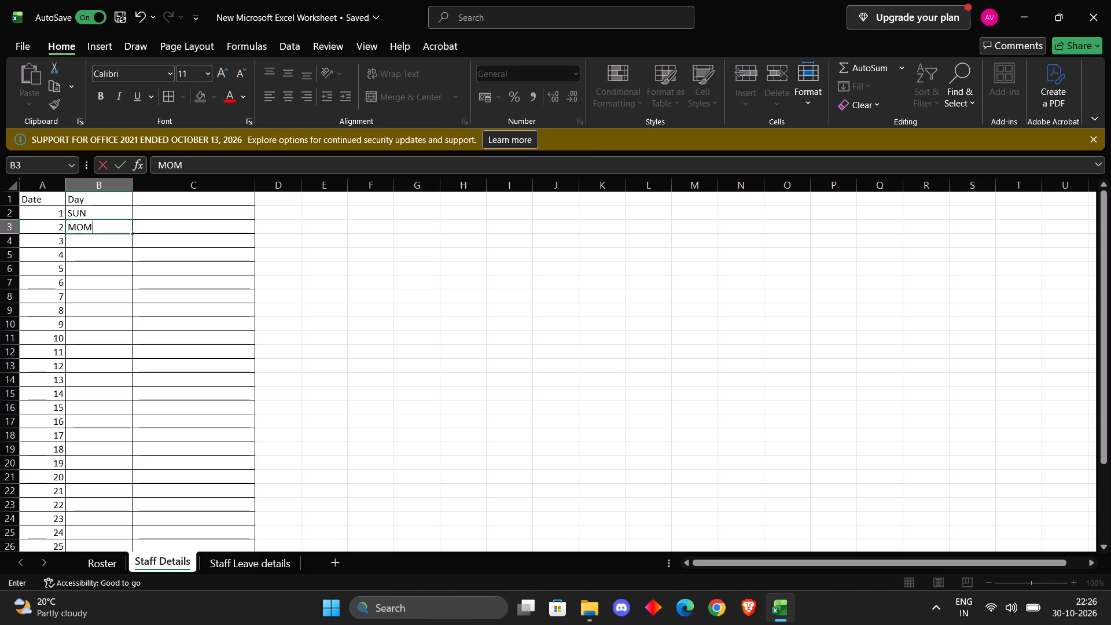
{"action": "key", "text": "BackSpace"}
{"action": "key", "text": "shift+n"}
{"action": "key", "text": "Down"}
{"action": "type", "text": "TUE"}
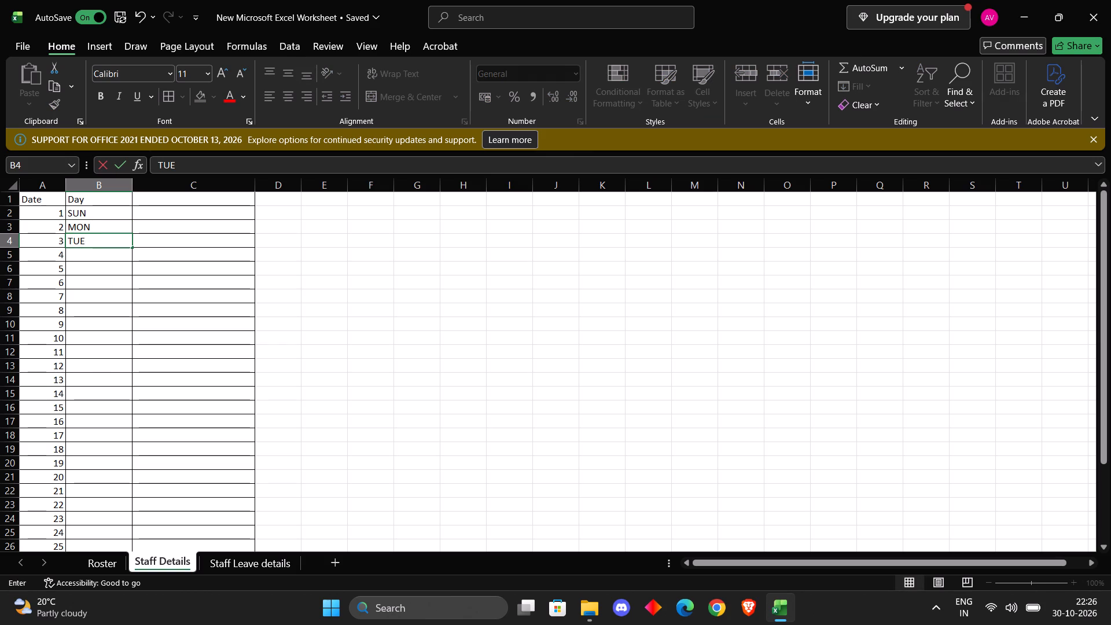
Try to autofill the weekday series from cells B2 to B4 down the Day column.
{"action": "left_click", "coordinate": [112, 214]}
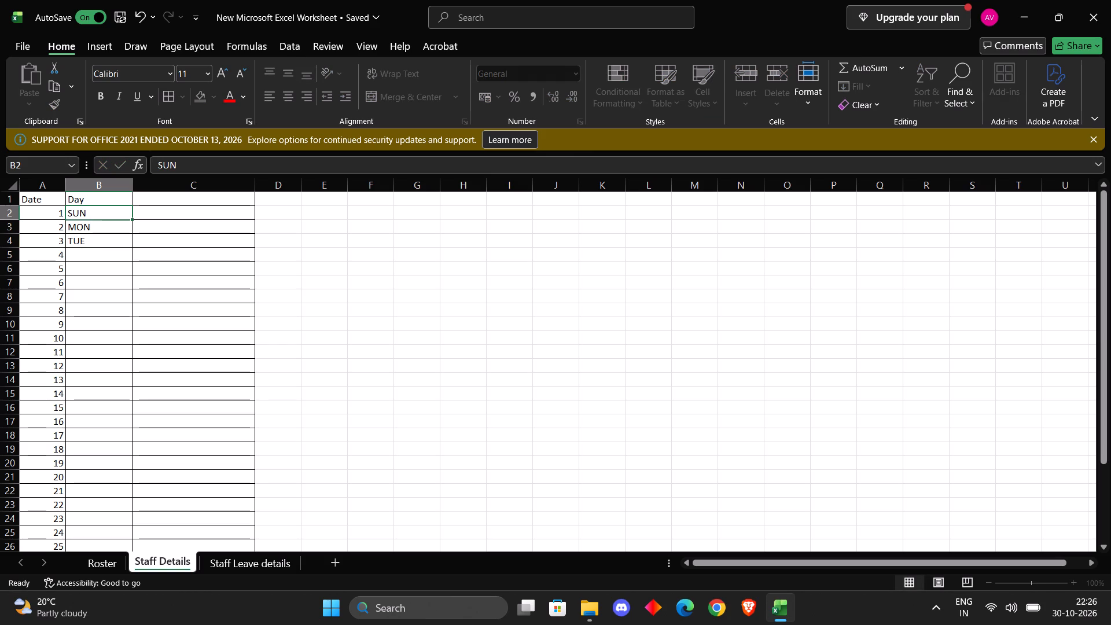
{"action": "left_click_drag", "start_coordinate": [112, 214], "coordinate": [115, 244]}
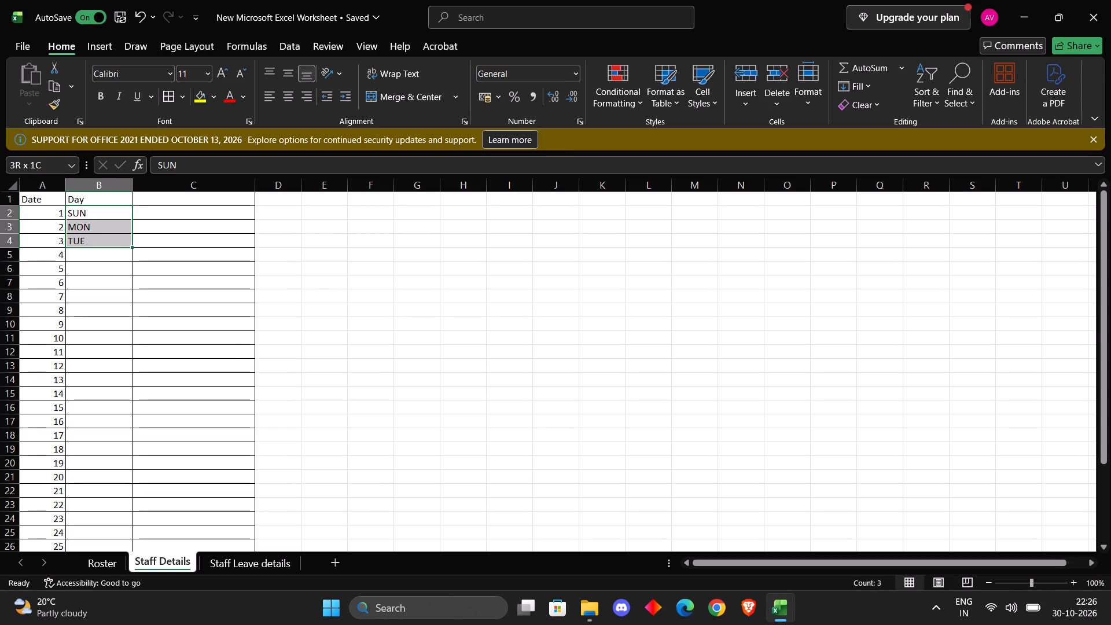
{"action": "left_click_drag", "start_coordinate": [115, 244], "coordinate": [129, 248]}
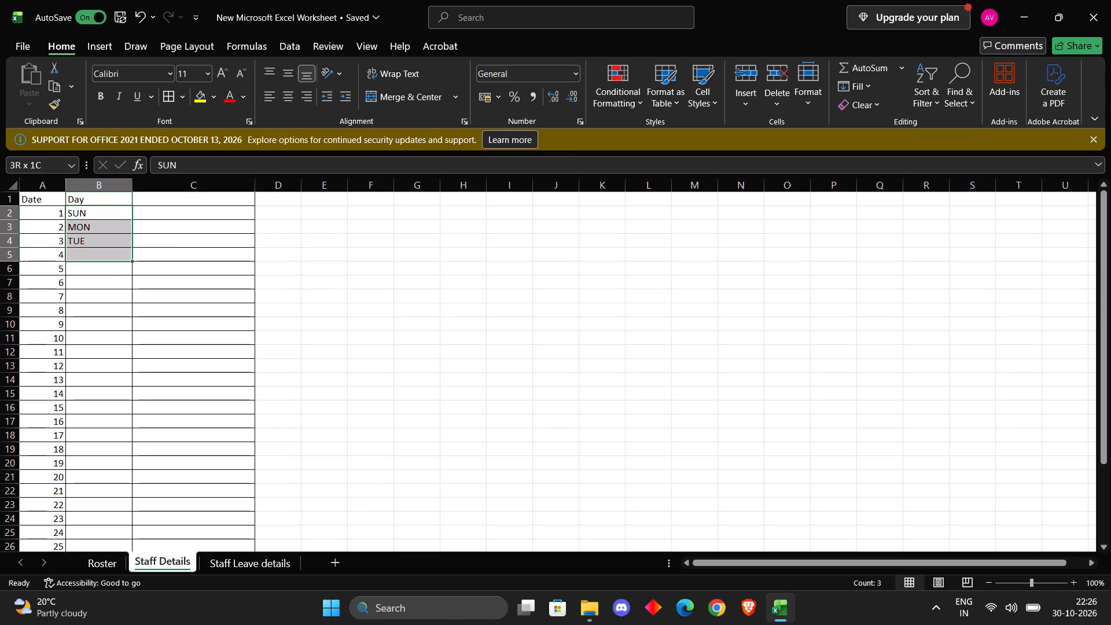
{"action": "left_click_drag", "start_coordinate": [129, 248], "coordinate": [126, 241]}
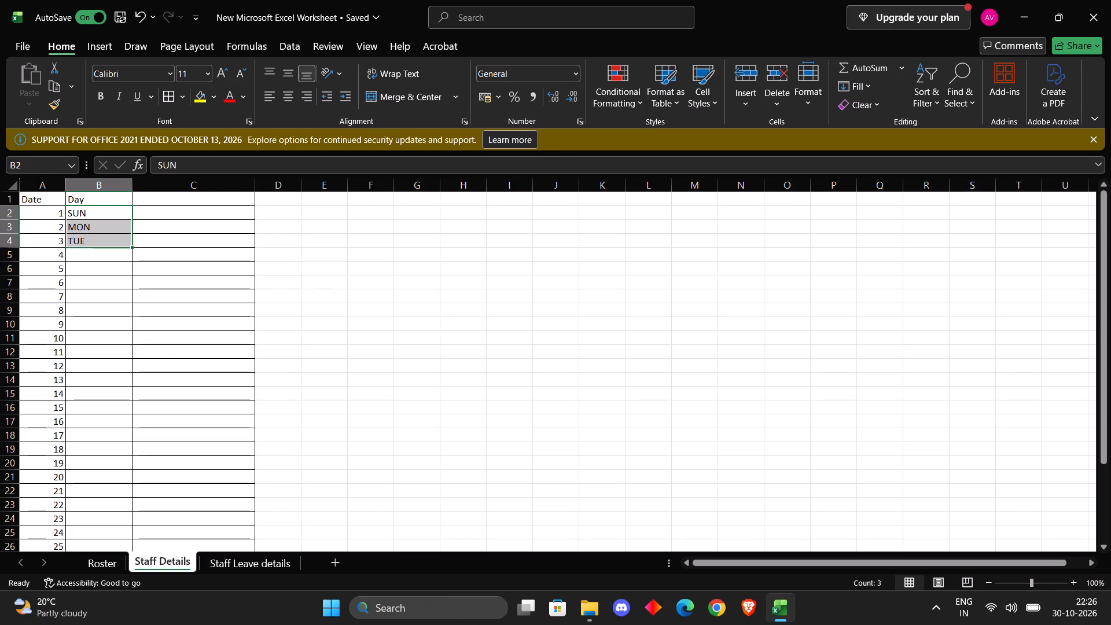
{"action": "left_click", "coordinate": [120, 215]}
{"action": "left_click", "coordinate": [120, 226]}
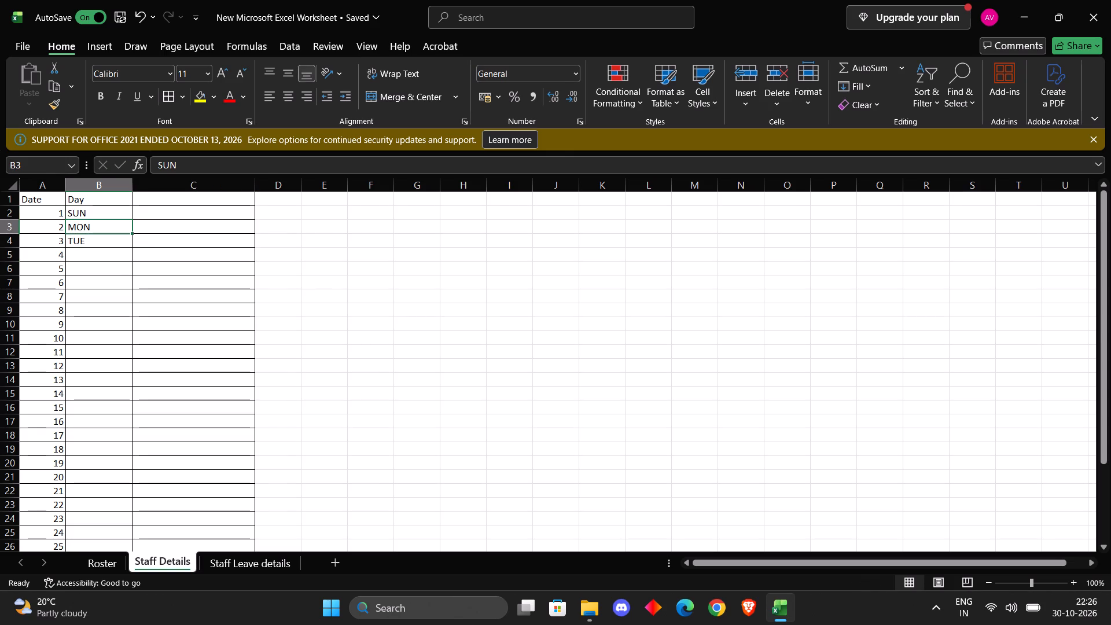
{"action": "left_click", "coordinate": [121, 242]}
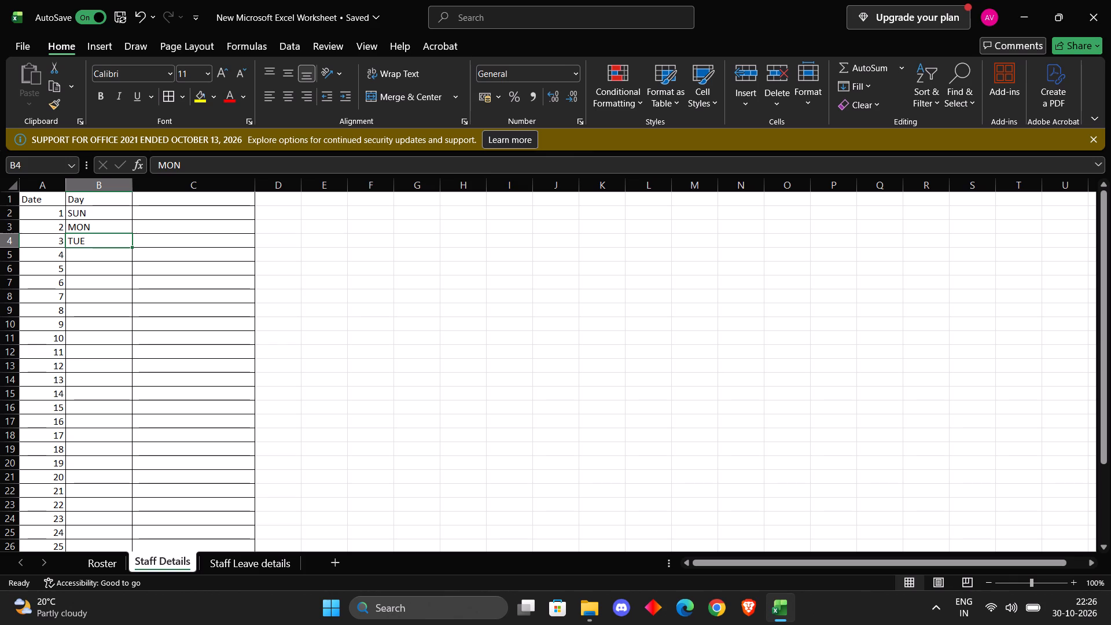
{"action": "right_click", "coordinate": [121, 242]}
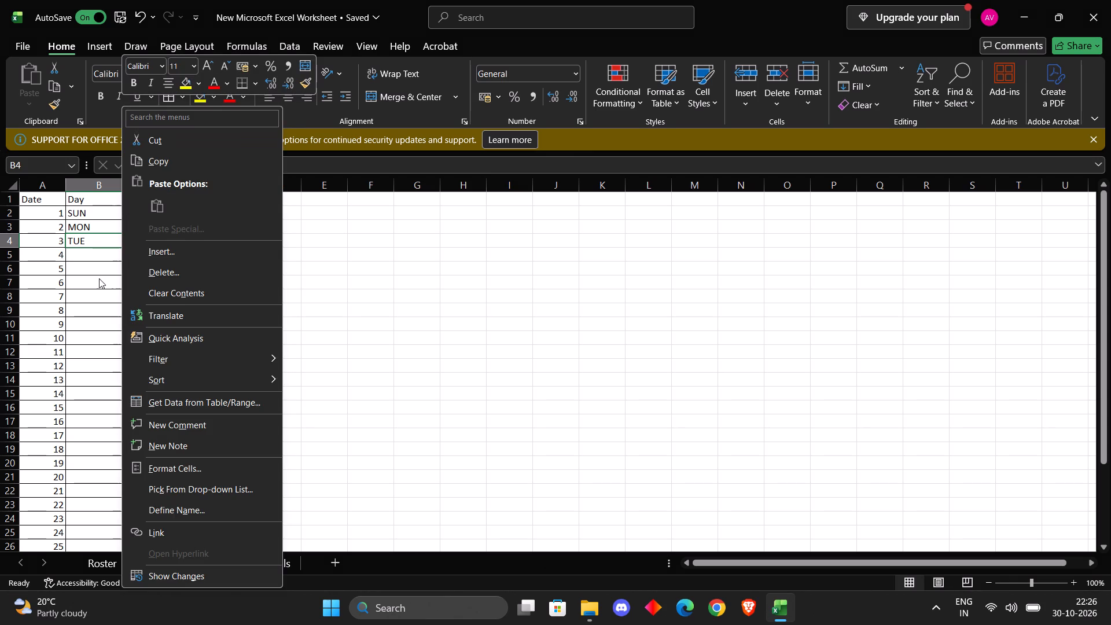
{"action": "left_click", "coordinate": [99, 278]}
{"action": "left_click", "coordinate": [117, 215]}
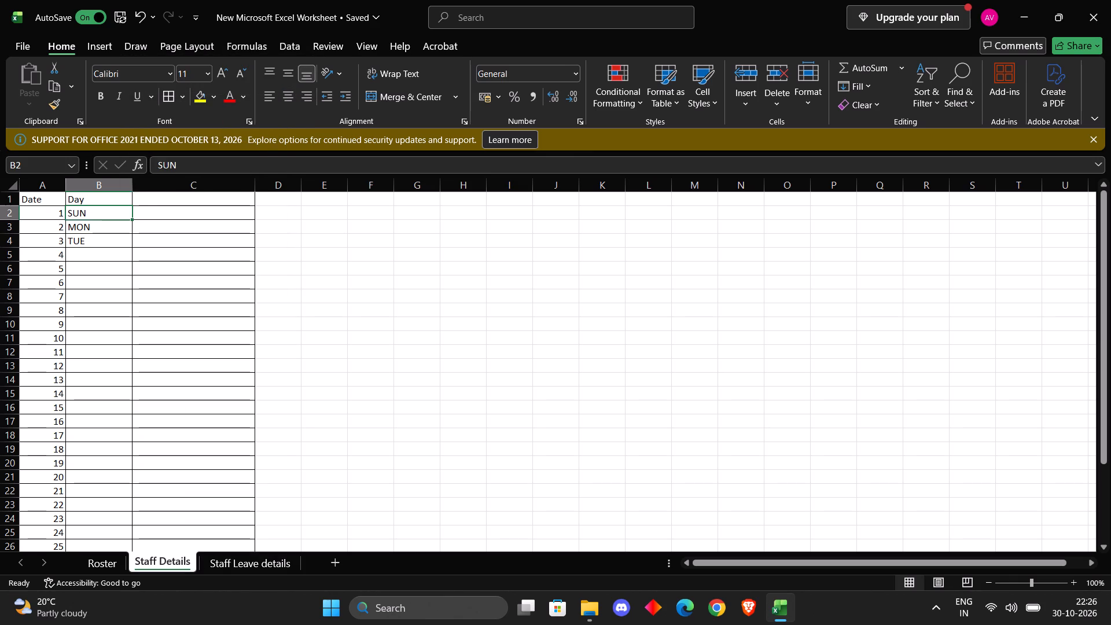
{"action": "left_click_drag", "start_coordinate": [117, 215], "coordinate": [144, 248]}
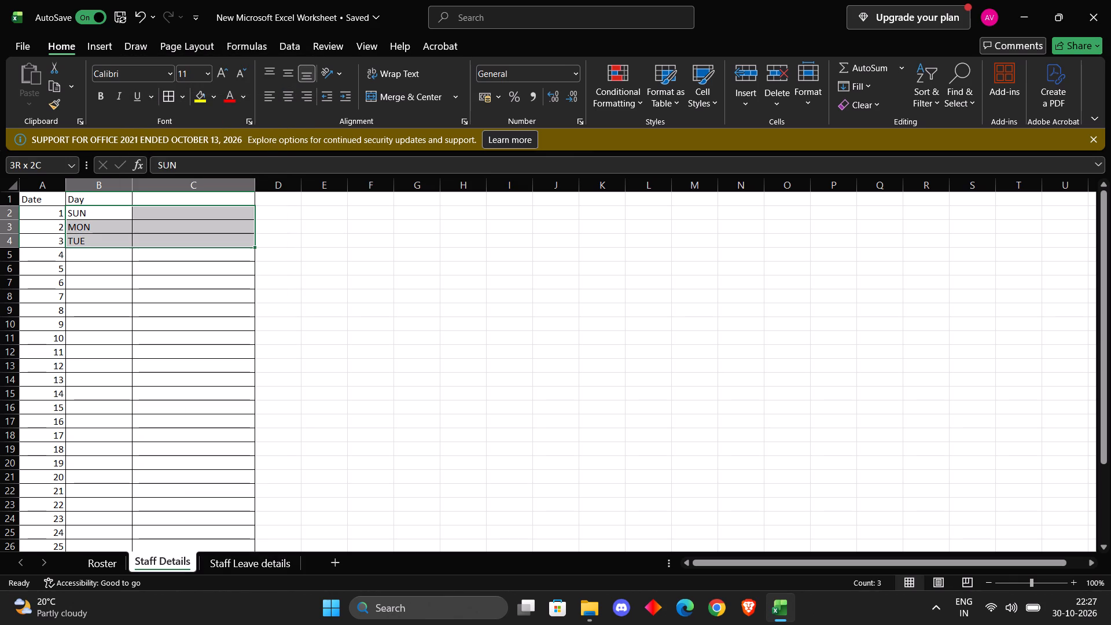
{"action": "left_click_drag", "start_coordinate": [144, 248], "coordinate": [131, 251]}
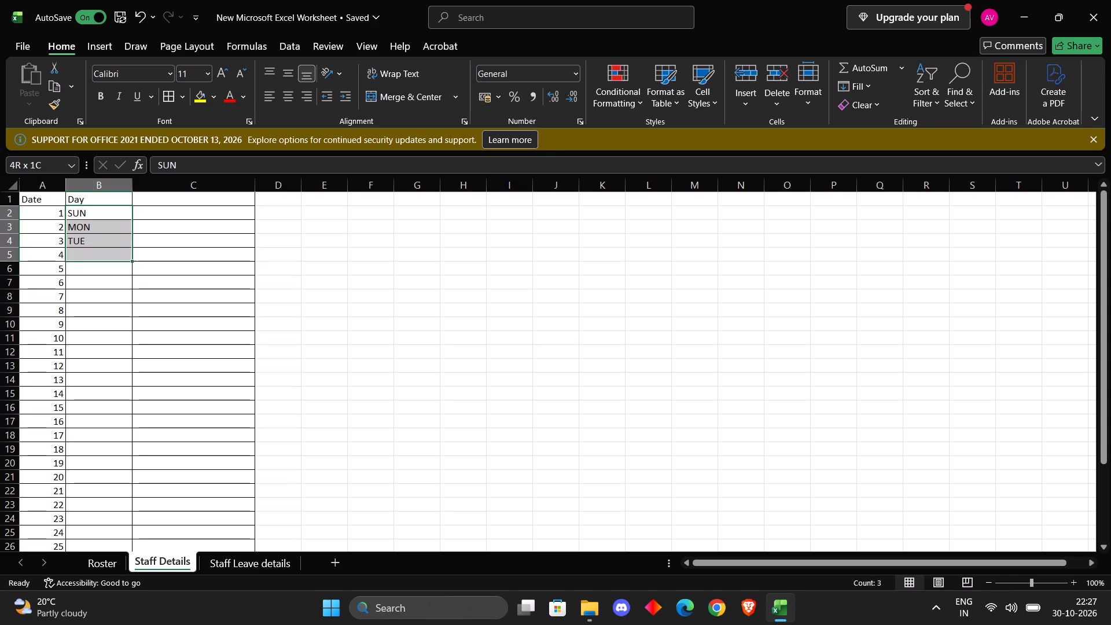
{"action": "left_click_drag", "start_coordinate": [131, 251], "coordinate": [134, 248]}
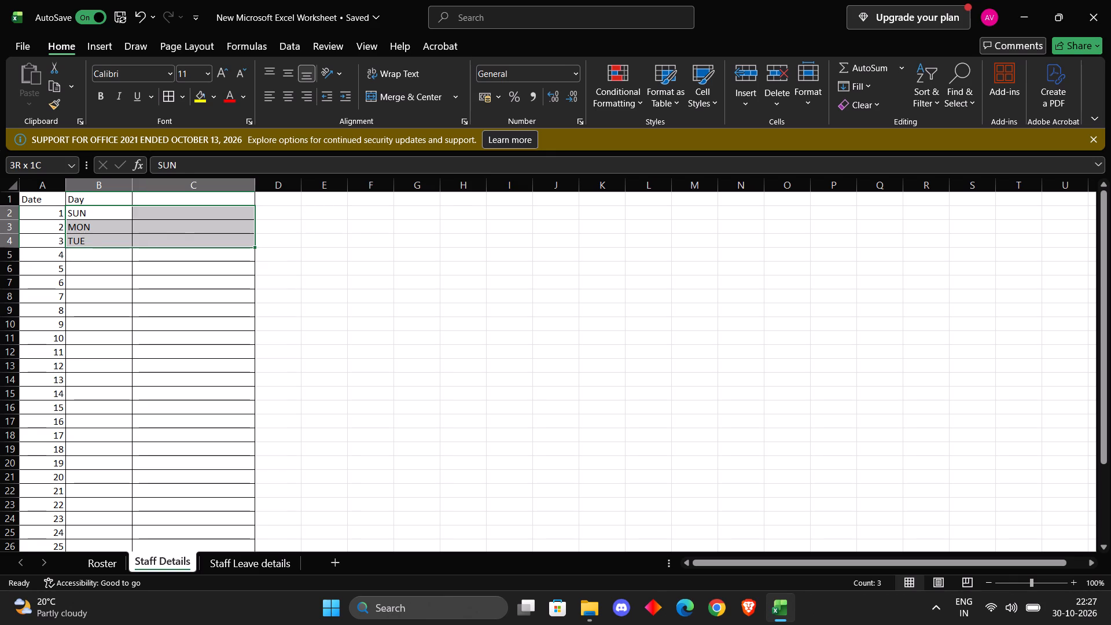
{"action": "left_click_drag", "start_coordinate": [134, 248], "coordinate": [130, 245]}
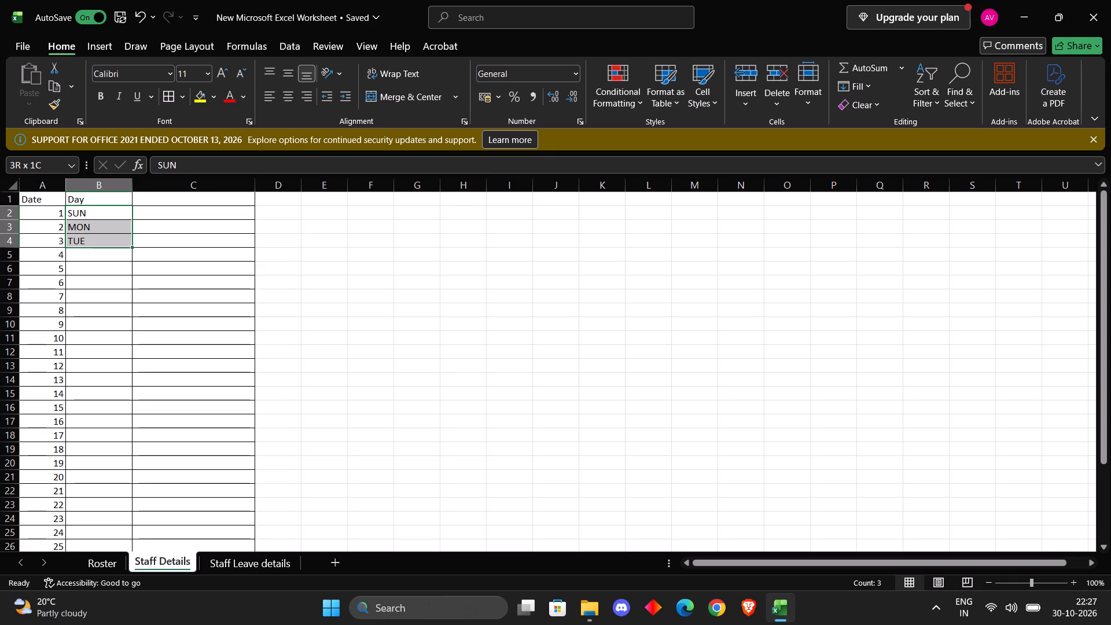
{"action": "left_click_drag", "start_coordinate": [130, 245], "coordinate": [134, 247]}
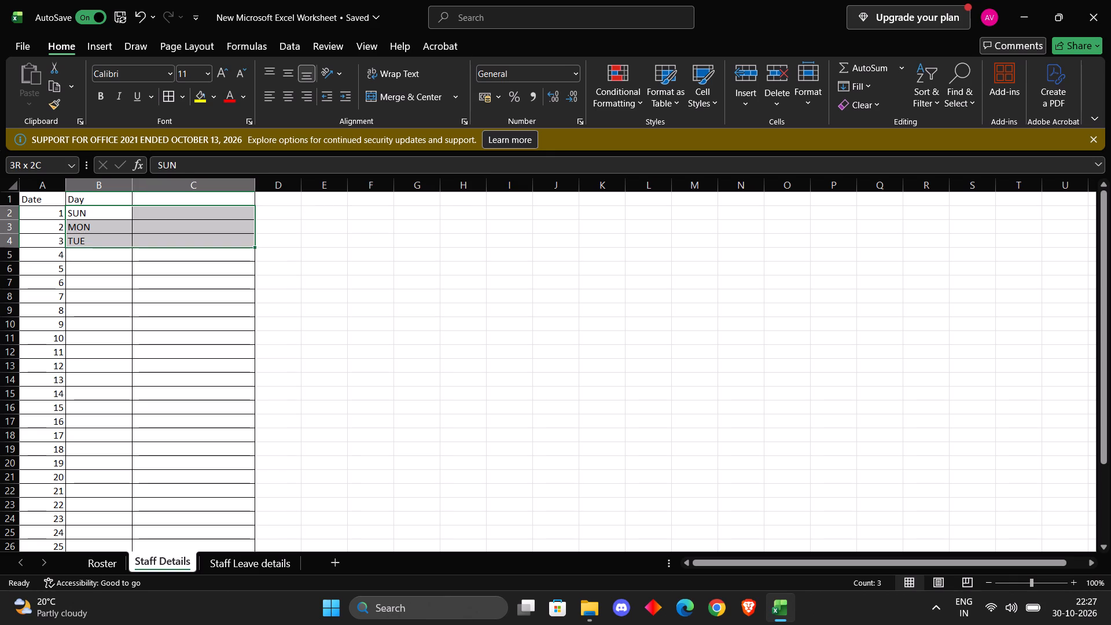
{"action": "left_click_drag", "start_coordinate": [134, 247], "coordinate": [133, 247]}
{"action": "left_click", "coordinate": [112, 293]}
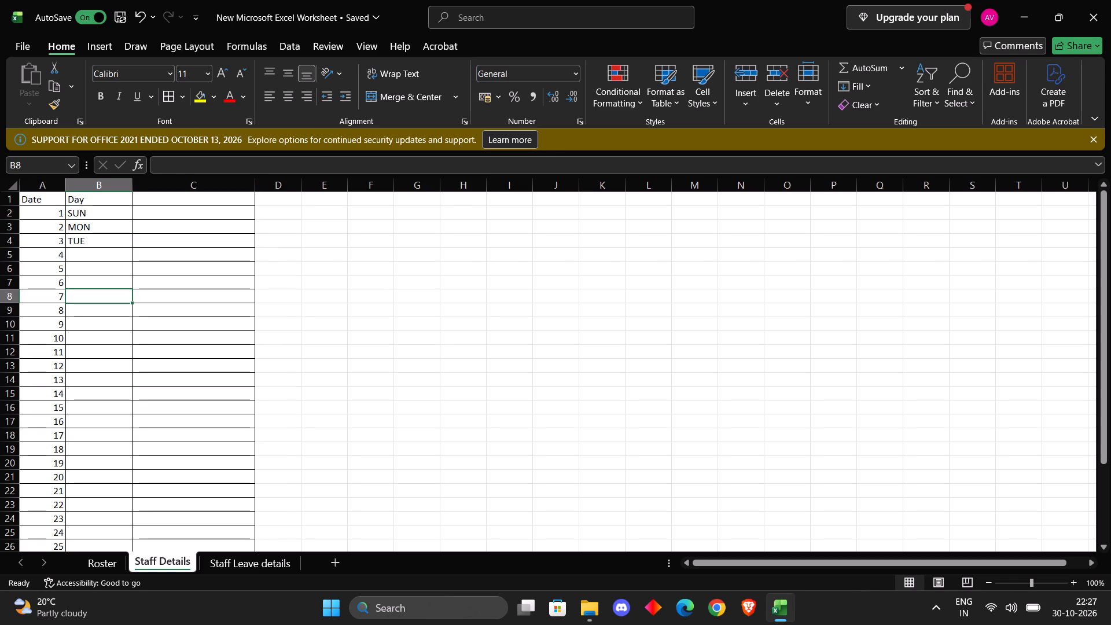
Complete the first week in the Day column by entering WED, THUS, FRI and SAT in cells B5 to B8.
{"action": "left_click", "coordinate": [117, 250]}
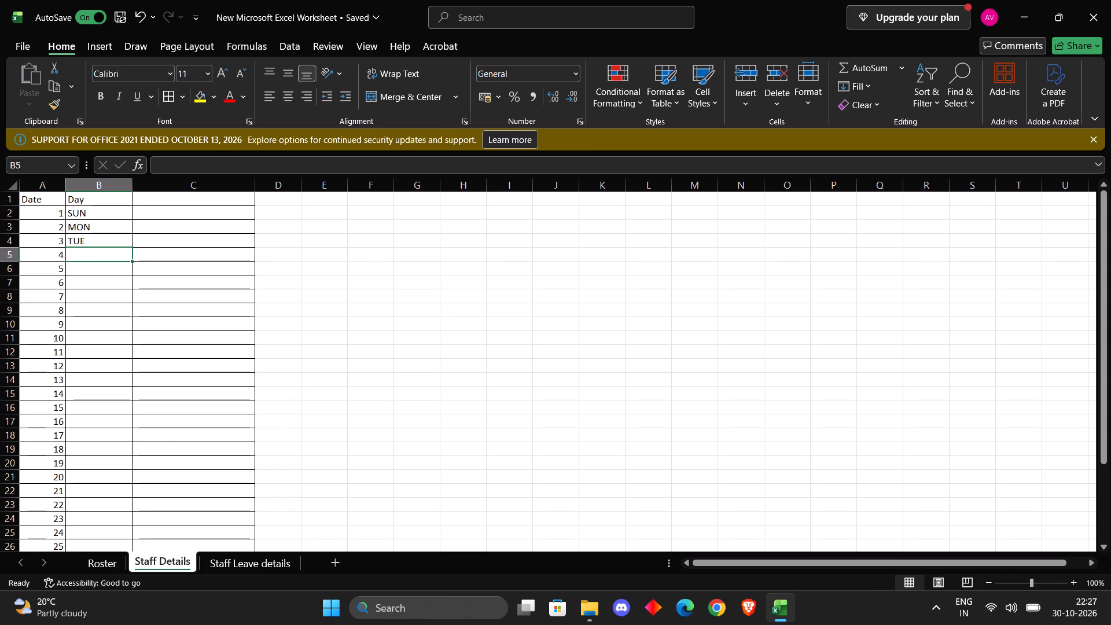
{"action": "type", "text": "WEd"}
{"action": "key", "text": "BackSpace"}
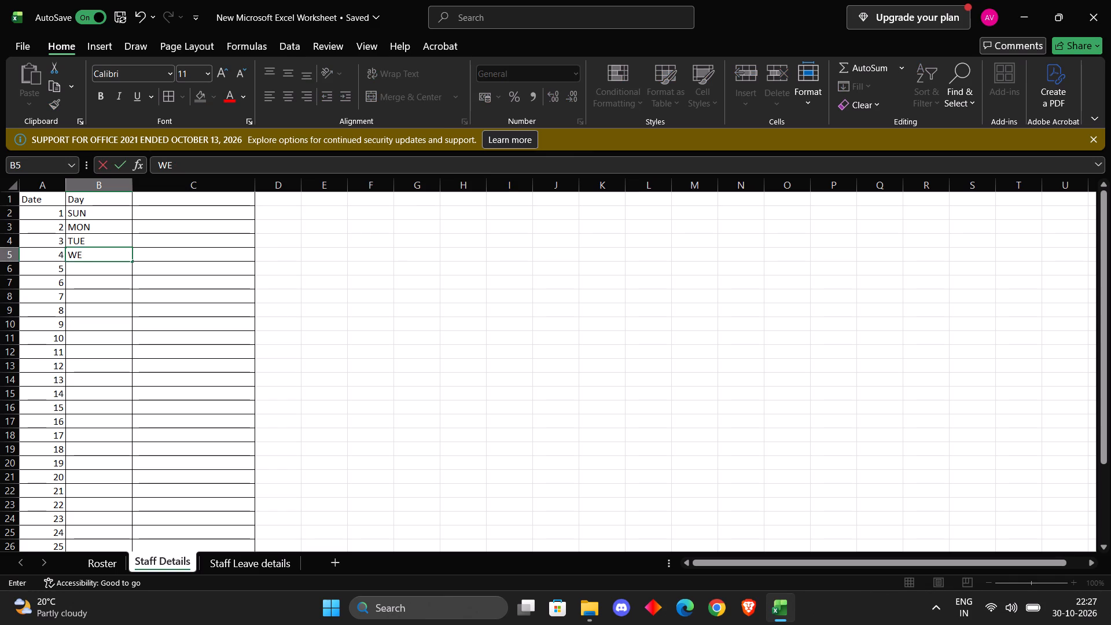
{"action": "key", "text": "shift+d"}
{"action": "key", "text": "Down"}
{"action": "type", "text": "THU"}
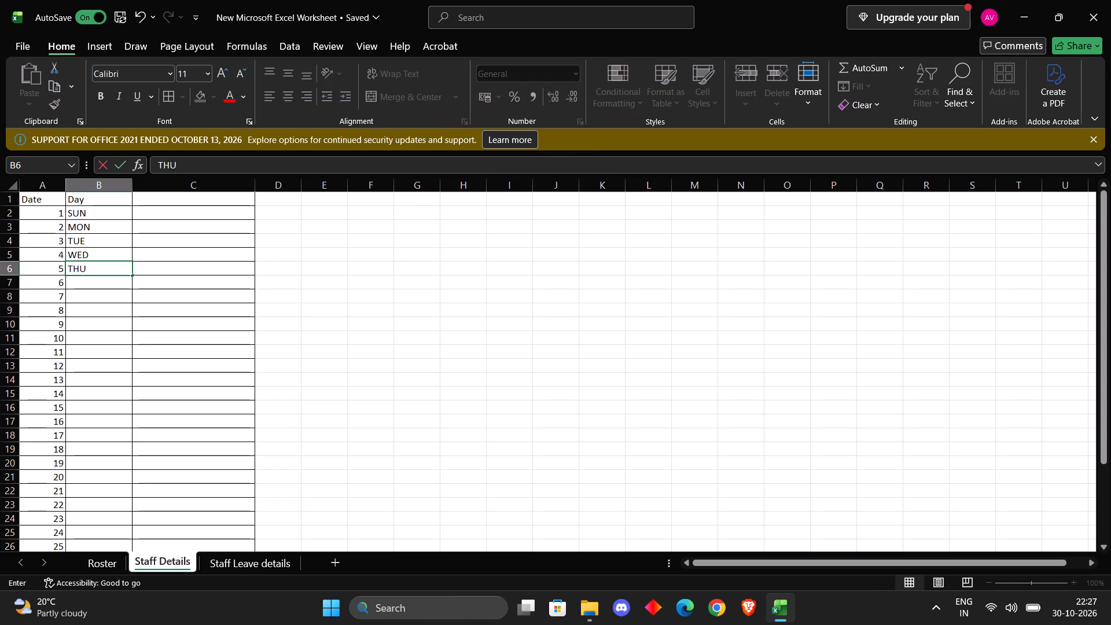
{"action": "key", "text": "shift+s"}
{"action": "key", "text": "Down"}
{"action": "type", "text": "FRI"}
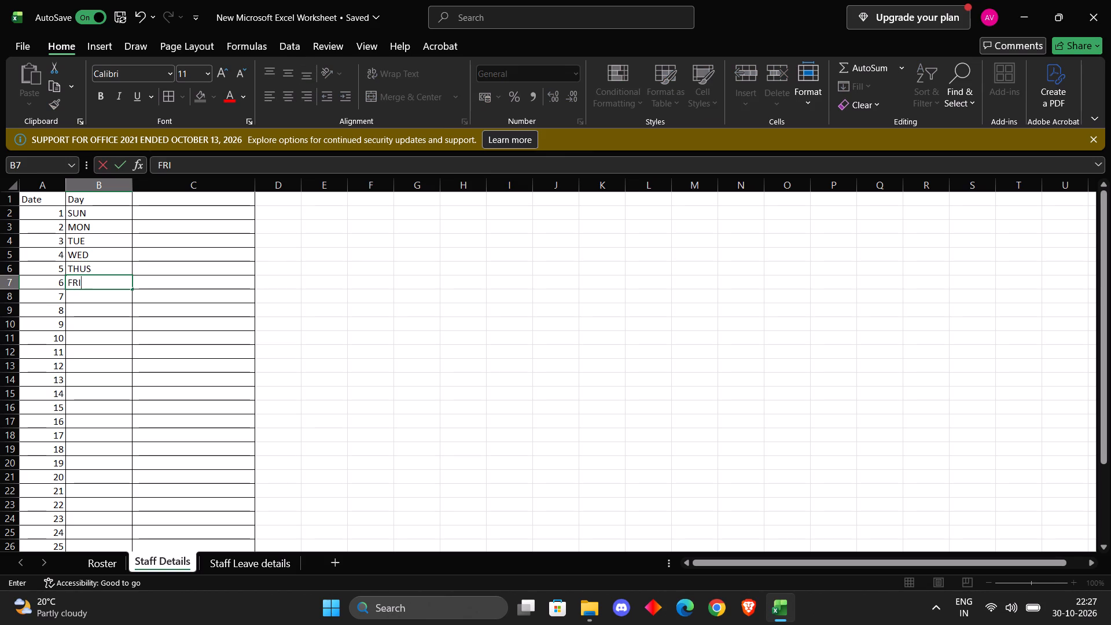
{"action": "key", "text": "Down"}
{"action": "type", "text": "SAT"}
{"action": "left_click", "coordinate": [222, 344]}
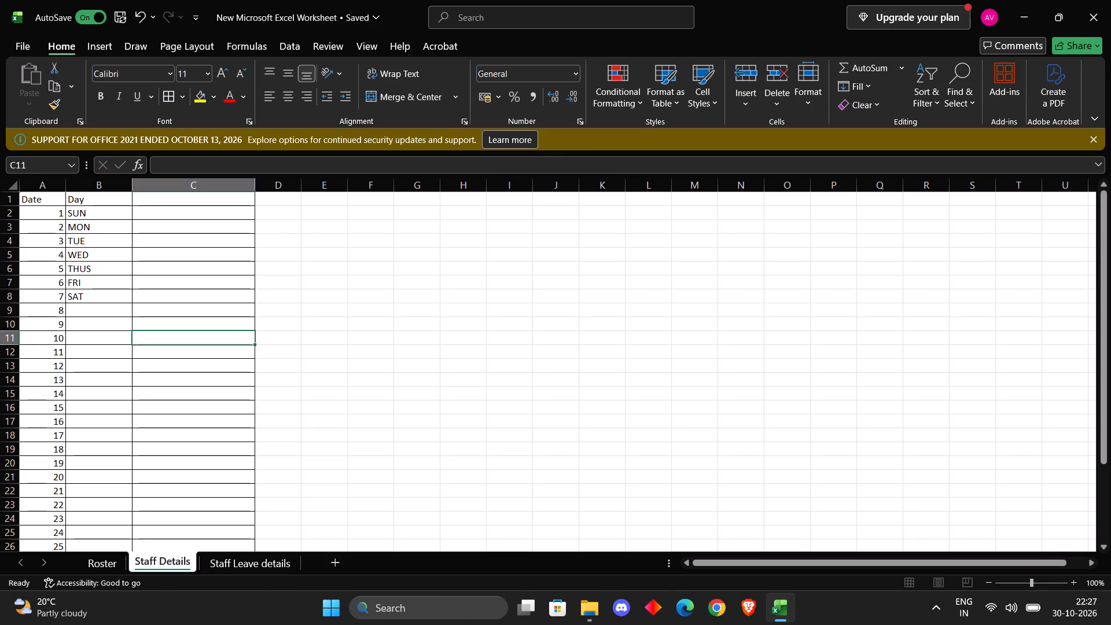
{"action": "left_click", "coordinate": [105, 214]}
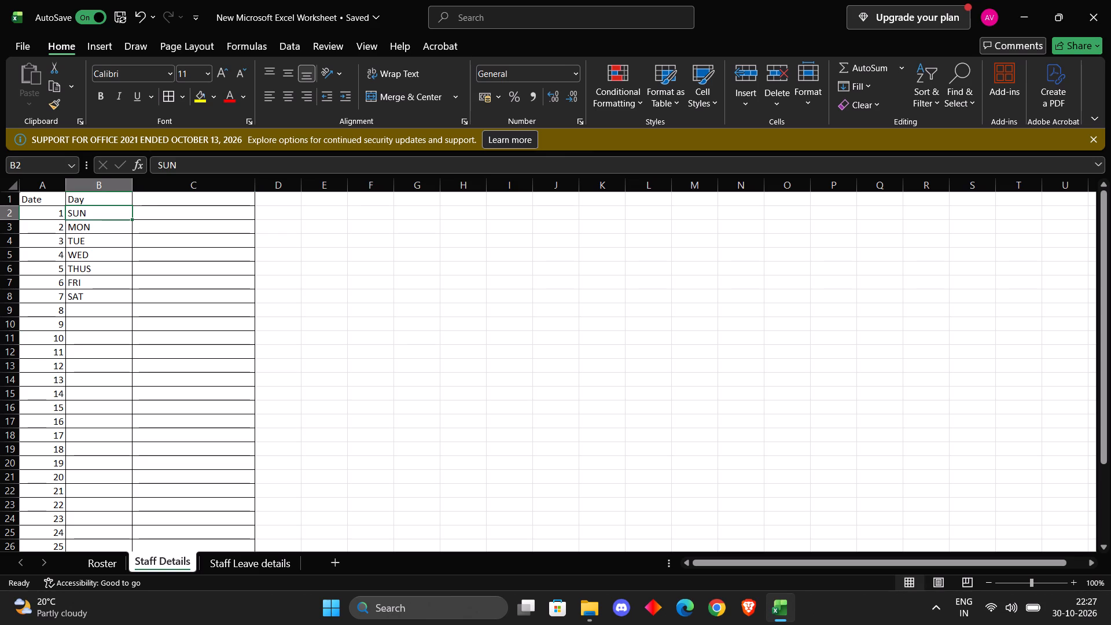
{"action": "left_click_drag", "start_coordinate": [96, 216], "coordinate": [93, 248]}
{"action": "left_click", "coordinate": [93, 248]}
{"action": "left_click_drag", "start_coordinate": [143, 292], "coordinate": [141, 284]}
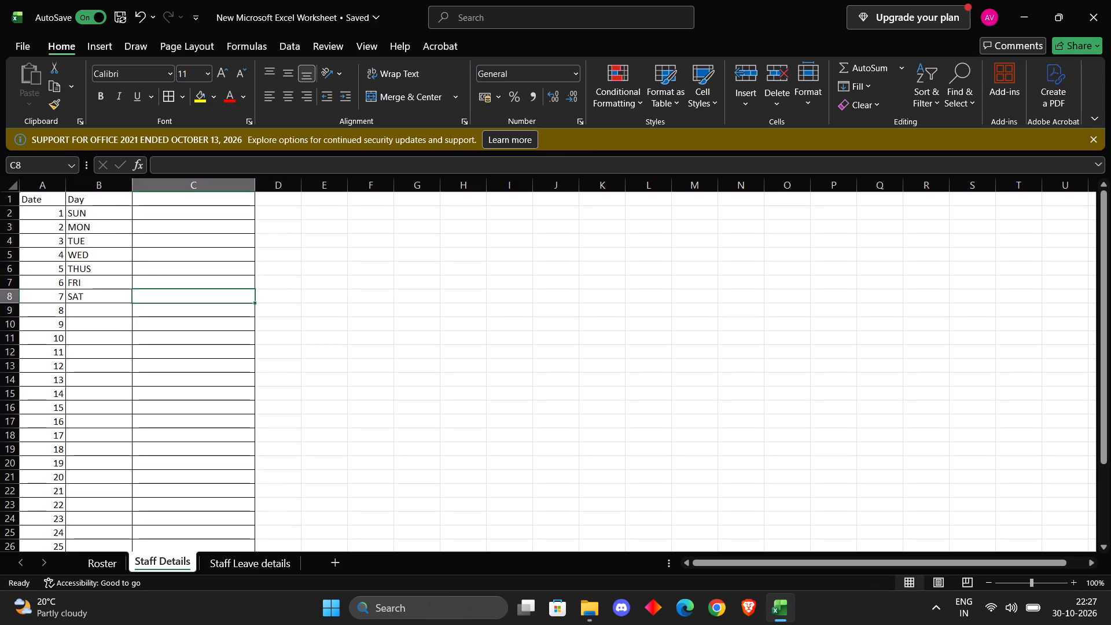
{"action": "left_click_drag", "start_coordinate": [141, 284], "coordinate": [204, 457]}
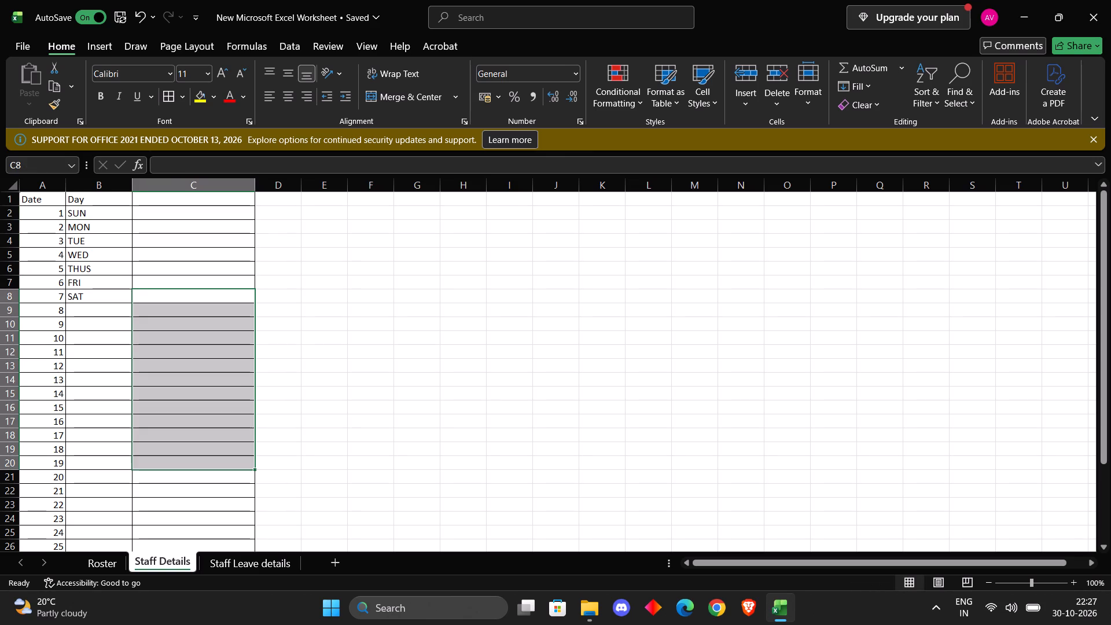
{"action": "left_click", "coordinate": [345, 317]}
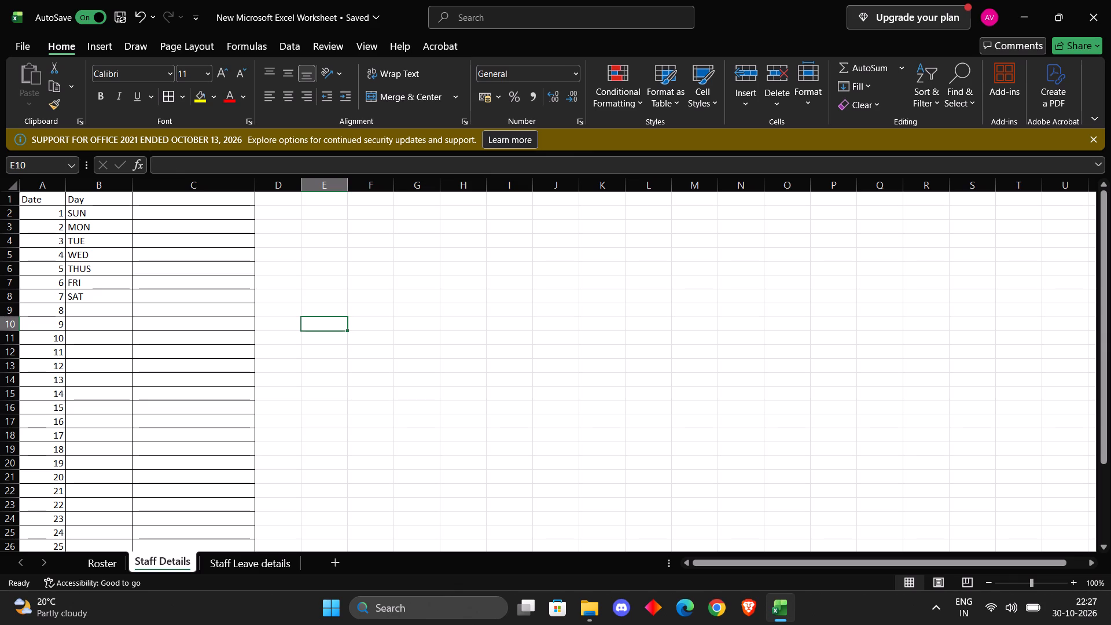
Copy the SUN to SAT week in B2 to B8 and paste it starting at cells B9, B16 and B23.
{"action": "left_click", "coordinate": [119, 211]}
{"action": "left_click_drag", "start_coordinate": [119, 211], "coordinate": [119, 262]}
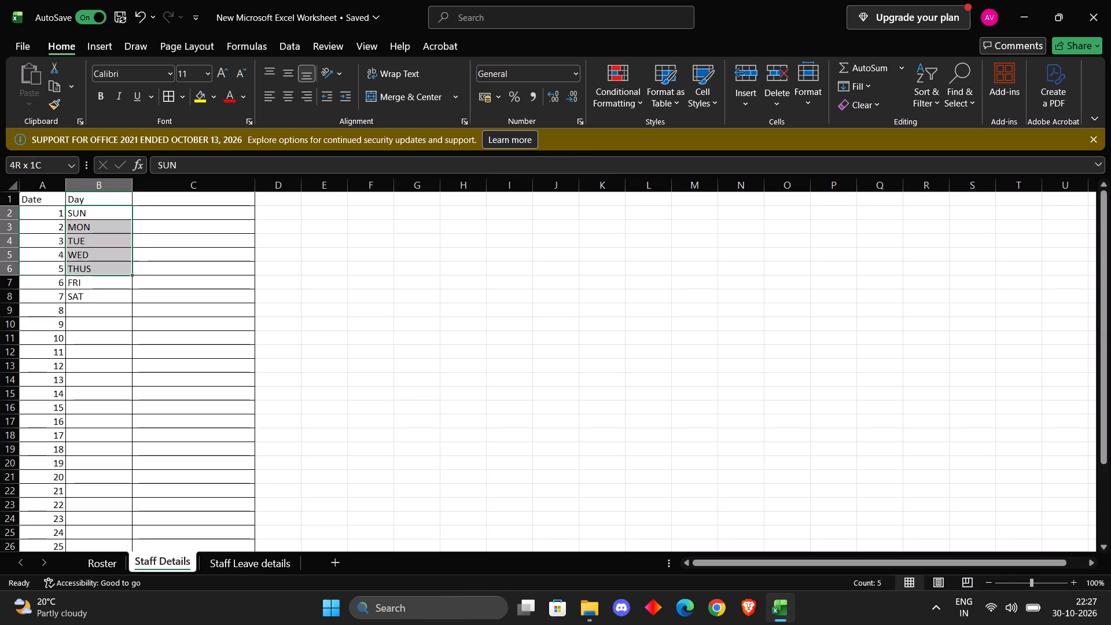
{"action": "left_click_drag", "start_coordinate": [119, 262], "coordinate": [117, 295]}
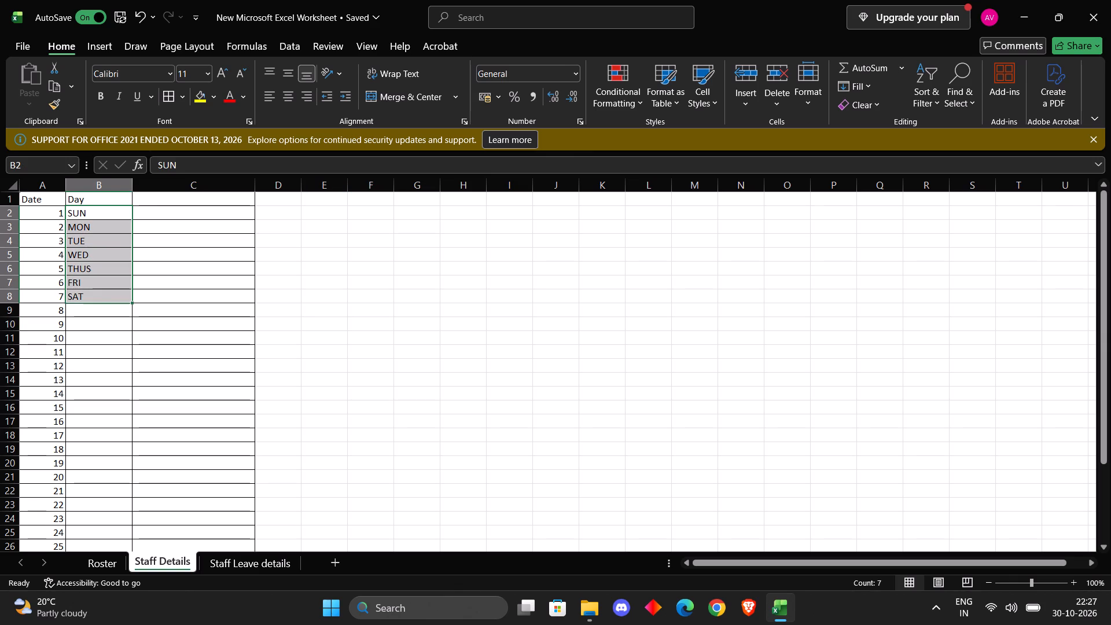
{"action": "key", "text": "ctrl+c"}
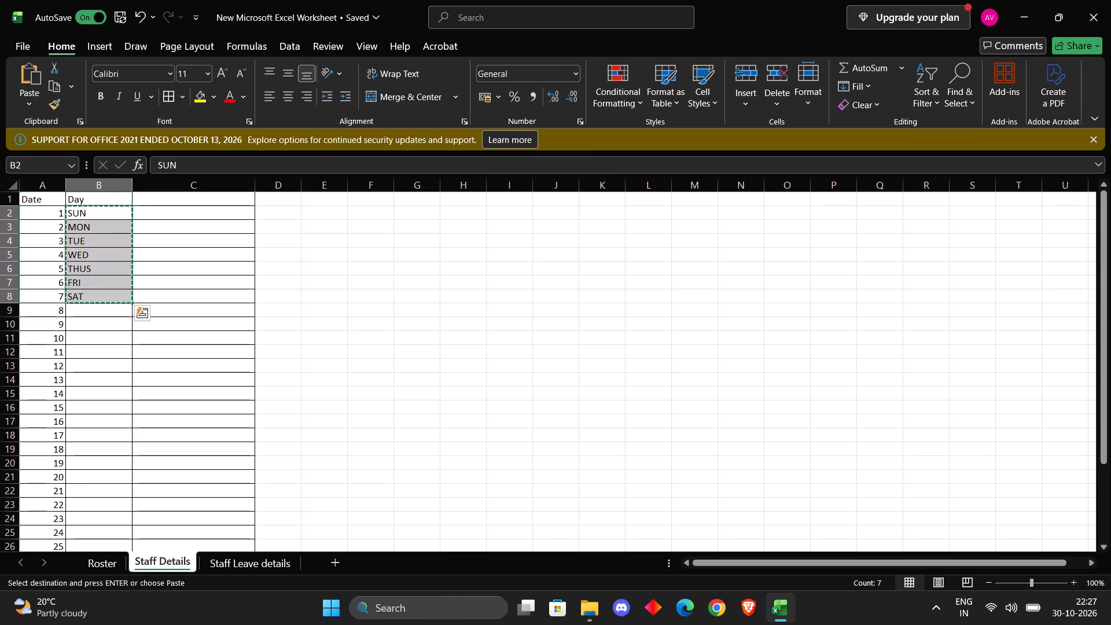
{"action": "left_click", "coordinate": [118, 312]}
{"action": "key", "text": "ctrl+v"}
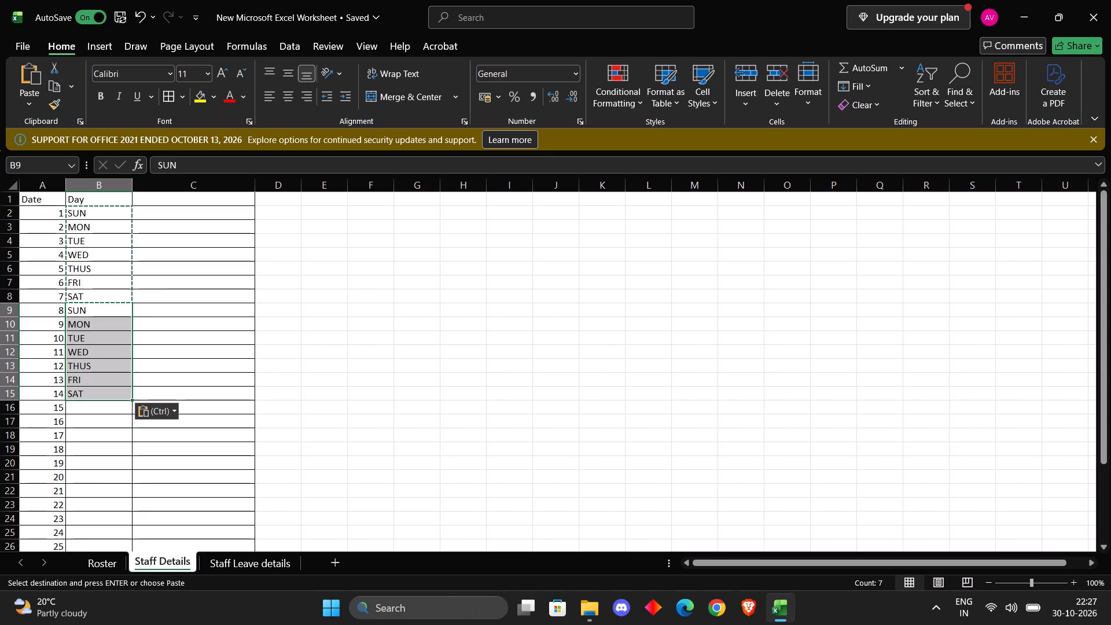
{"action": "left_click", "coordinate": [98, 409]}
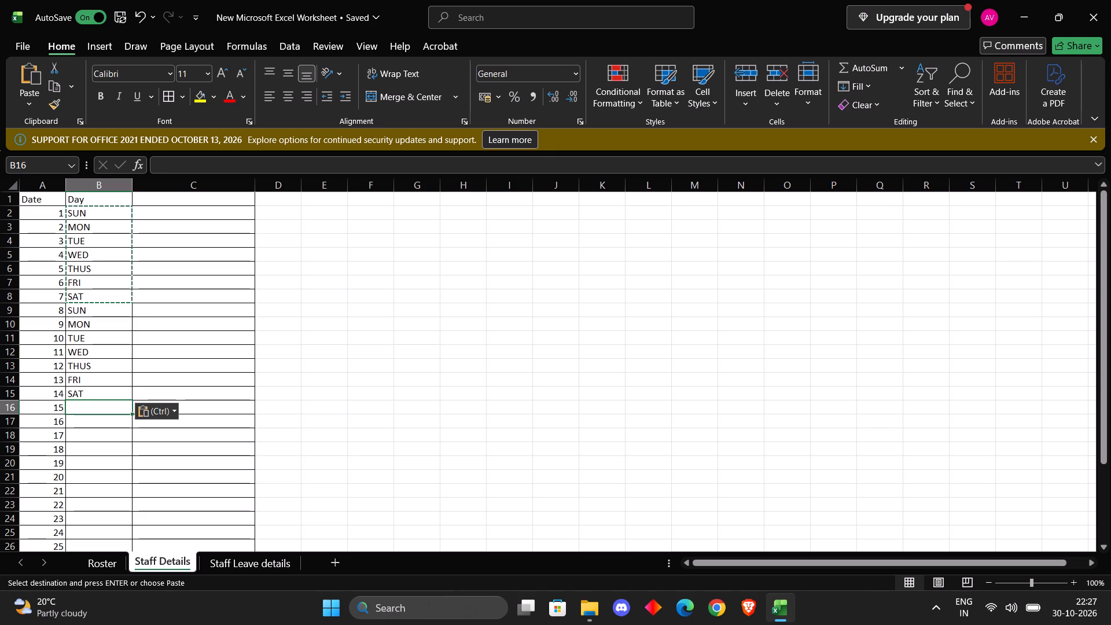
{"action": "key", "text": "ctrl+v"}
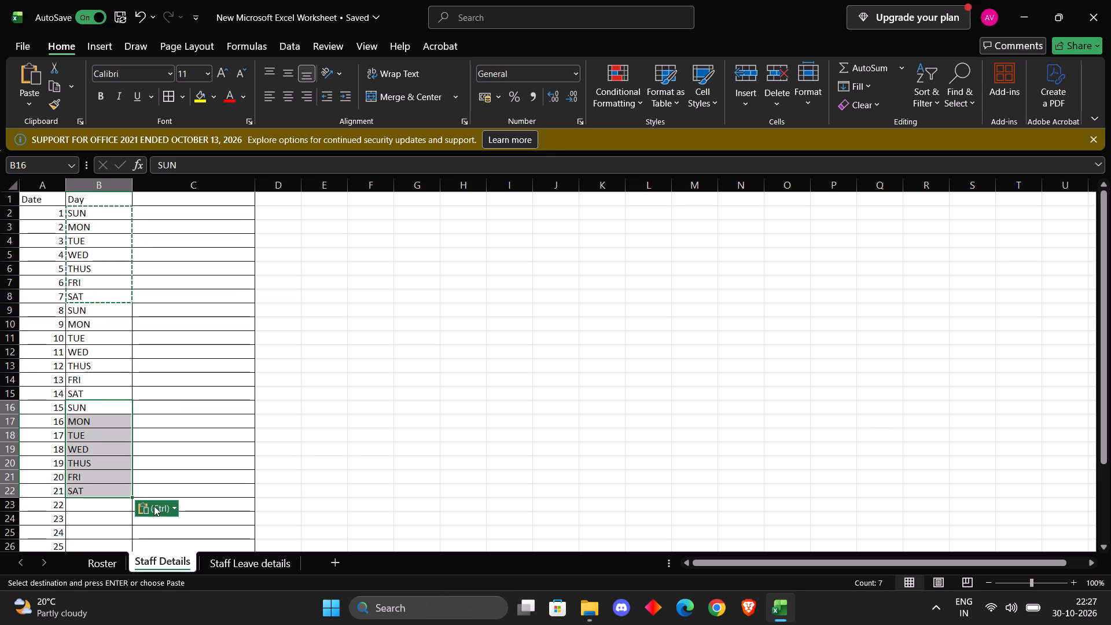
{"action": "left_click", "coordinate": [119, 504]}
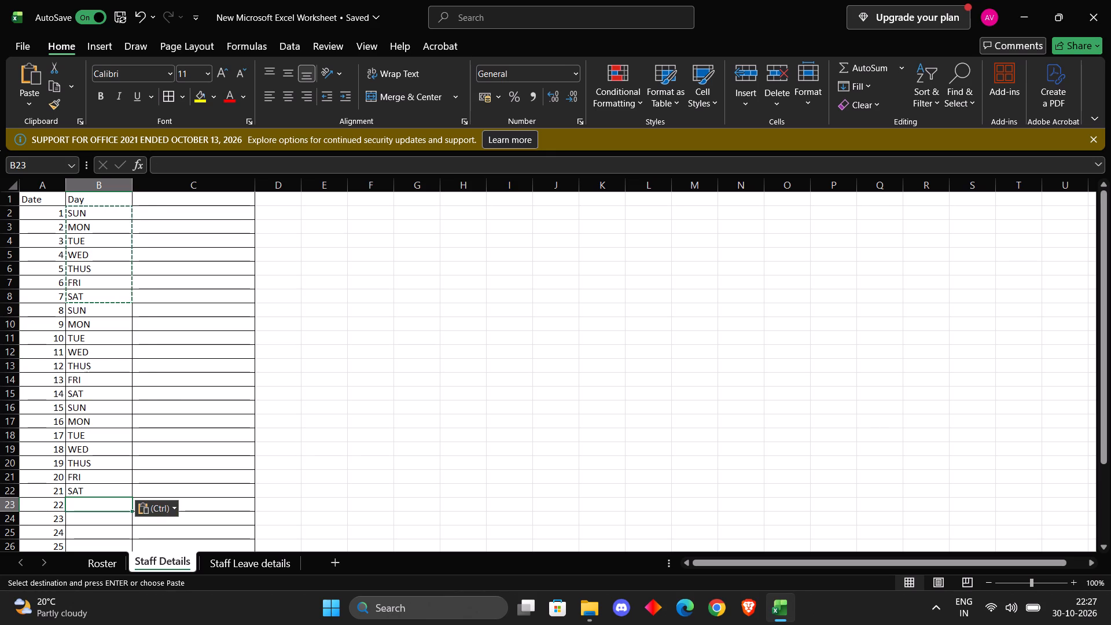
{"action": "key", "text": "ctrl+v"}
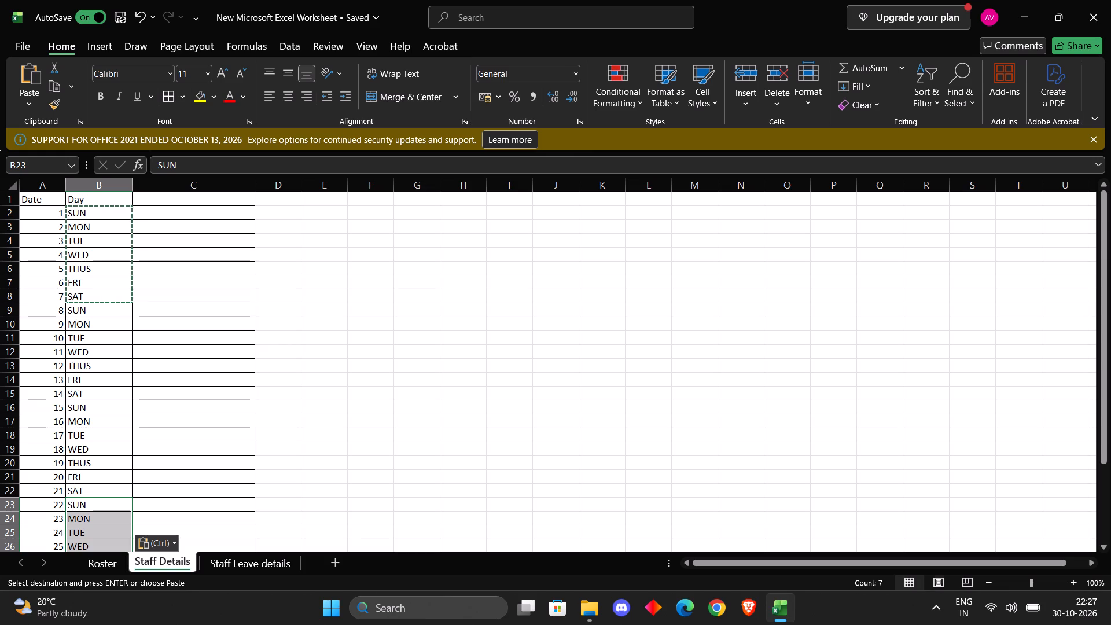
Paste the copied week starting at cell B30, to cover dates 29 and 30.
{"action": "triple_click", "coordinate": [1104, 544]}
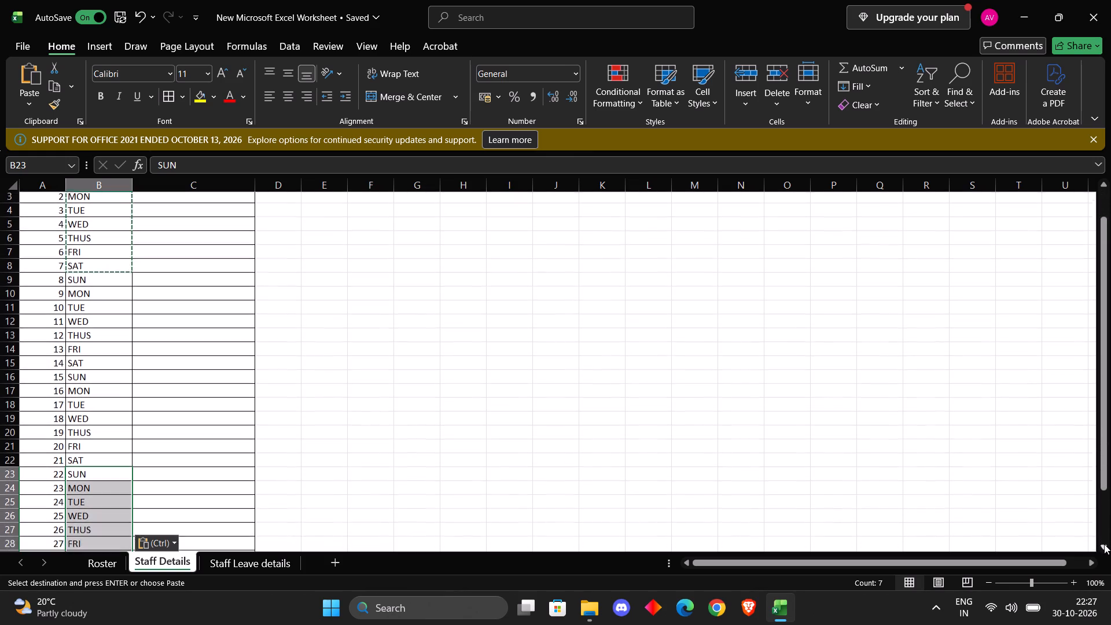
{"action": "triple_click", "coordinate": [1104, 544]}
{"action": "triple_click", "coordinate": [1104, 544]}
{"action": "left_click", "coordinate": [1104, 544]}
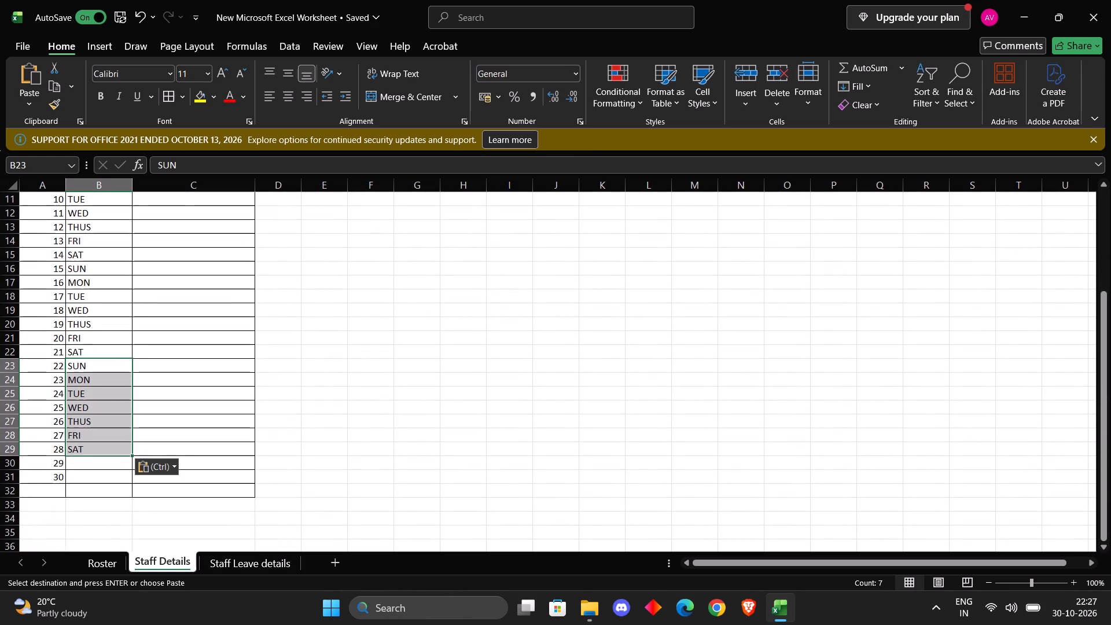
{"action": "left_click", "coordinate": [91, 464]}
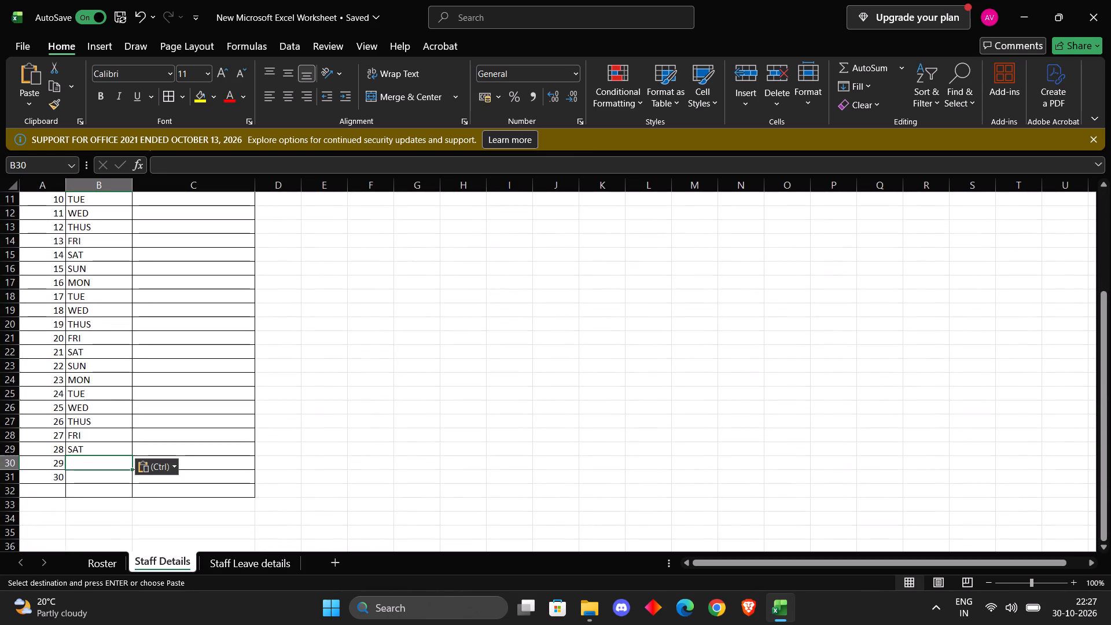
{"action": "key", "text": "ctrl+v"}
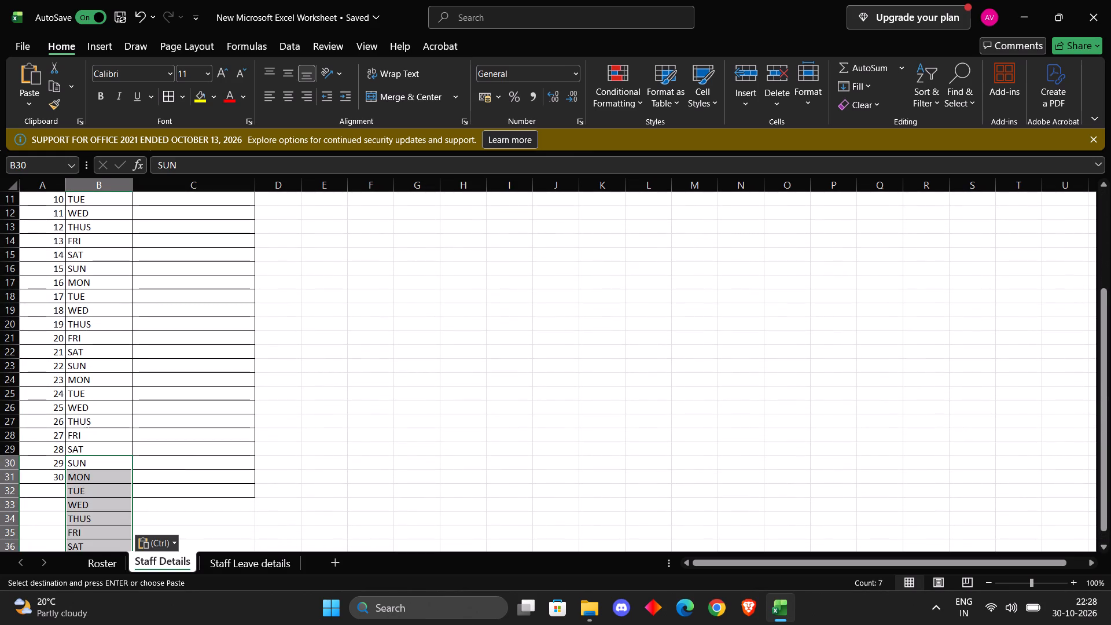
Delete the five surplus rows below date 30 that hold the extra weekdays TUE to SAT.
{"action": "left_click", "coordinate": [5, 494]}
{"action": "left_click", "coordinate": [395, 436]}
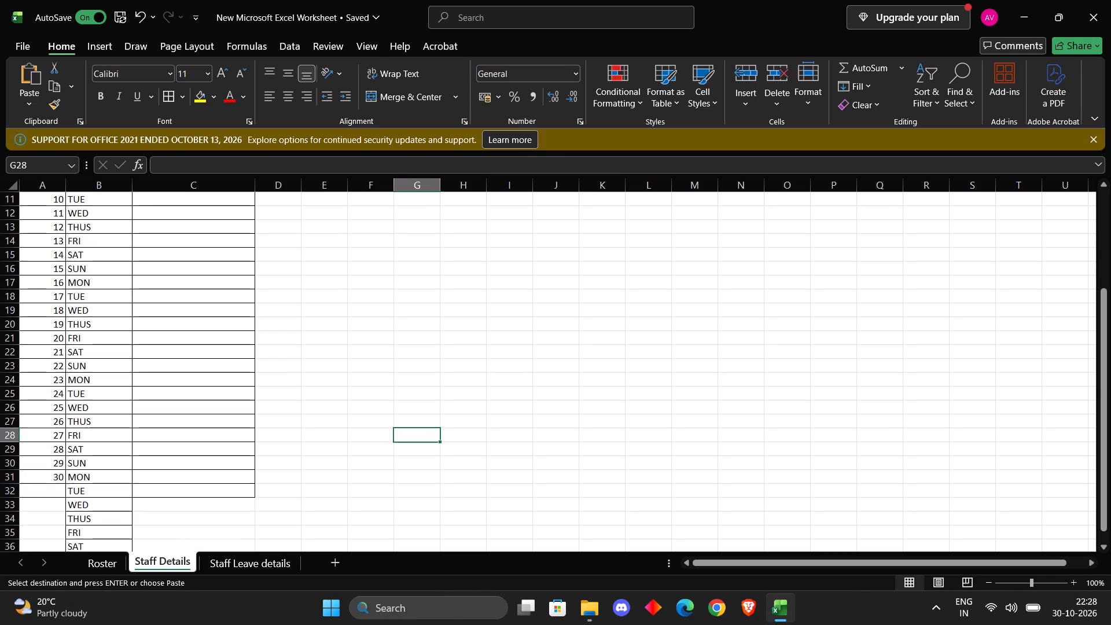
{"action": "left_click", "coordinate": [8, 492]}
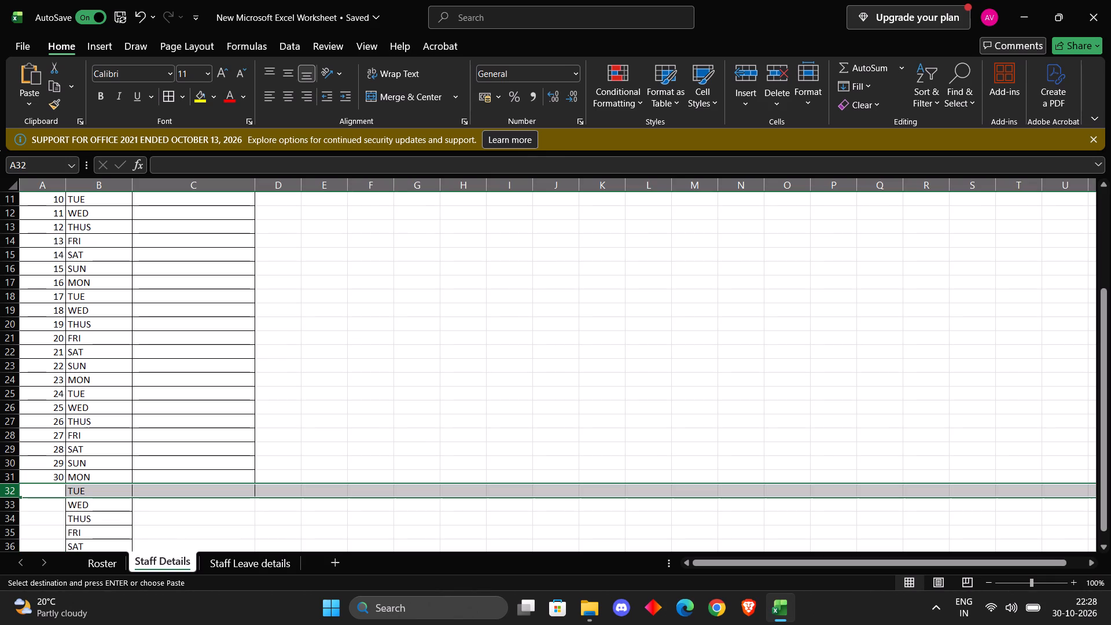
{"action": "right_click", "coordinate": [8, 492]}
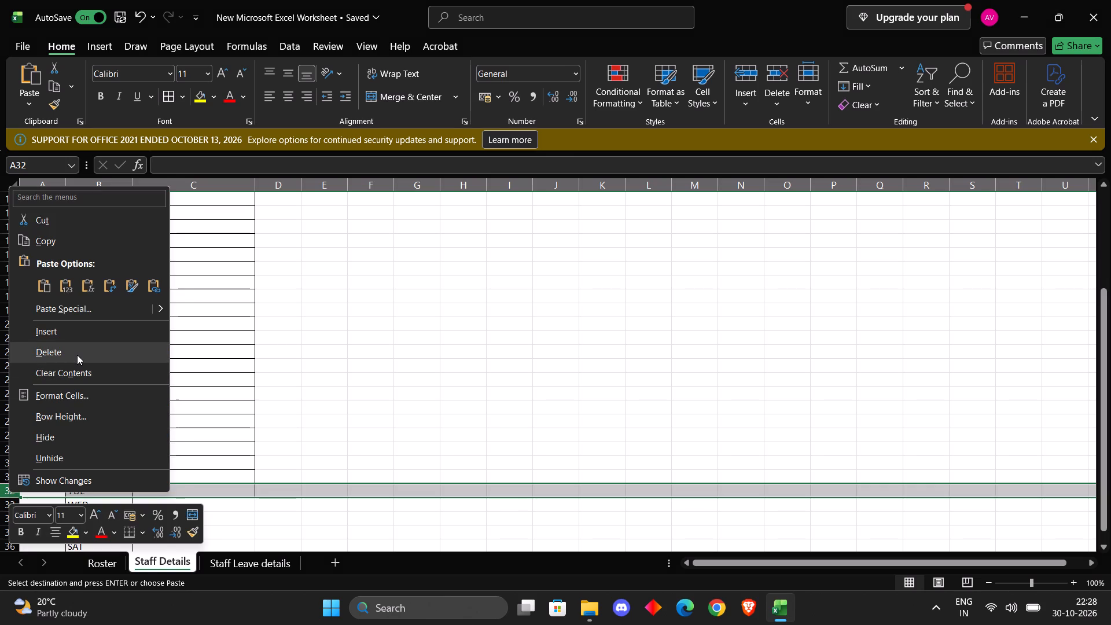
{"action": "left_click", "coordinate": [77, 355]}
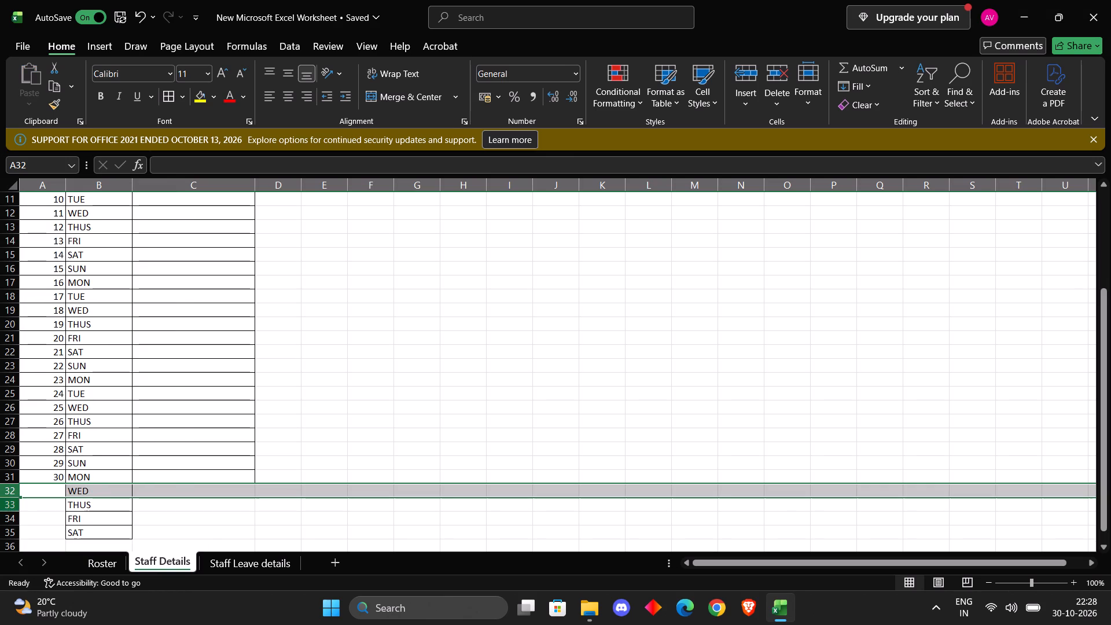
{"action": "left_click", "coordinate": [9, 492]}
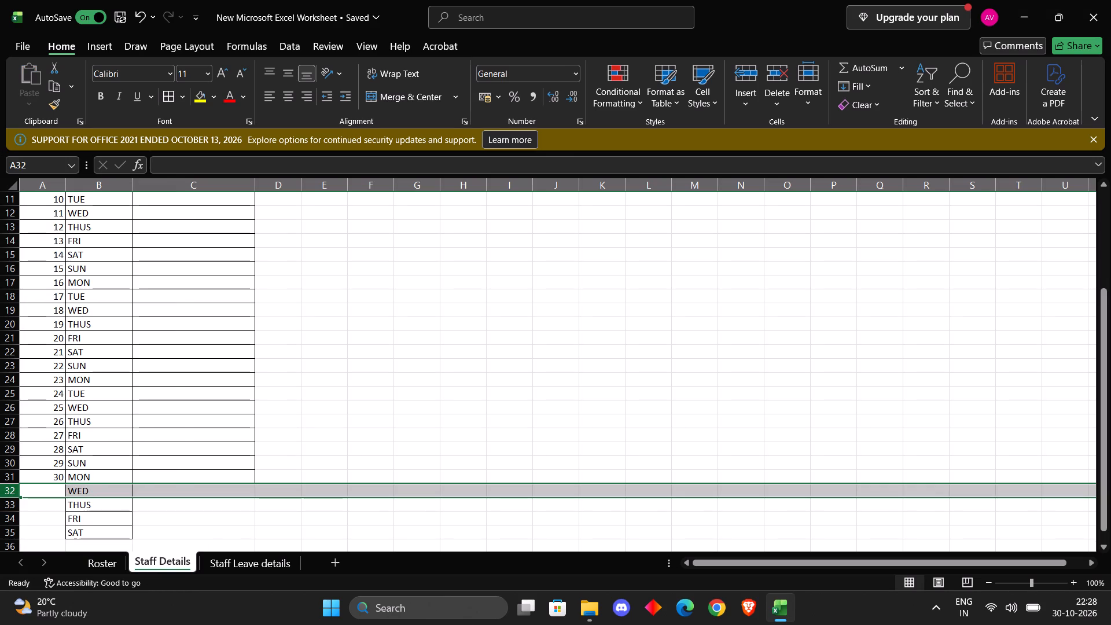
{"action": "right_click", "coordinate": [9, 492]}
{"action": "left_click", "coordinate": [69, 351]}
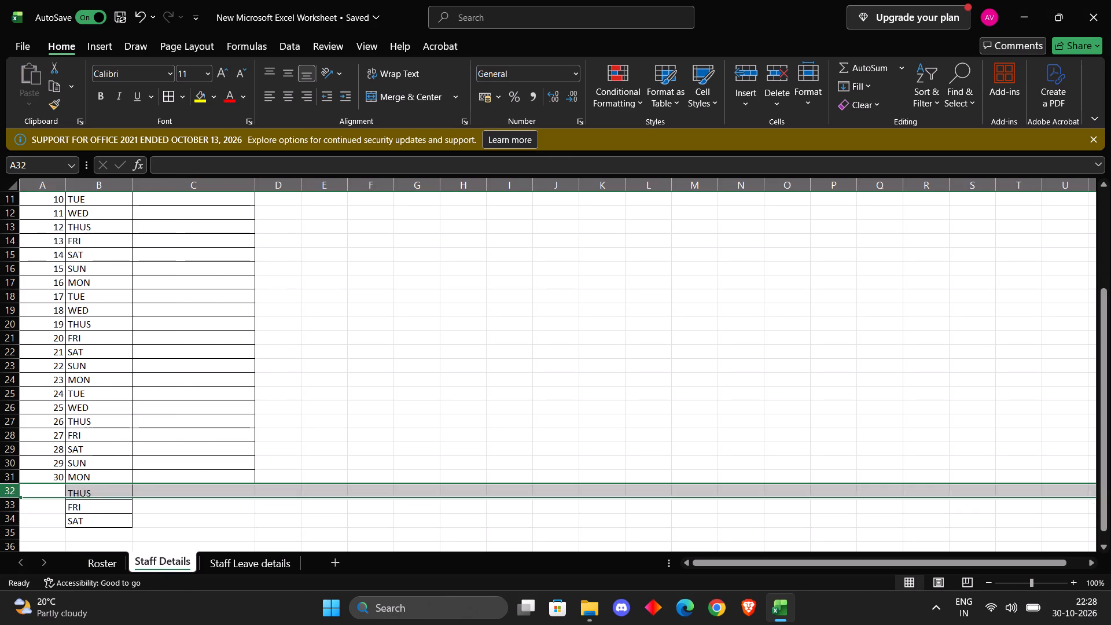
{"action": "left_click", "coordinate": [7, 490]}
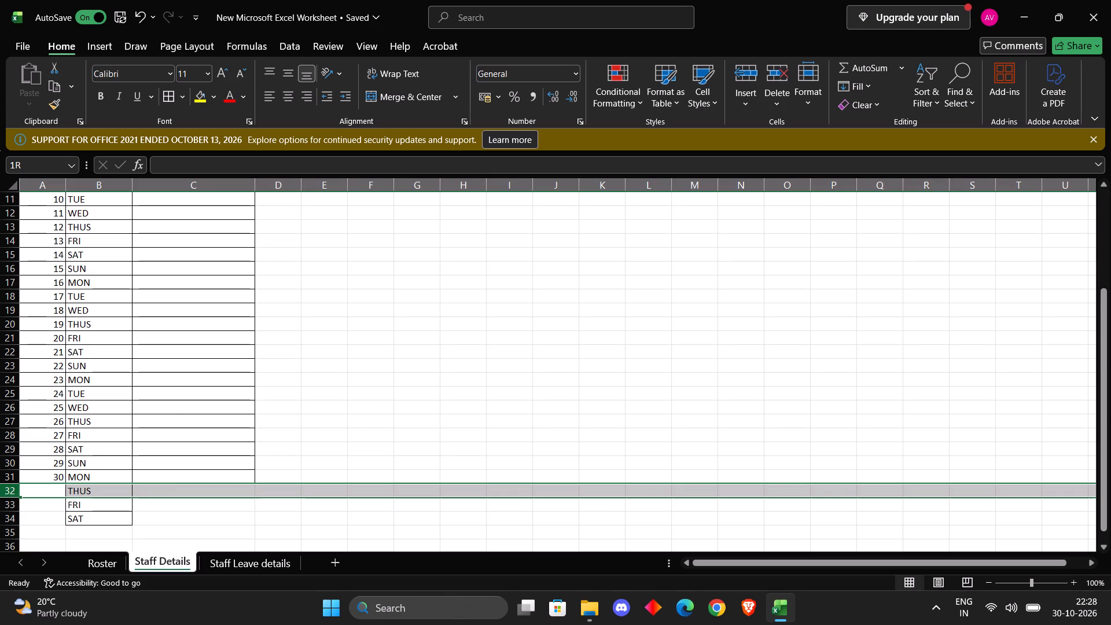
{"action": "right_click", "coordinate": [7, 490]}
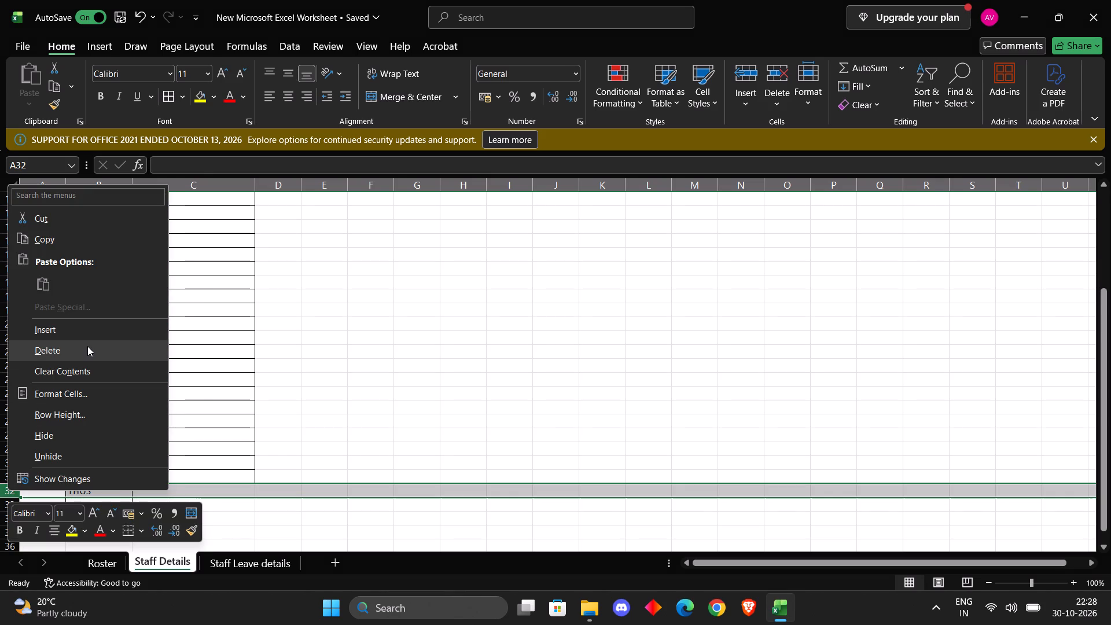
{"action": "left_click", "coordinate": [87, 346]}
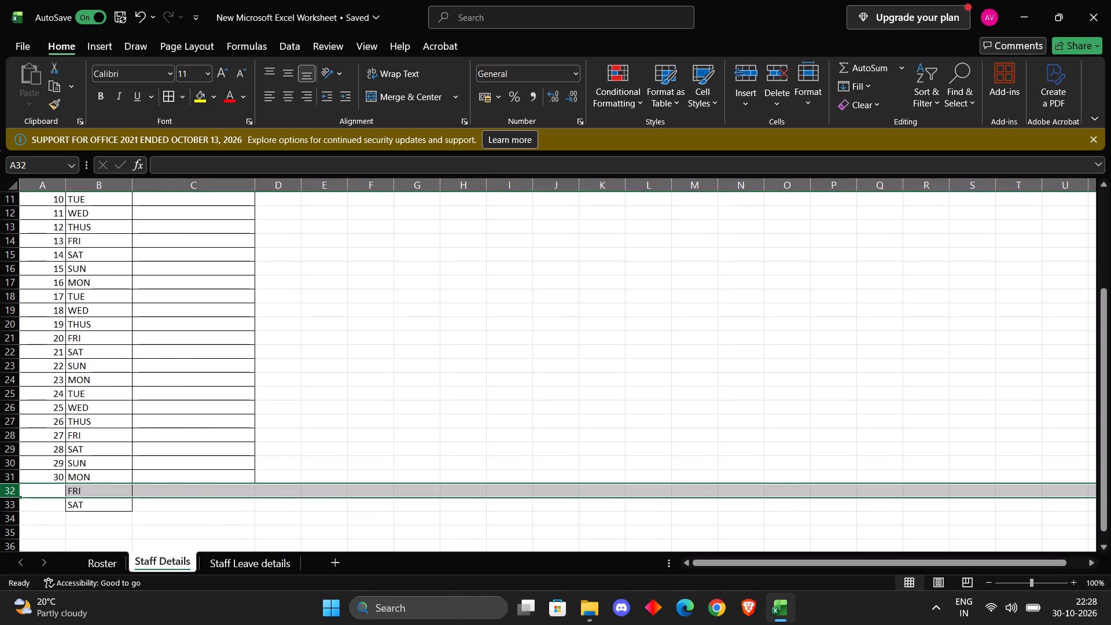
{"action": "left_click", "coordinate": [9, 492]}
{"action": "right_click", "coordinate": [9, 492]}
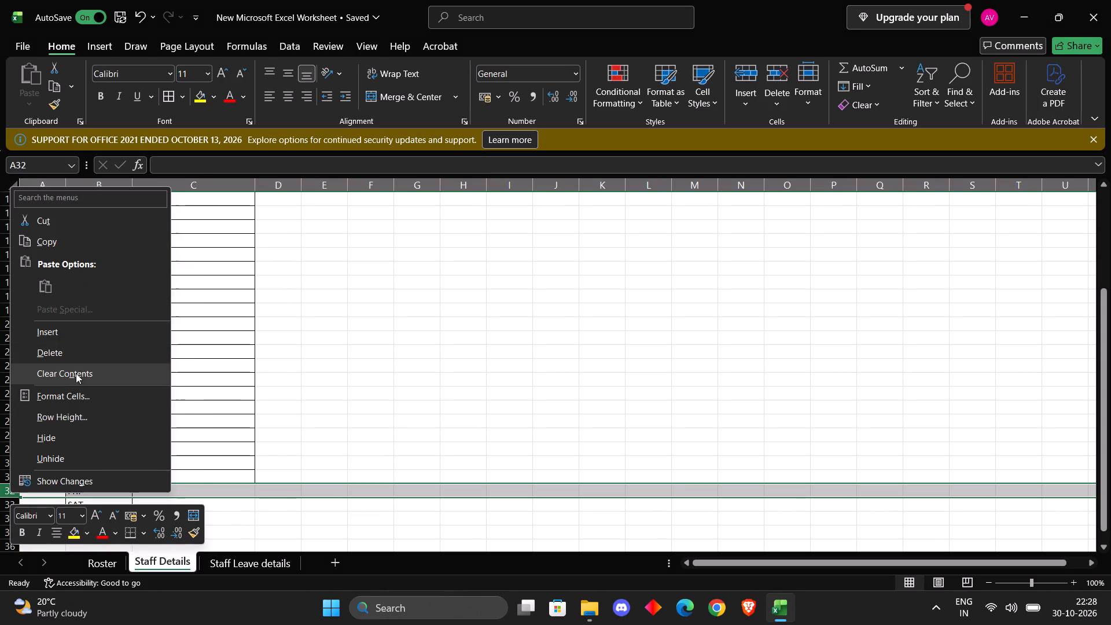
{"action": "left_click", "coordinate": [88, 355]}
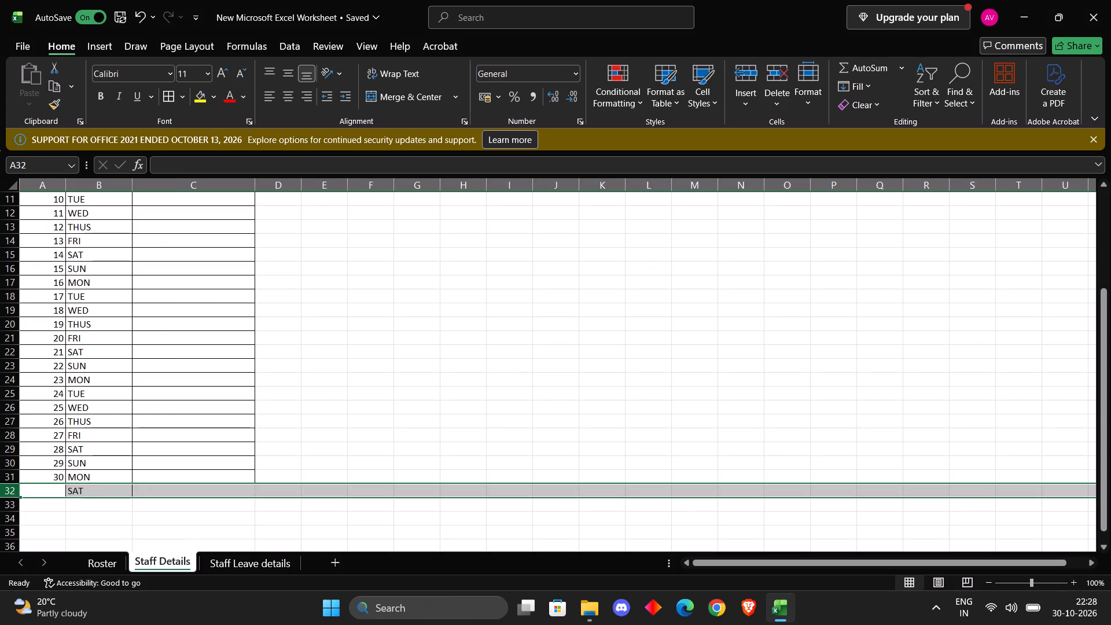
{"action": "left_click", "coordinate": [7, 490]}
{"action": "right_click", "coordinate": [7, 490]}
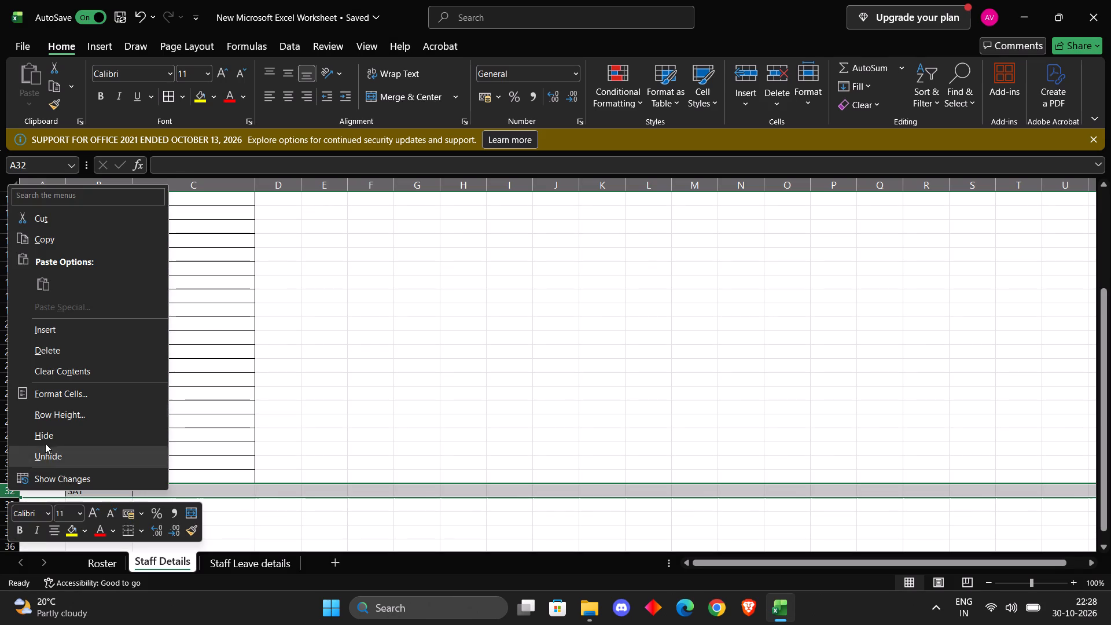
{"action": "left_click", "coordinate": [79, 347]}
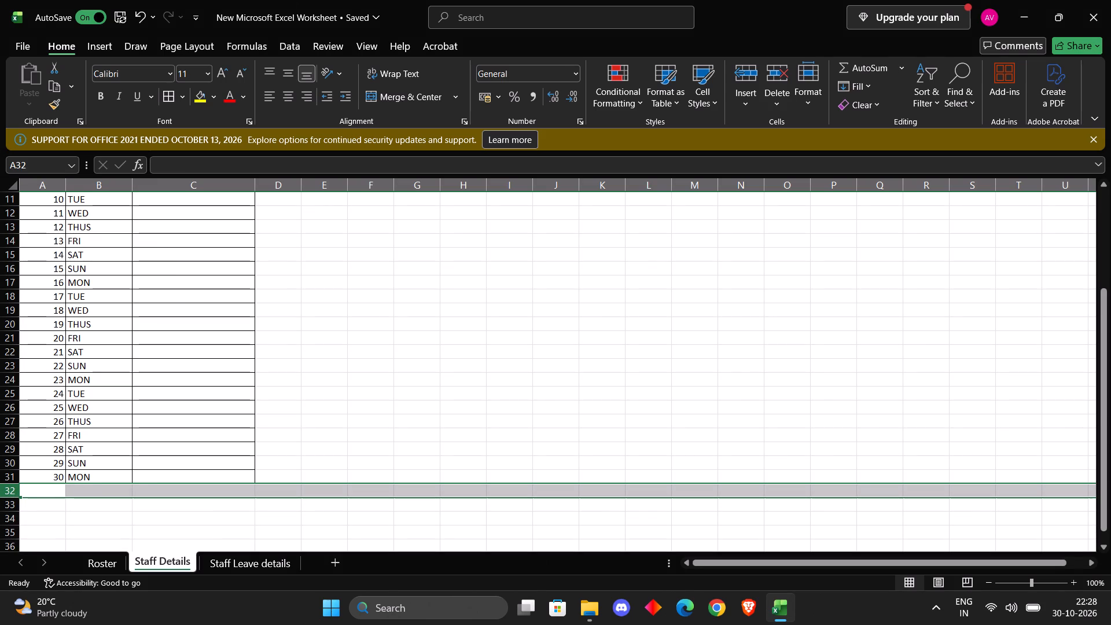
{"action": "left_click", "coordinate": [292, 409]}
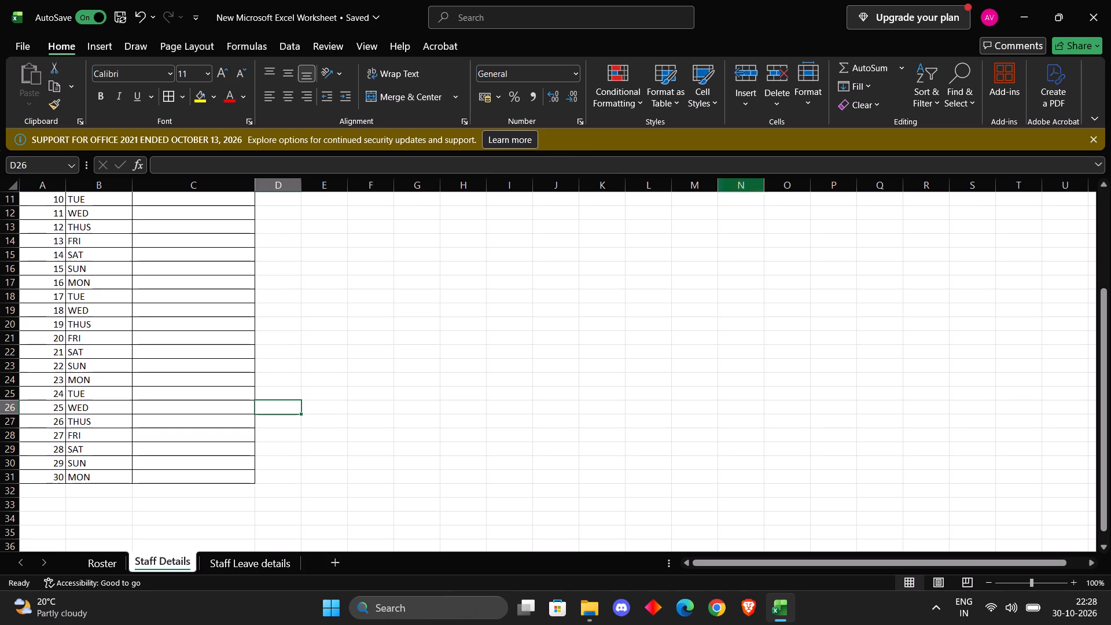
Fill the entire SUN rows for dates 1, 8, 15, 22 and 29 with yellow.
{"action": "triple_click", "coordinate": [1106, 182]}
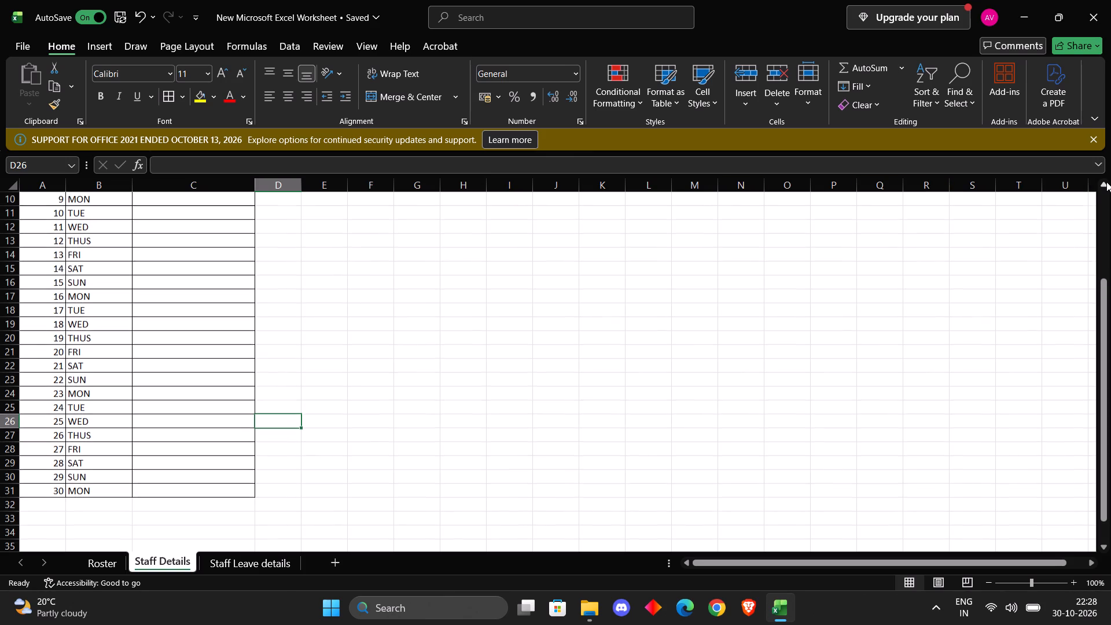
{"action": "left_click", "coordinate": [1106, 182]}
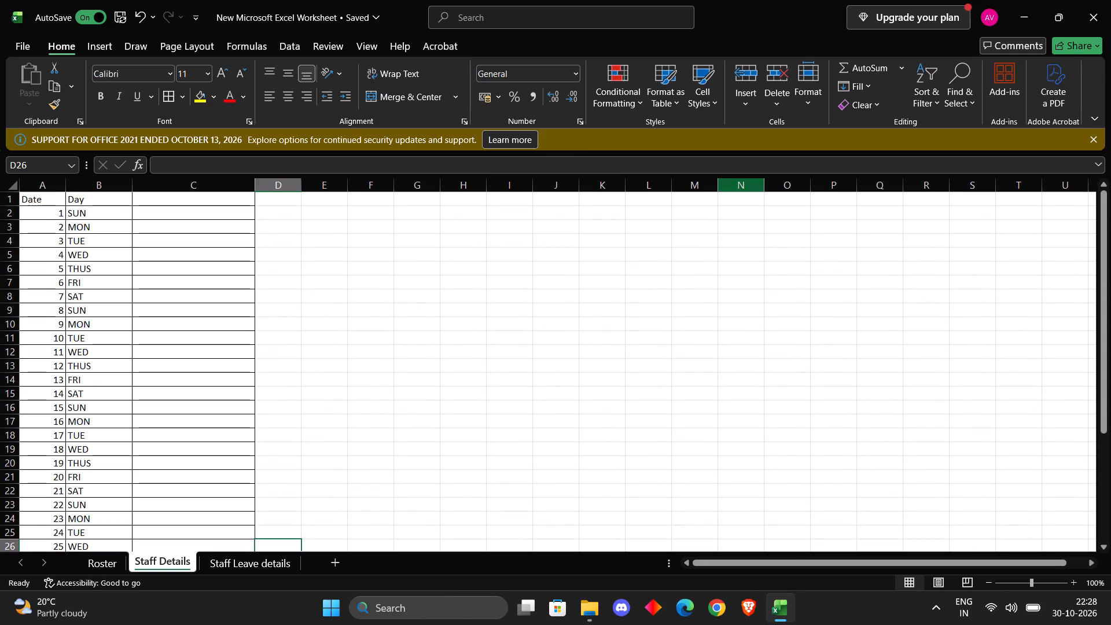
{"action": "left_click", "coordinate": [13, 213]}
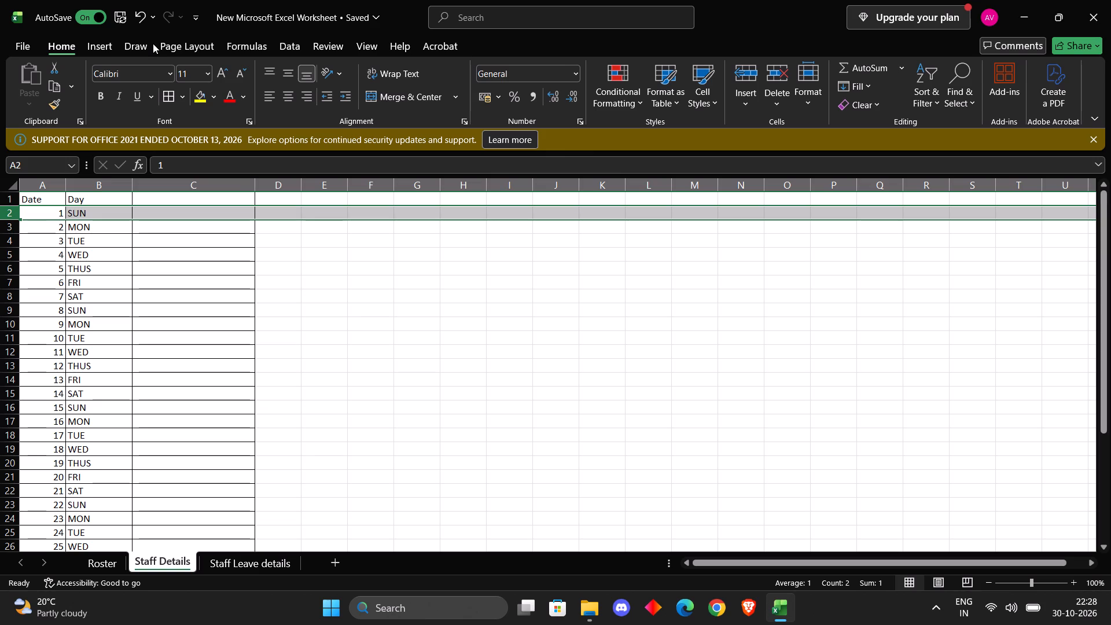
{"action": "left_click", "coordinate": [200, 99]}
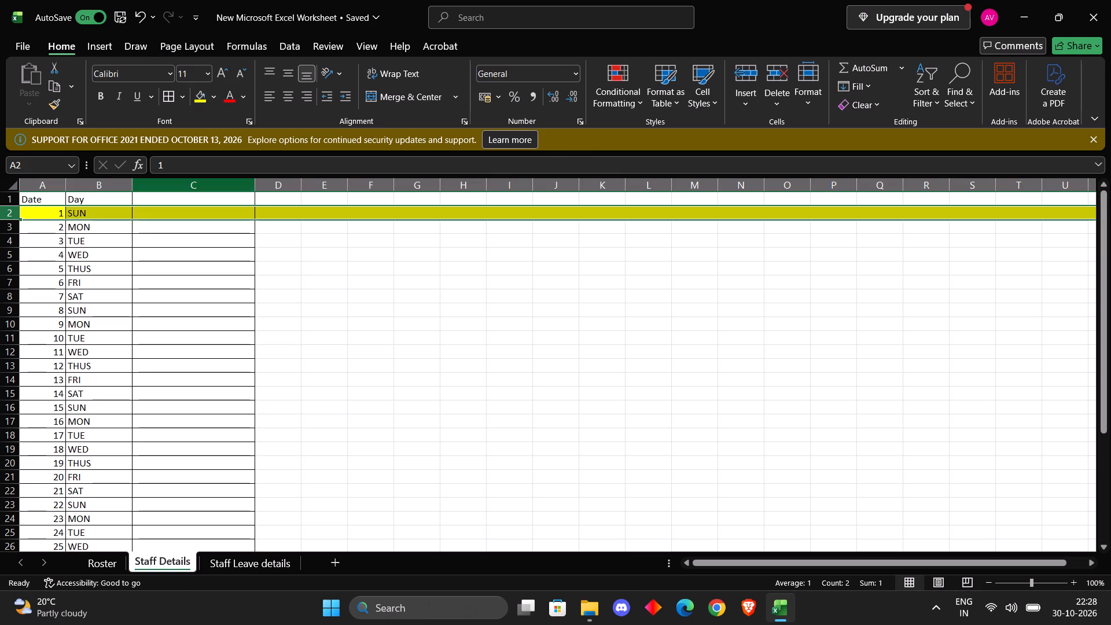
{"action": "left_click", "coordinate": [9, 310]}
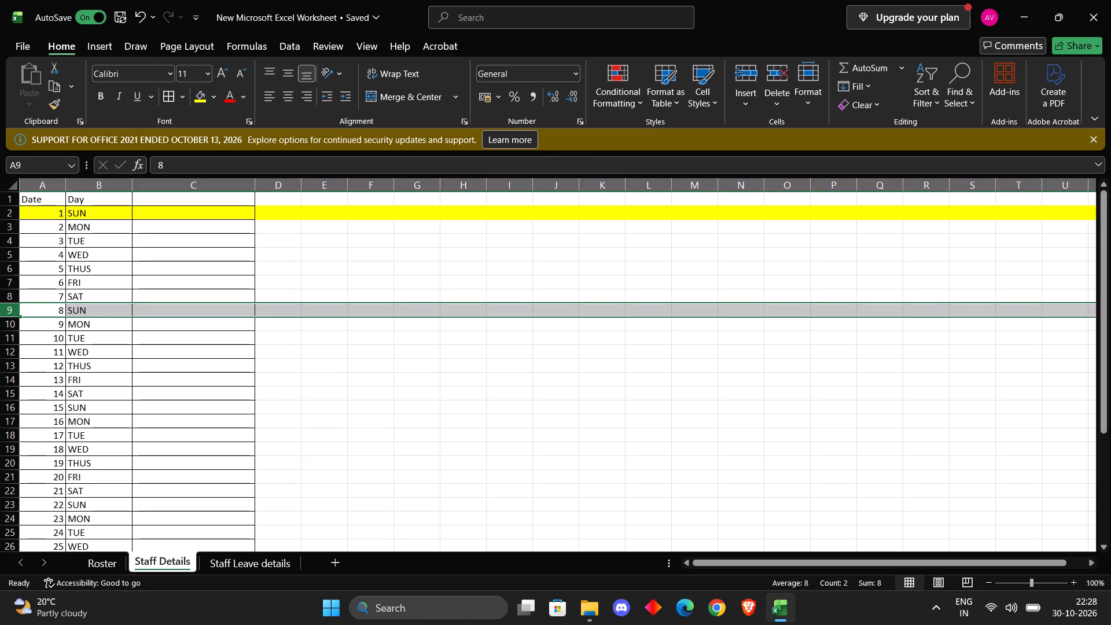
{"action": "left_click", "coordinate": [199, 101]}
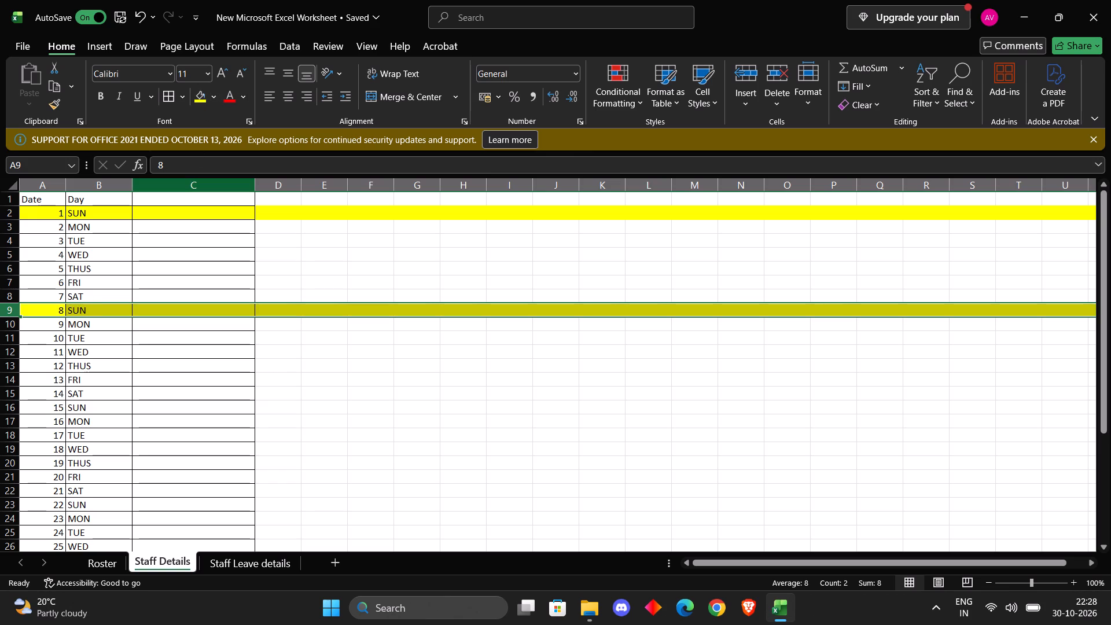
{"action": "left_click", "coordinate": [7, 409]}
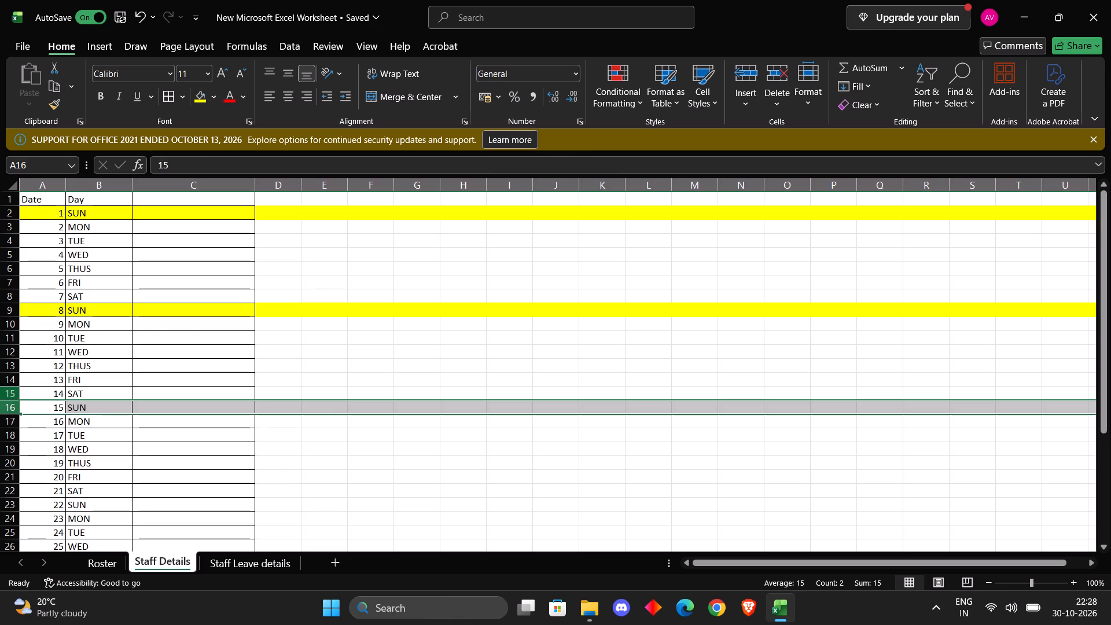
{"action": "left_click", "coordinate": [201, 98]}
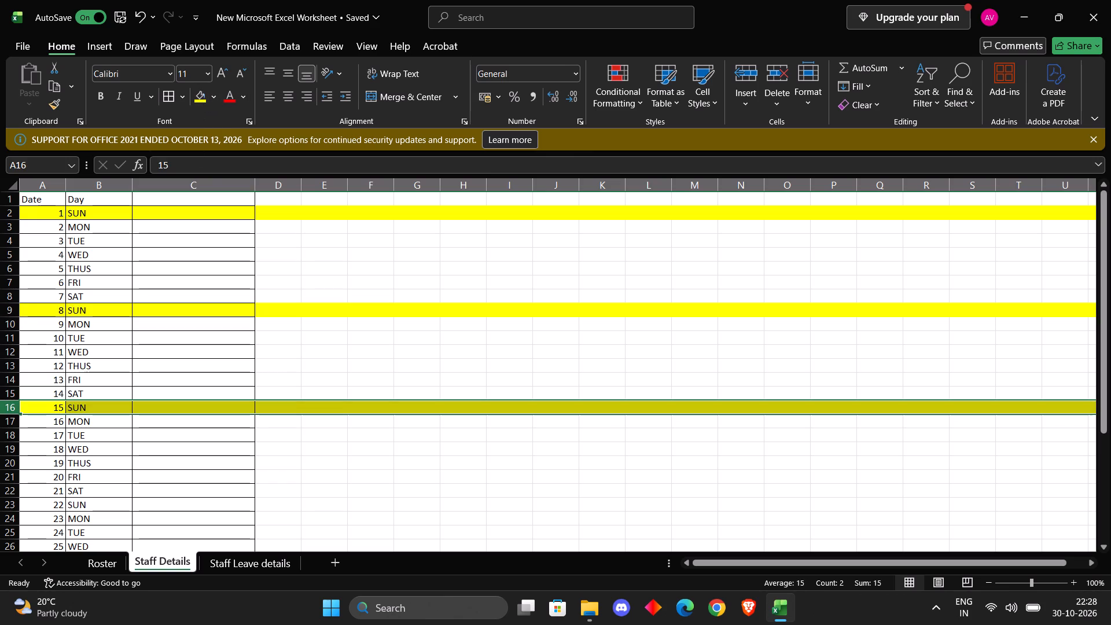
{"action": "left_click", "coordinate": [10, 503]}
{"action": "left_click", "coordinate": [202, 93]}
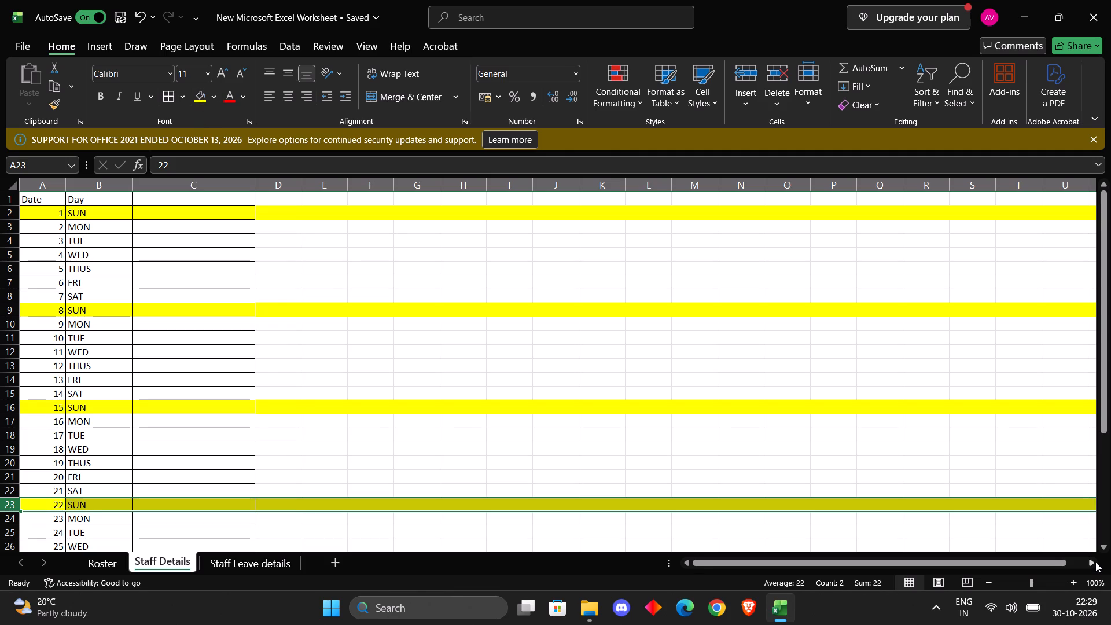
{"action": "double_click", "coordinate": [1105, 545]}
{"action": "left_click_drag", "start_coordinate": [1105, 545], "coordinate": [1110, 545]}
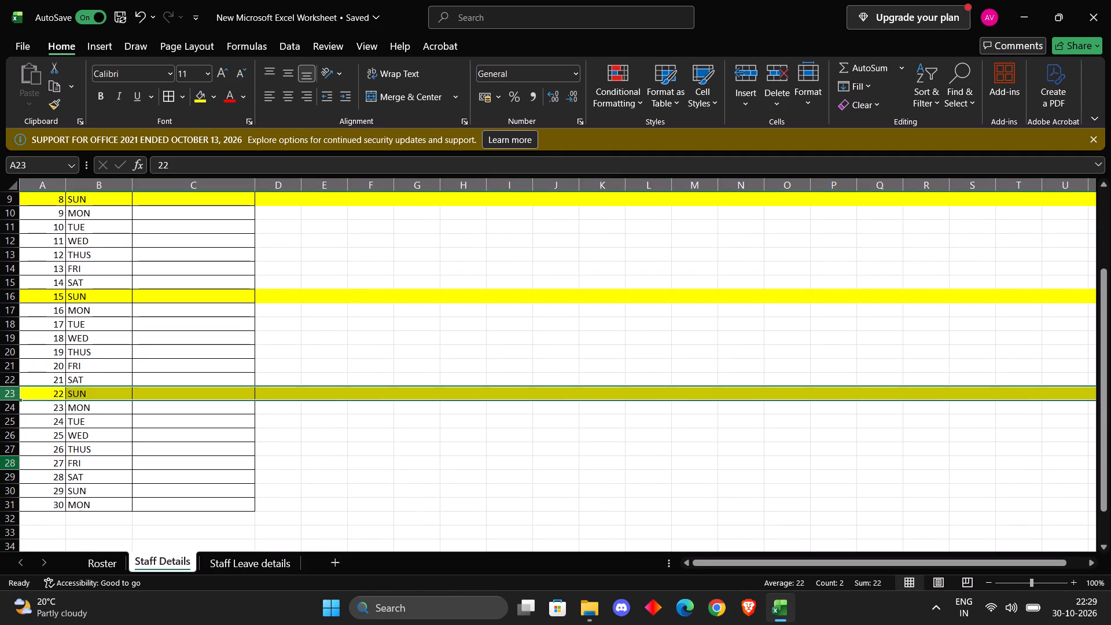
{"action": "left_click", "coordinate": [4, 489]}
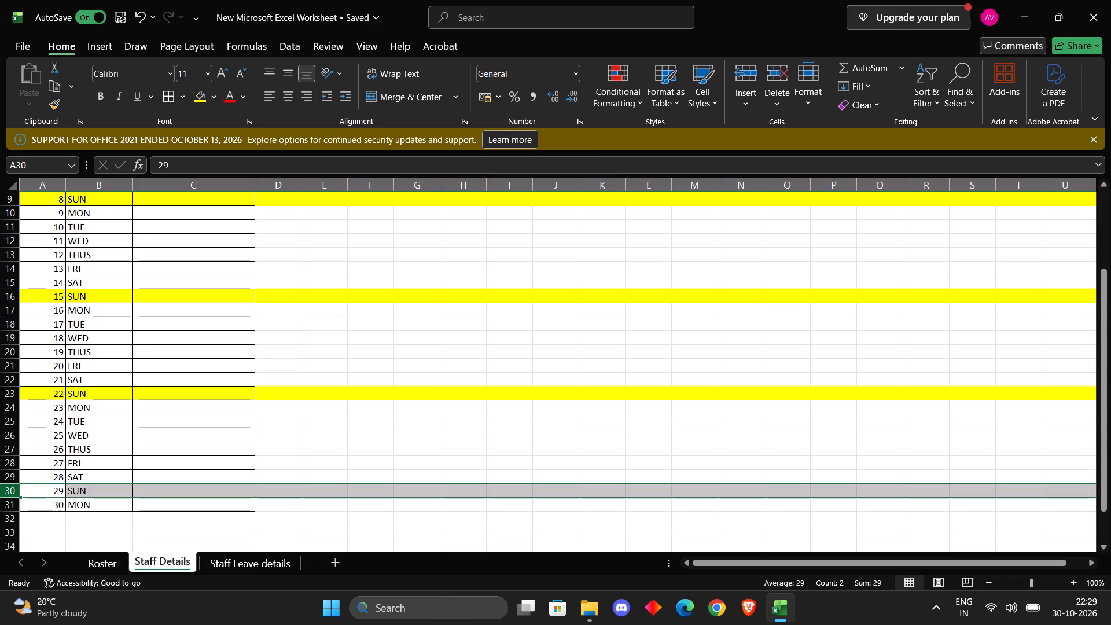
{"action": "left_click", "coordinate": [197, 94]}
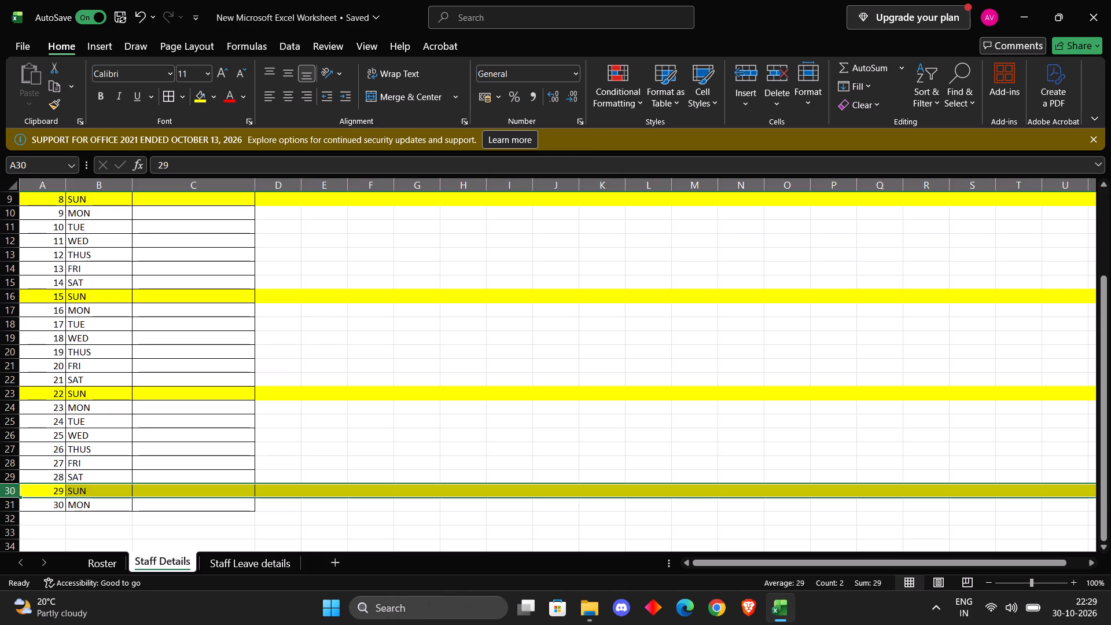
Enter the first staff member's full name in capitals as the column header in cell C1.
{"action": "double_click", "coordinate": [1105, 184]}
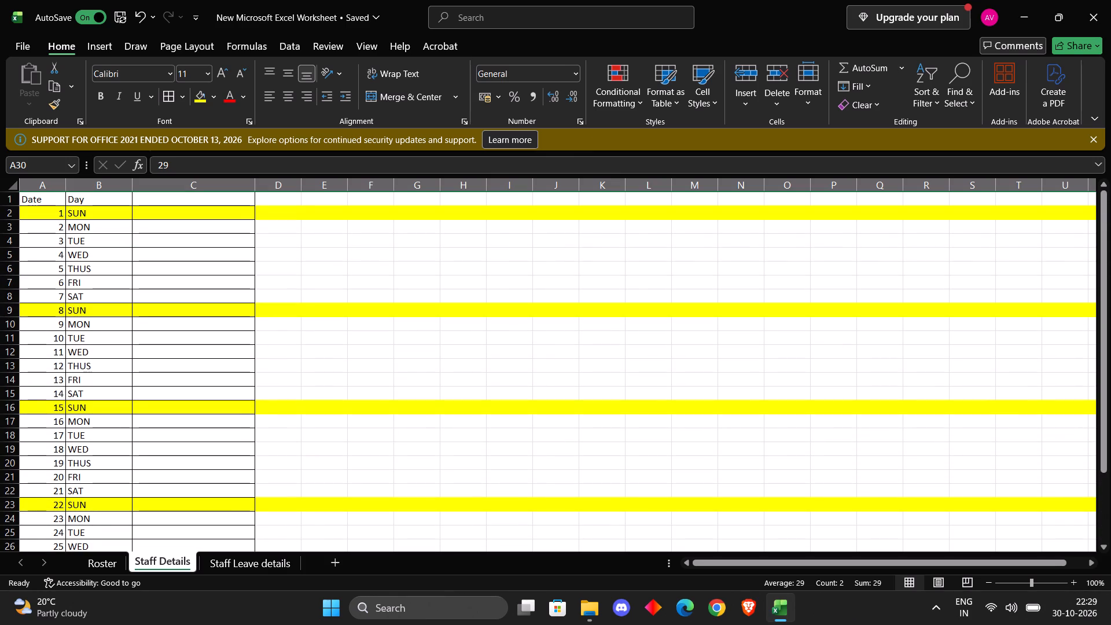
{"action": "left_click", "coordinate": [170, 199]}
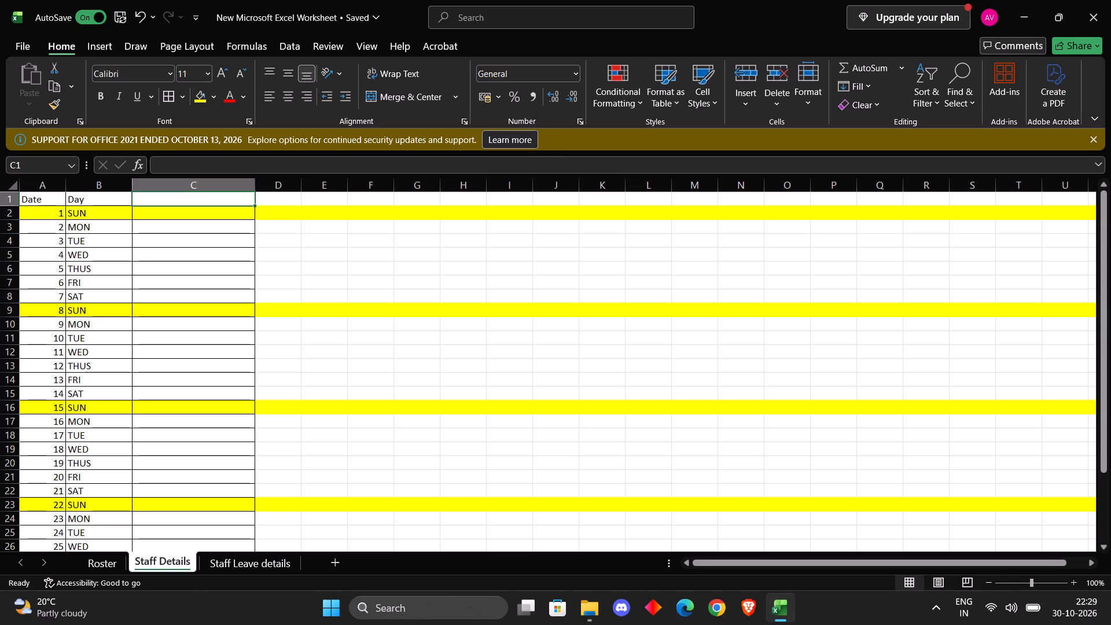
{"action": "left_click", "coordinate": [169, 199]}
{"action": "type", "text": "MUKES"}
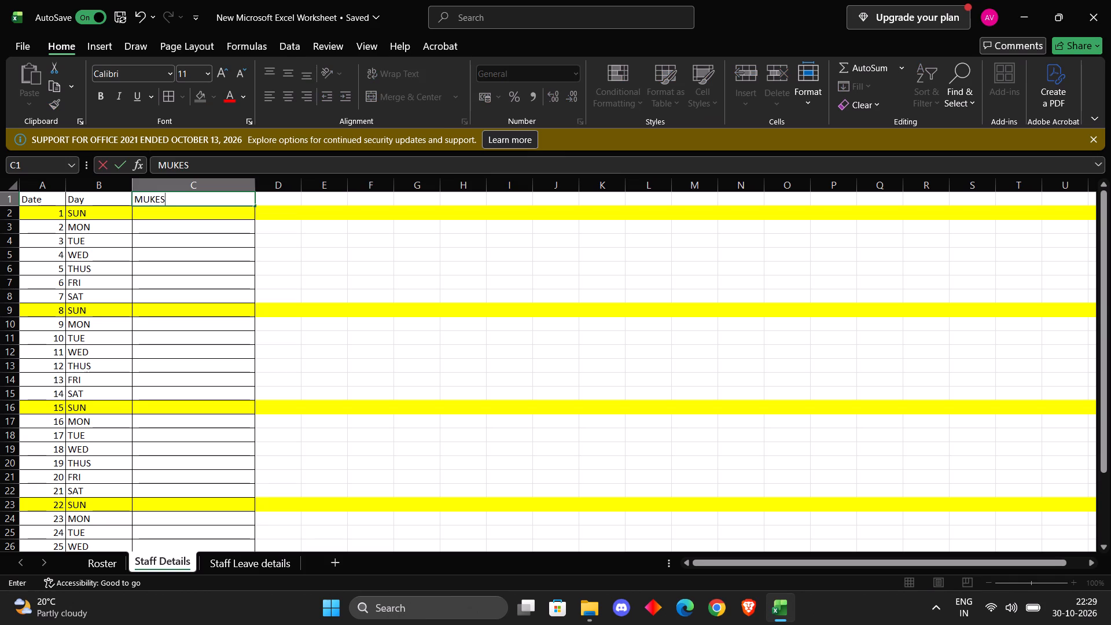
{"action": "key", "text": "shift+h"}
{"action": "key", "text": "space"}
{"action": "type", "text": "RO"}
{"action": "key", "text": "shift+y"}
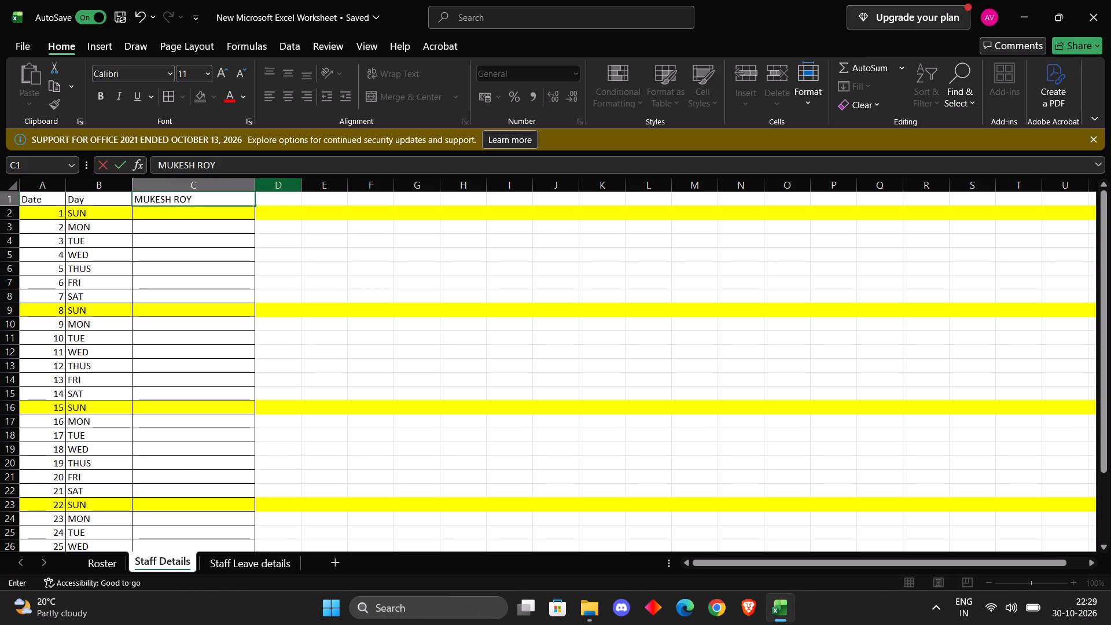
Narrow columns C and D together to an equal width so that column C just fits its staff-name header.
{"action": "left_click_drag", "start_coordinate": [255, 189], "coordinate": [247, 189]}
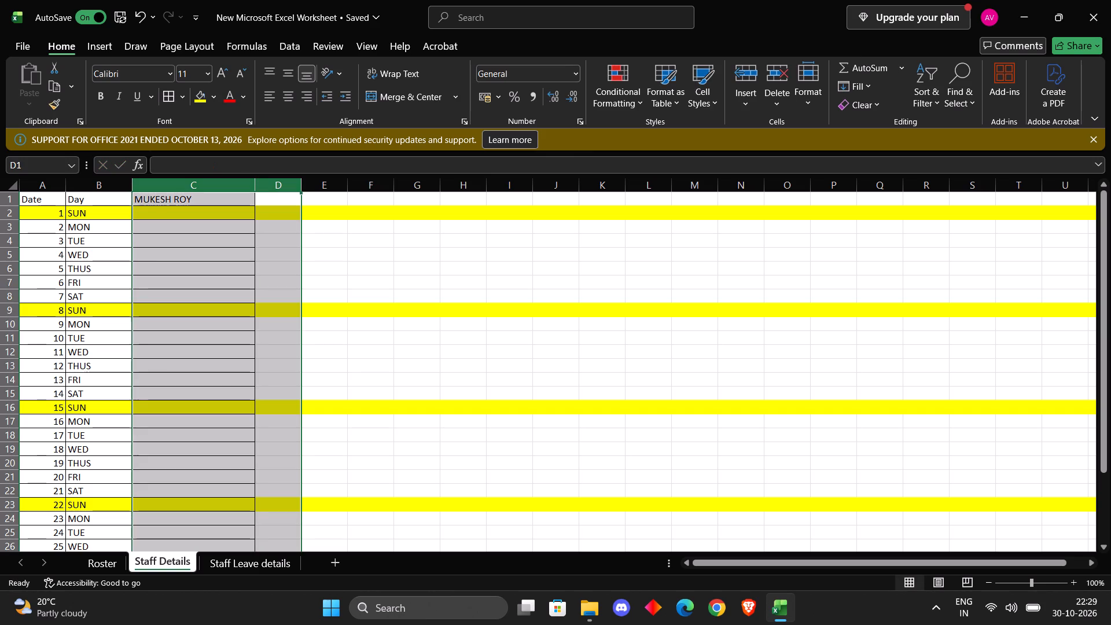
{"action": "left_click", "coordinate": [256, 193]}
{"action": "left_click", "coordinate": [256, 193]}
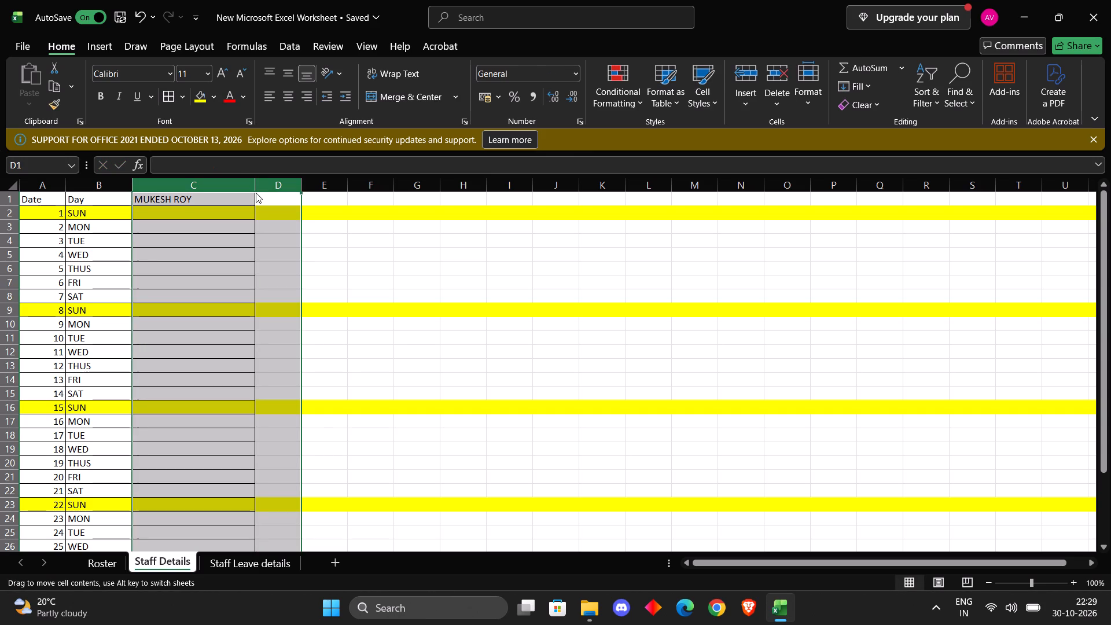
{"action": "left_click_drag", "start_coordinate": [255, 189], "coordinate": [211, 187]}
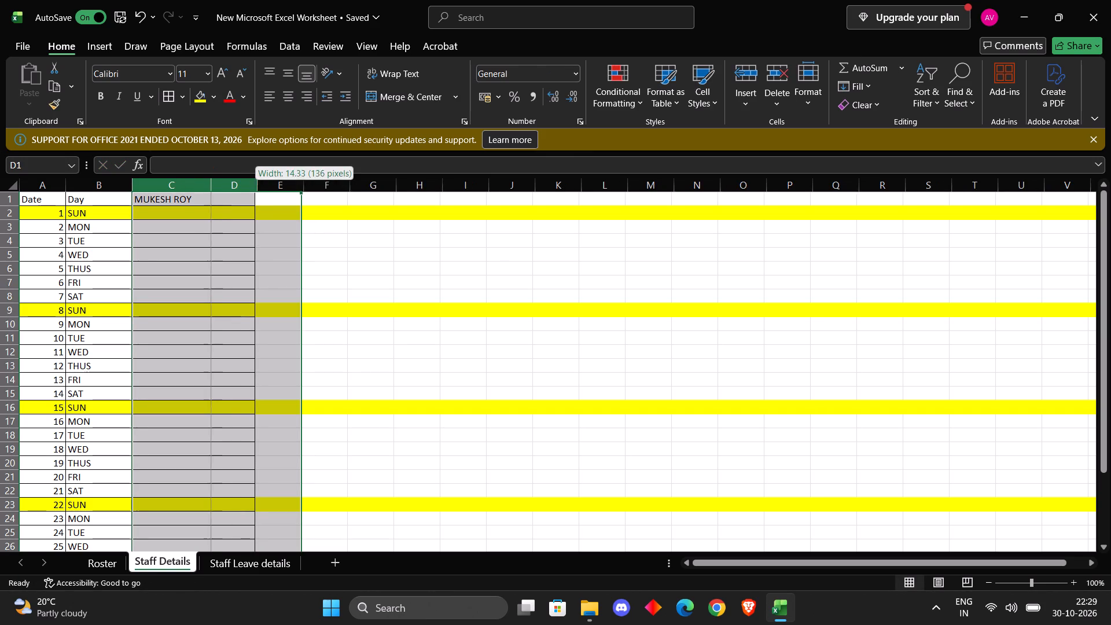
{"action": "left_click_drag", "start_coordinate": [211, 187], "coordinate": [199, 187]}
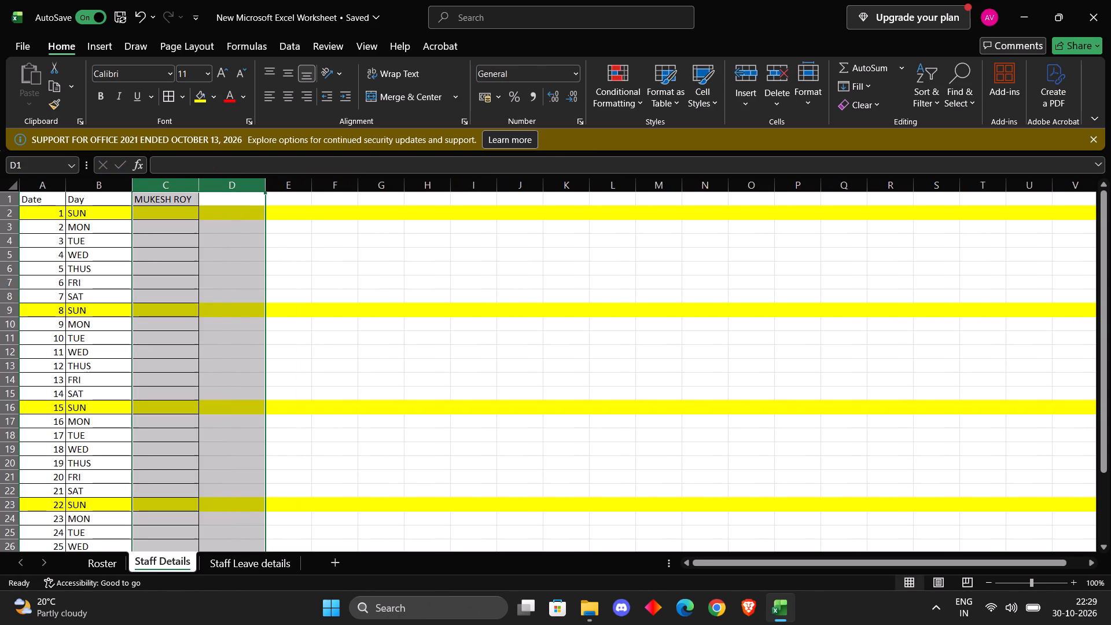
{"action": "left_click", "coordinate": [418, 322]}
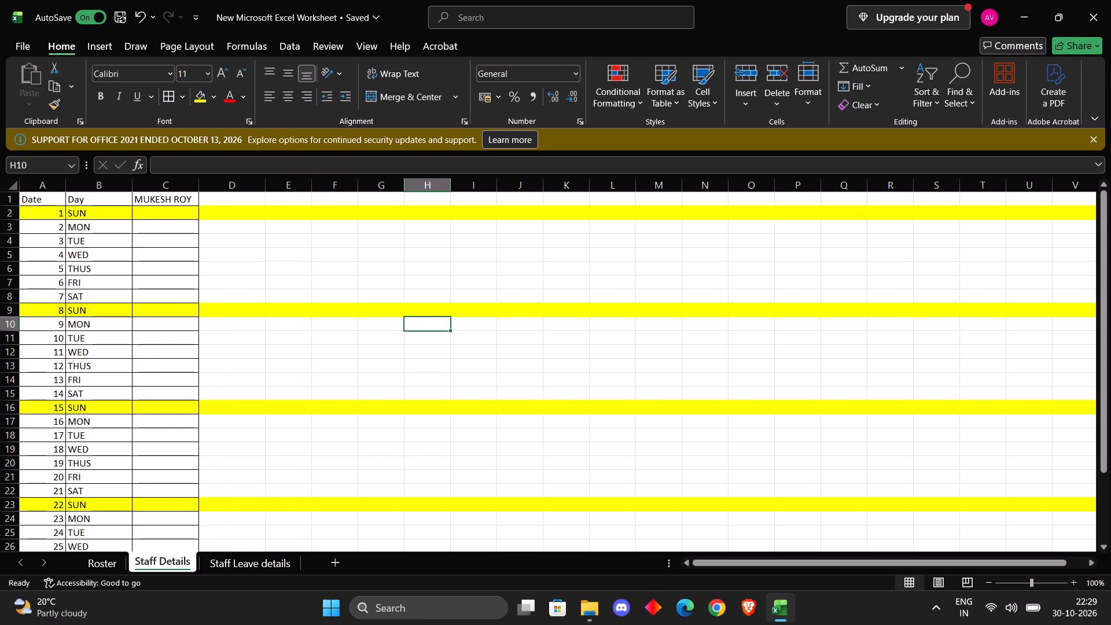
Enter the staff names AMAR, Ramjee and Sarad as column headers in cells D1 to F1.
{"action": "left_click", "coordinate": [236, 197]}
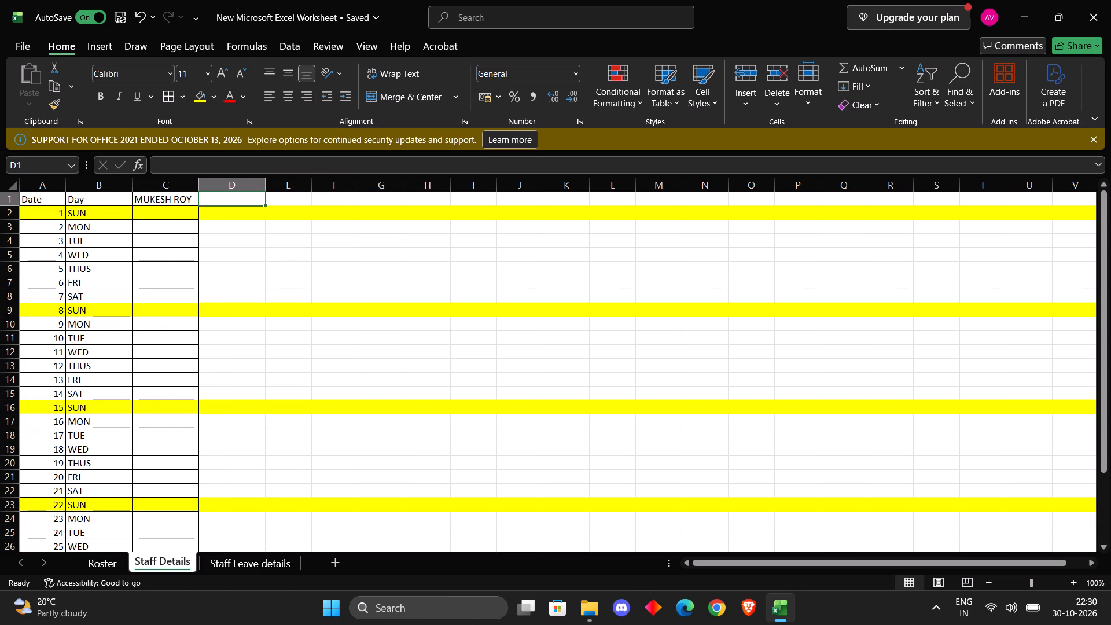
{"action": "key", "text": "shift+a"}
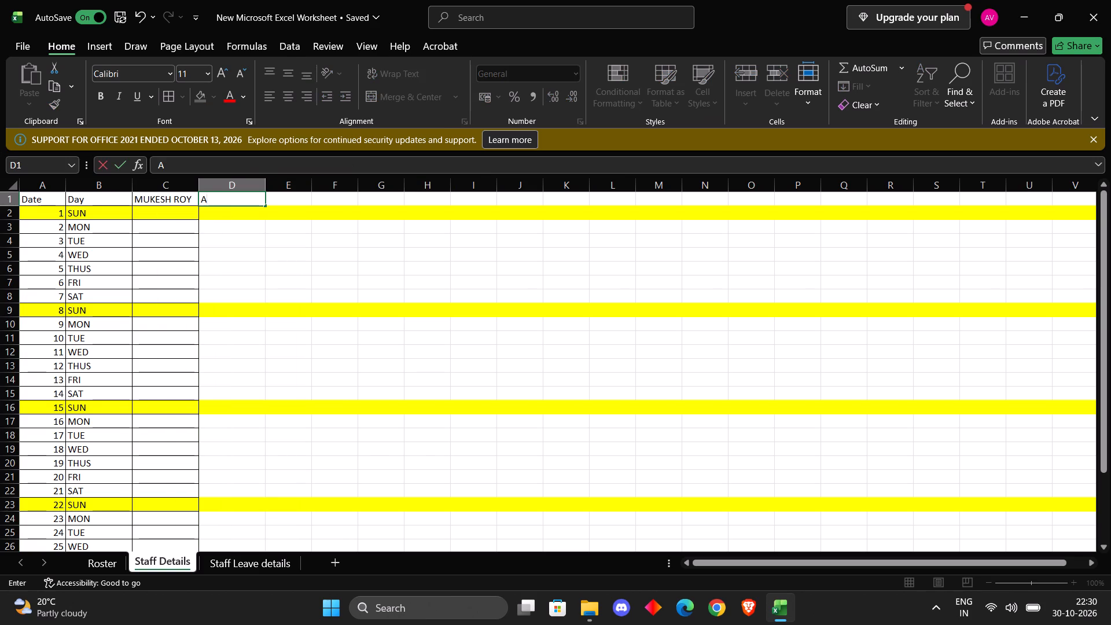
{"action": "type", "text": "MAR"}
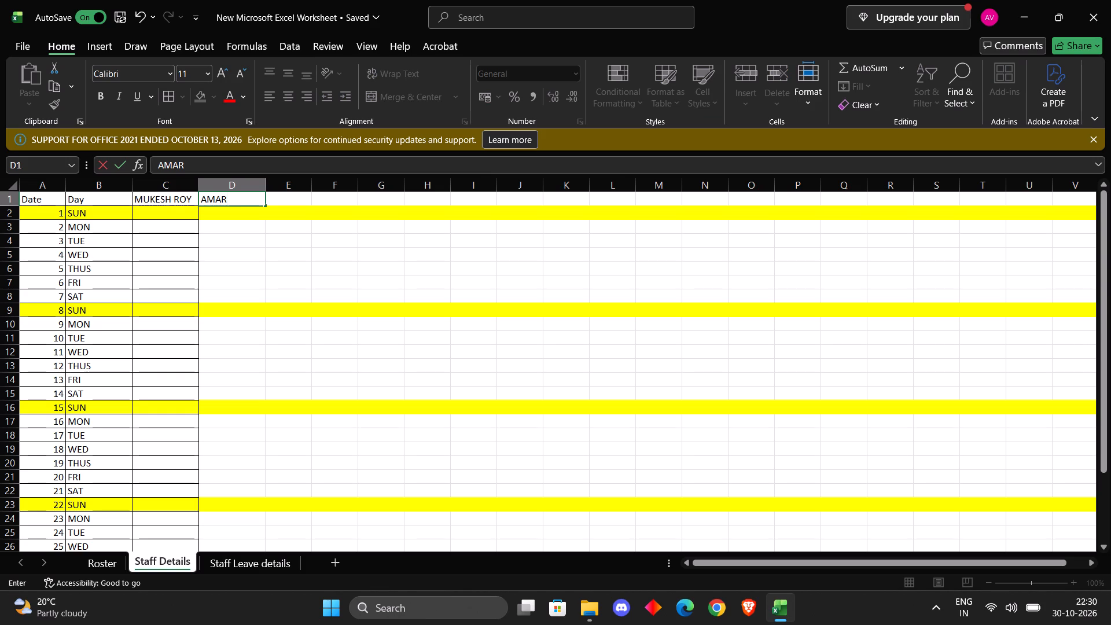
{"action": "left_click", "coordinate": [290, 199]}
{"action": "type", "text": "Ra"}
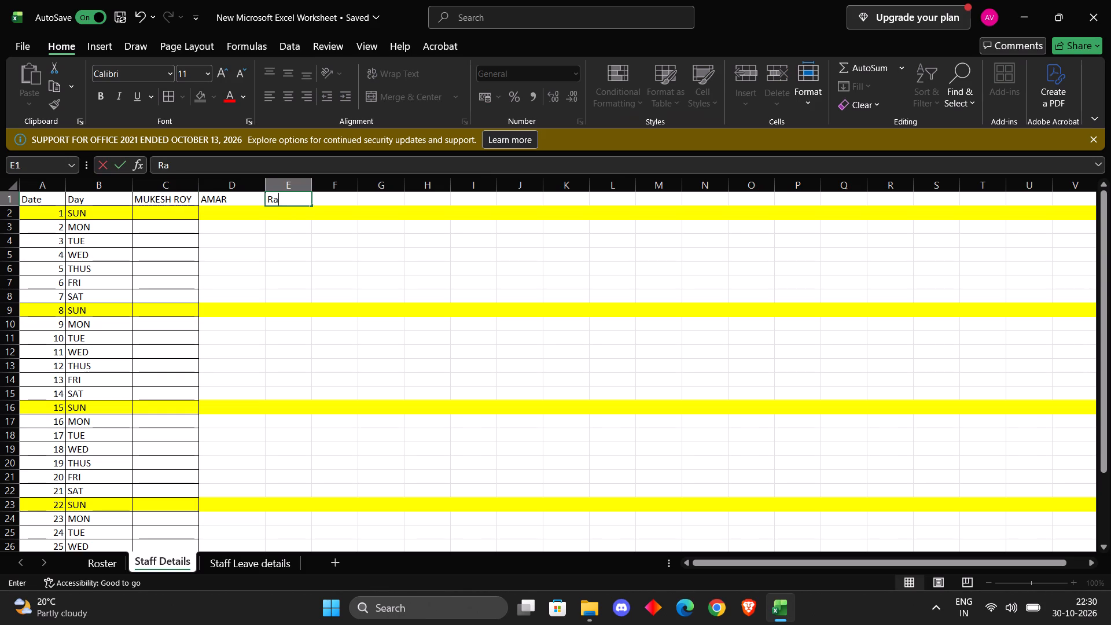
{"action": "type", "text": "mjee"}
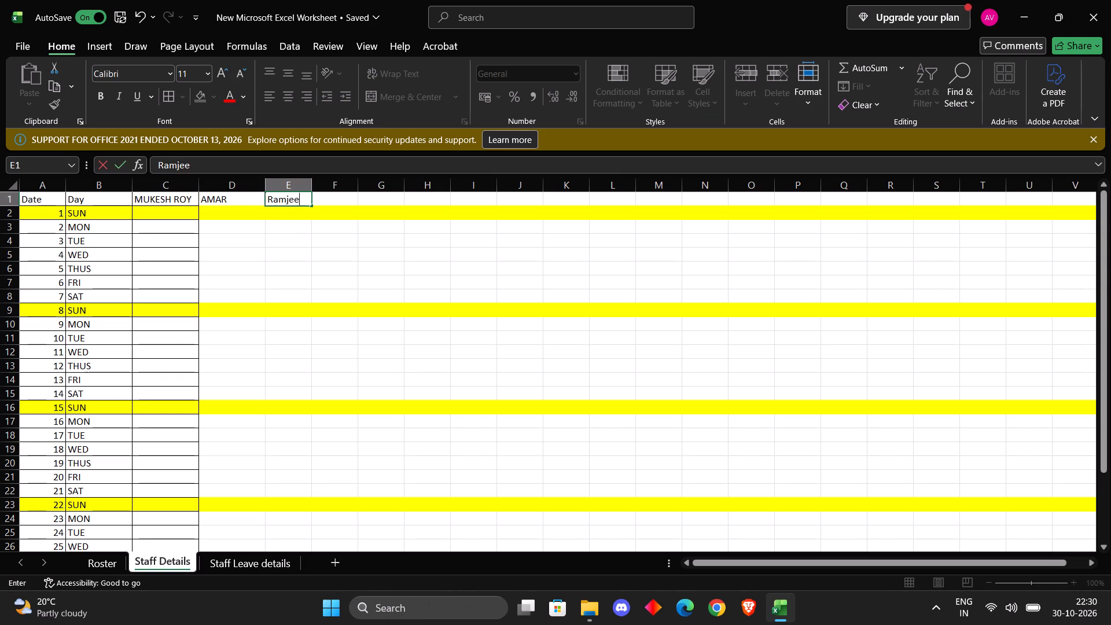
{"action": "left_click", "coordinate": [342, 201]}
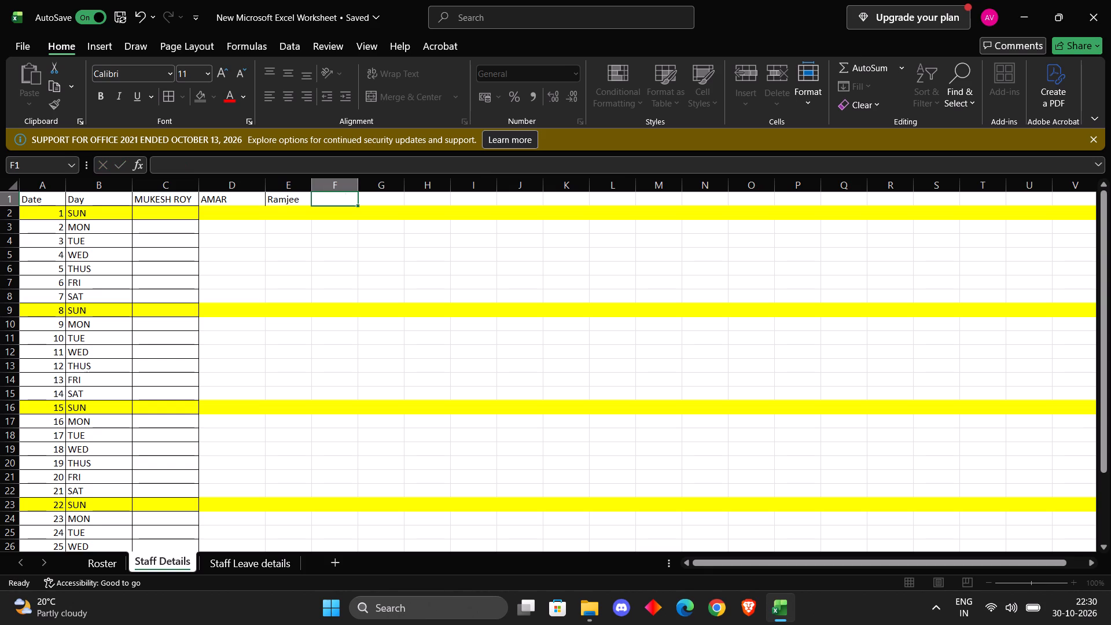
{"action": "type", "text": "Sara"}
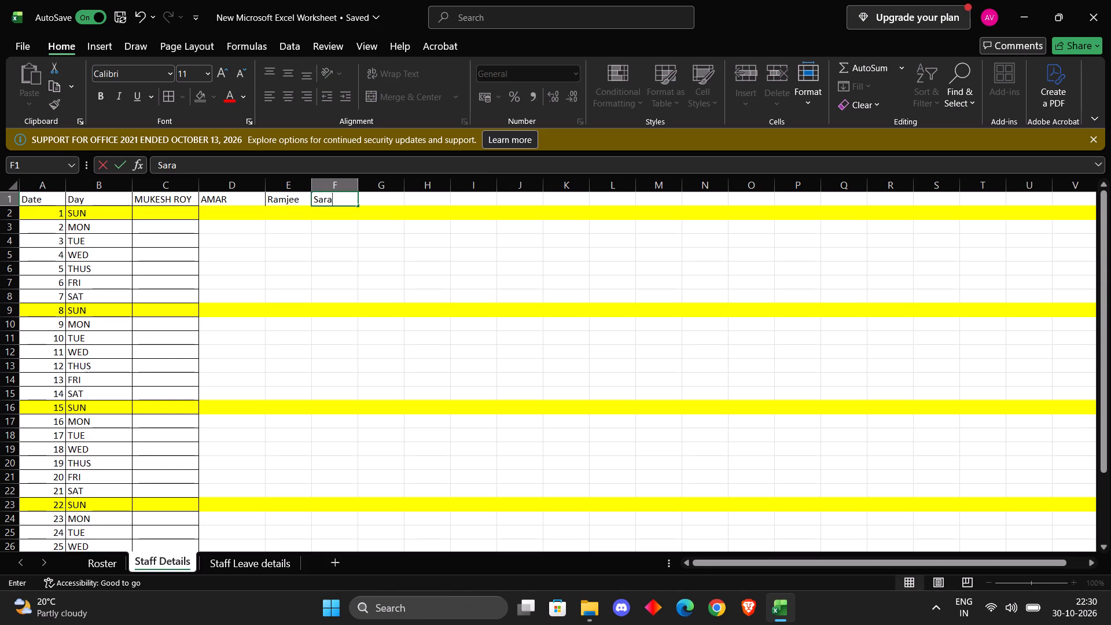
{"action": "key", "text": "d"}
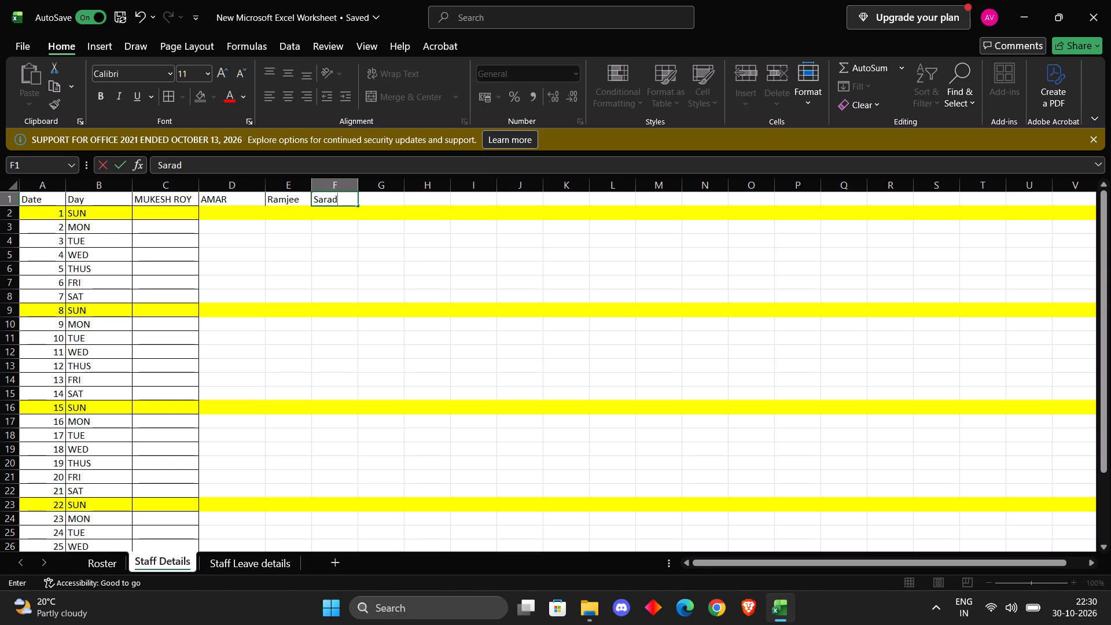
Enter the staff names Sumit, Deepak, Ashutosh and Niraj as column headers in cells G1 to J1.
{"action": "left_click", "coordinate": [387, 203]}
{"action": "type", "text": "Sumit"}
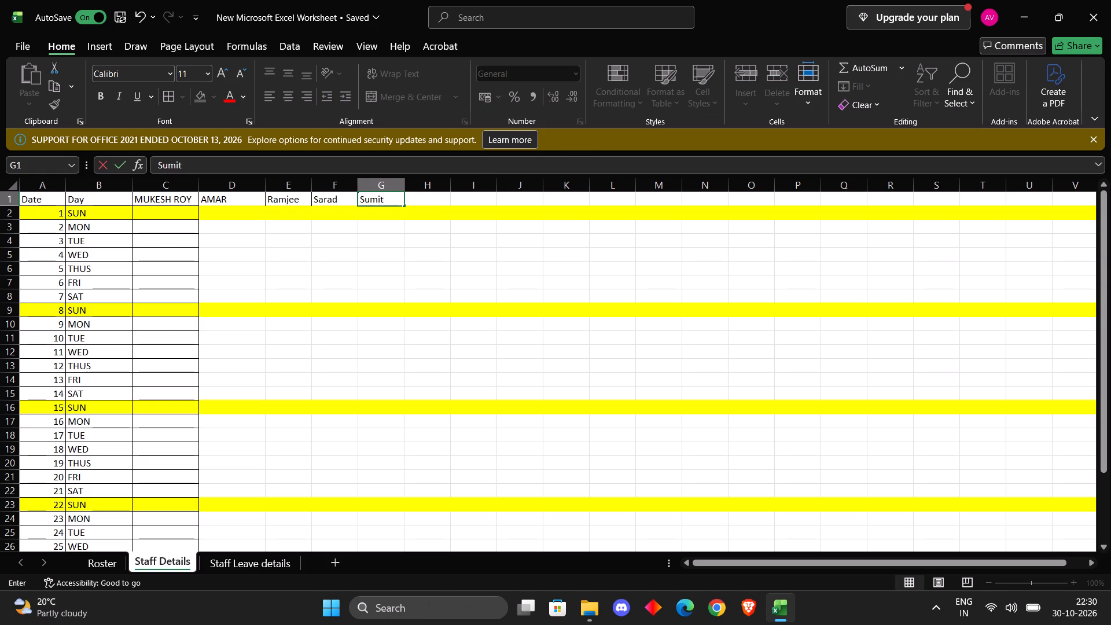
{"action": "left_click", "coordinate": [435, 202]}
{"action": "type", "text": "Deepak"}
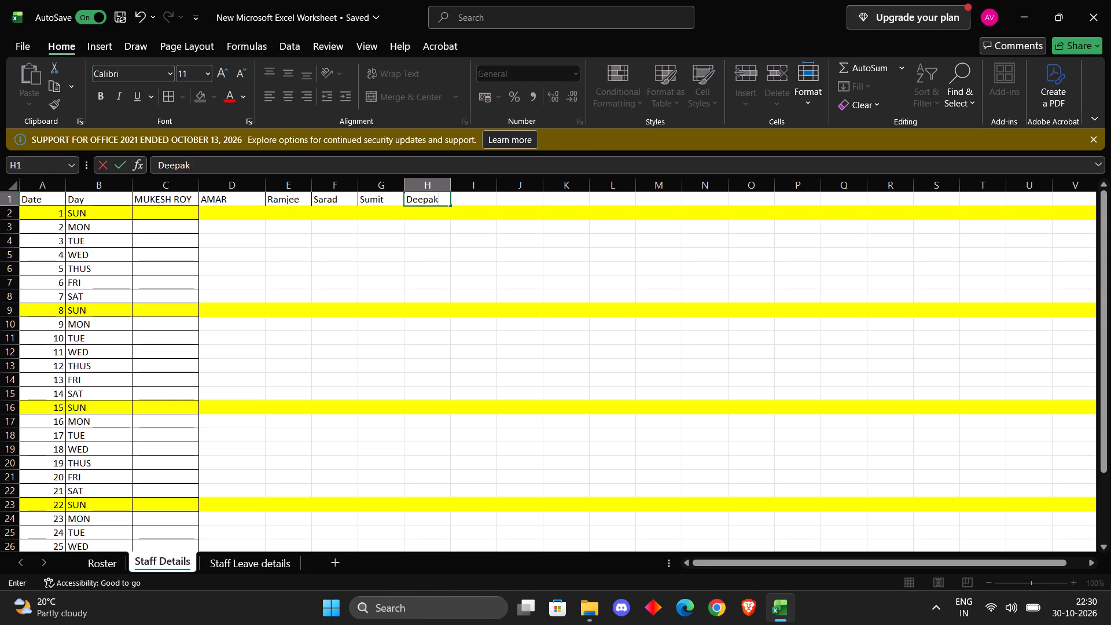
{"action": "left_click", "coordinate": [477, 197]}
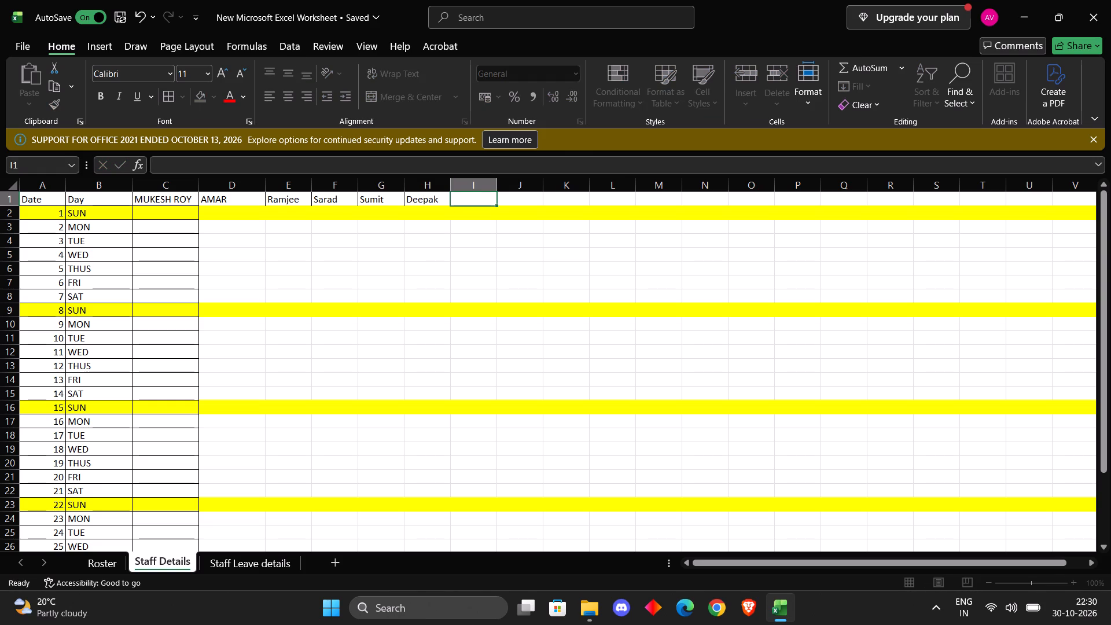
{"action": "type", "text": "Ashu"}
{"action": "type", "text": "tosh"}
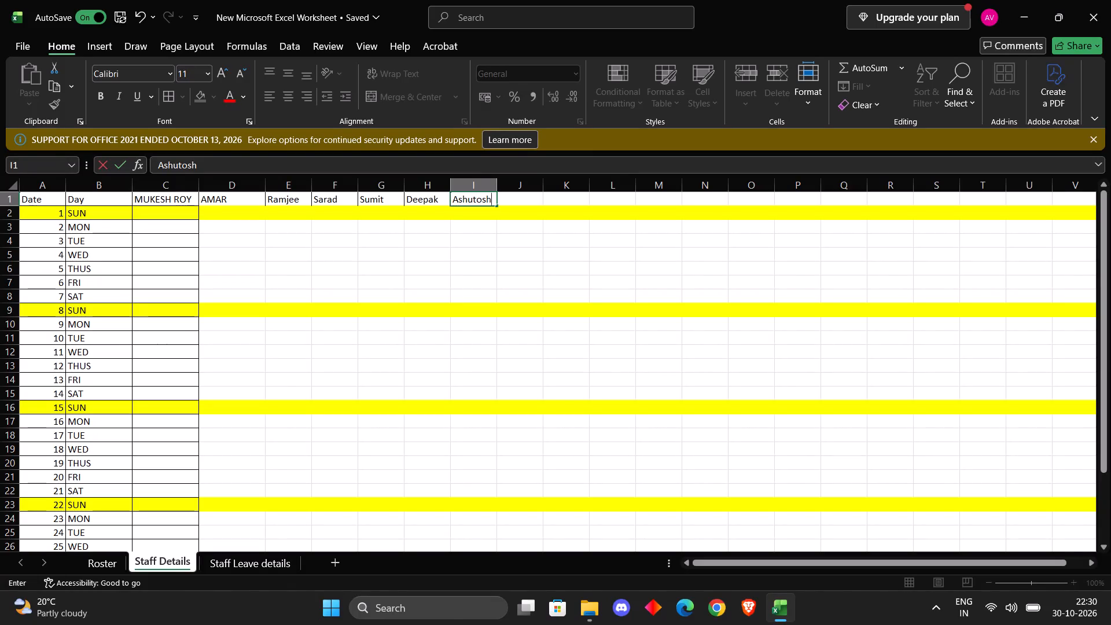
{"action": "left_click_drag", "start_coordinate": [540, 226], "coordinate": [499, 183]}
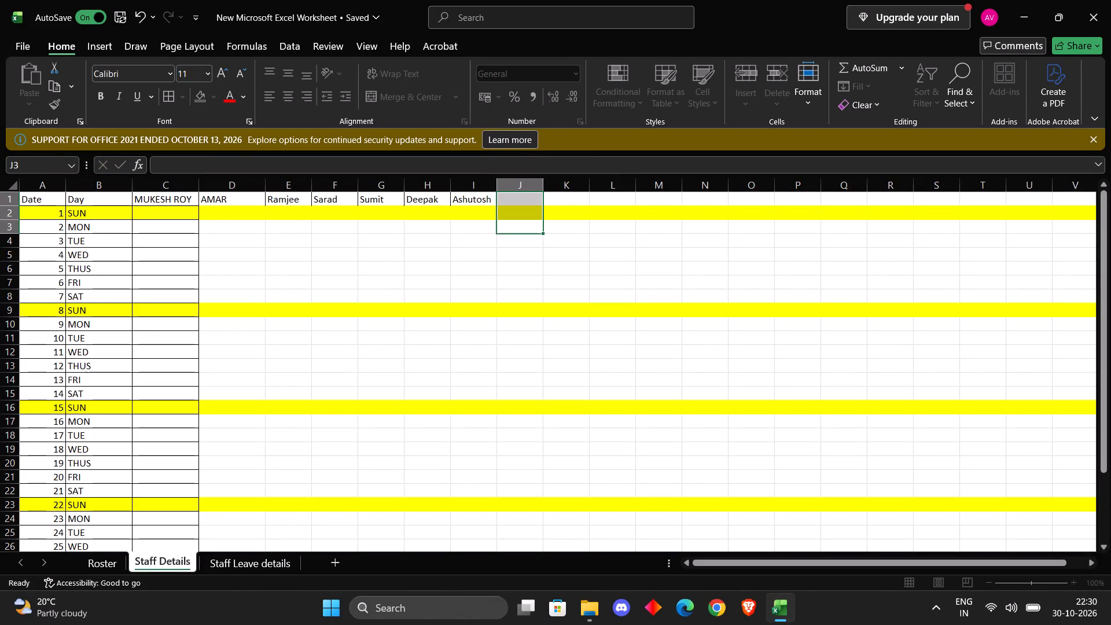
{"action": "left_click", "coordinate": [515, 198]}
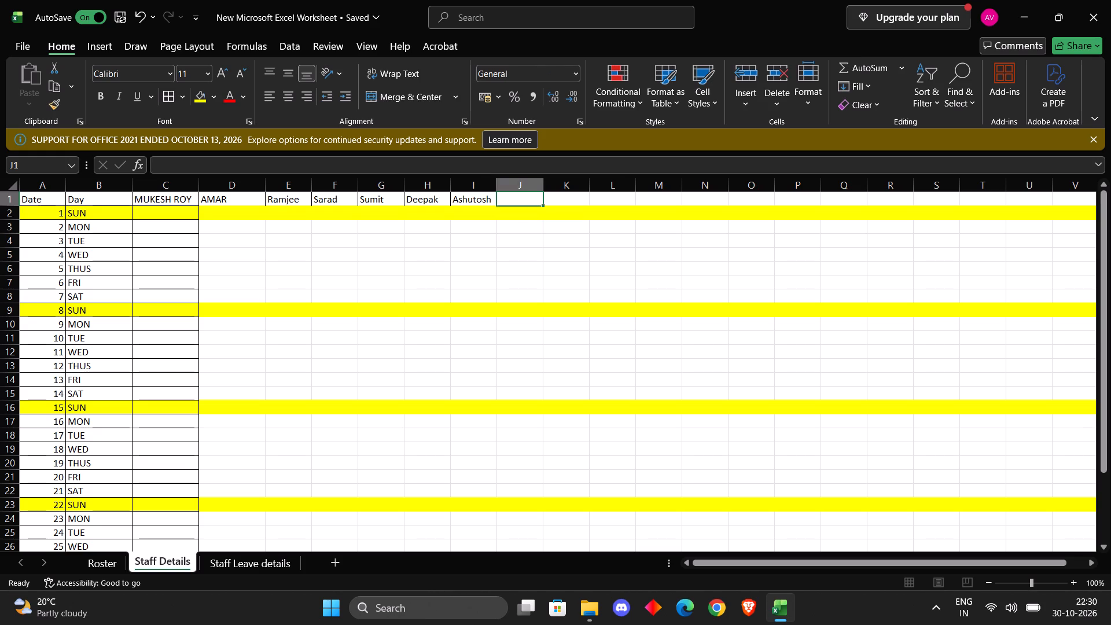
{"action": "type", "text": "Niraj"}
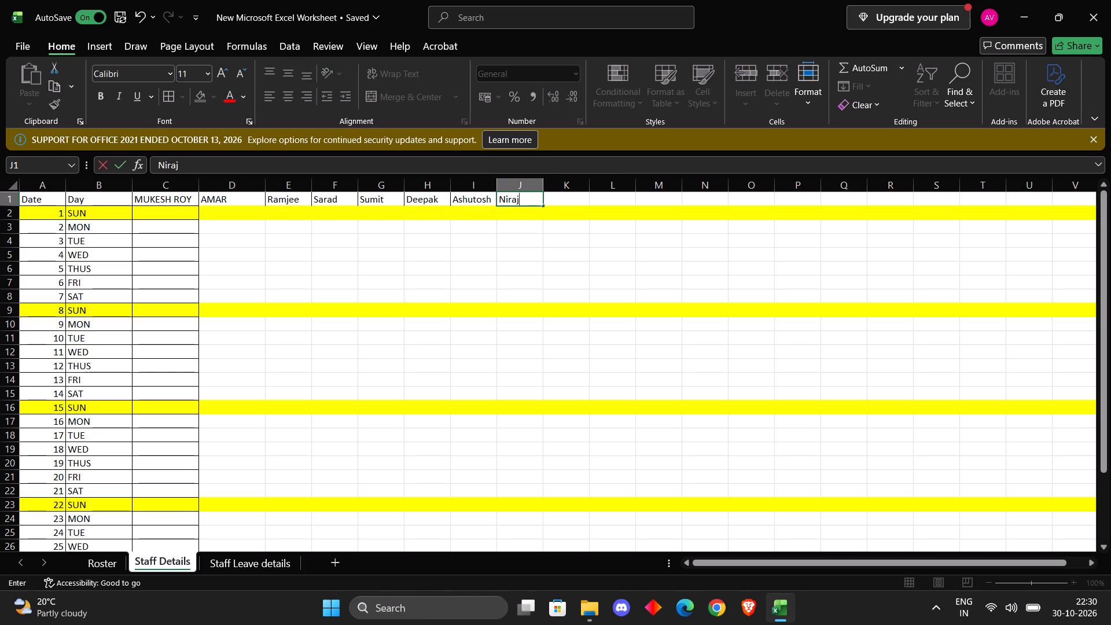
Go through the staff-name headers one by one from C1 to J1 to check them.
{"action": "left_click", "coordinate": [186, 194]}
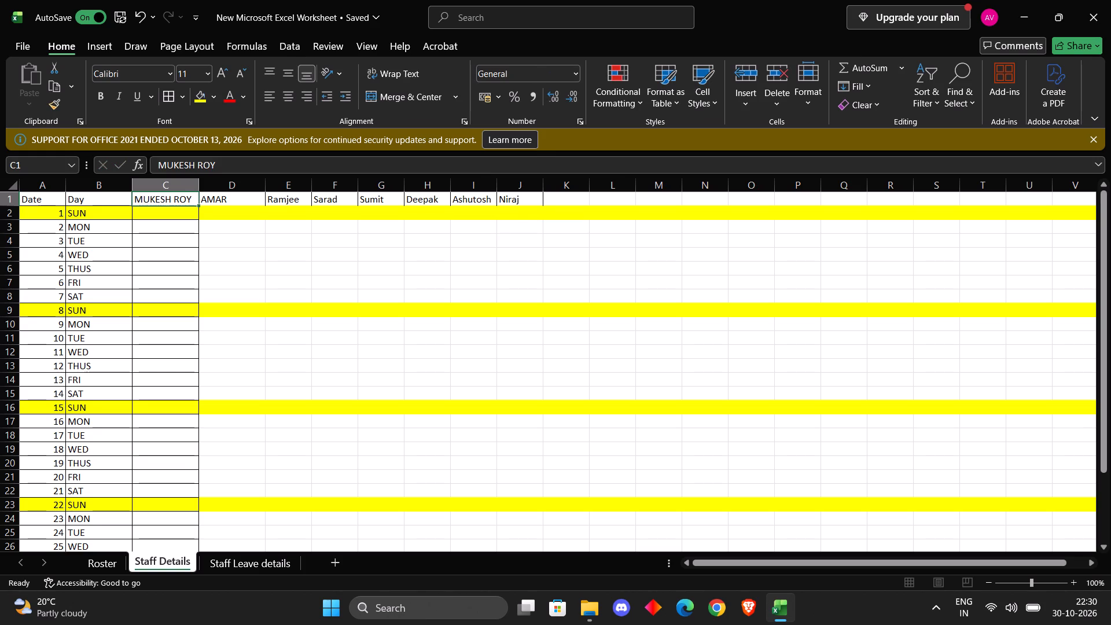
{"action": "left_click", "coordinate": [227, 200]}
{"action": "left_click", "coordinate": [295, 194]}
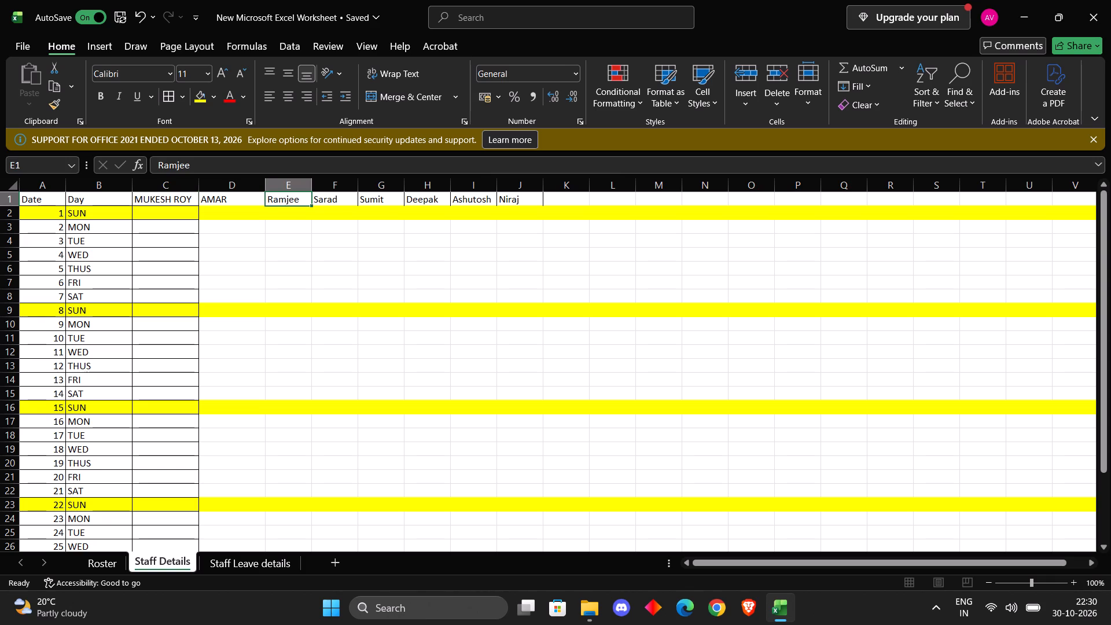
{"action": "left_click", "coordinate": [324, 198]}
{"action": "left_click", "coordinate": [387, 200]}
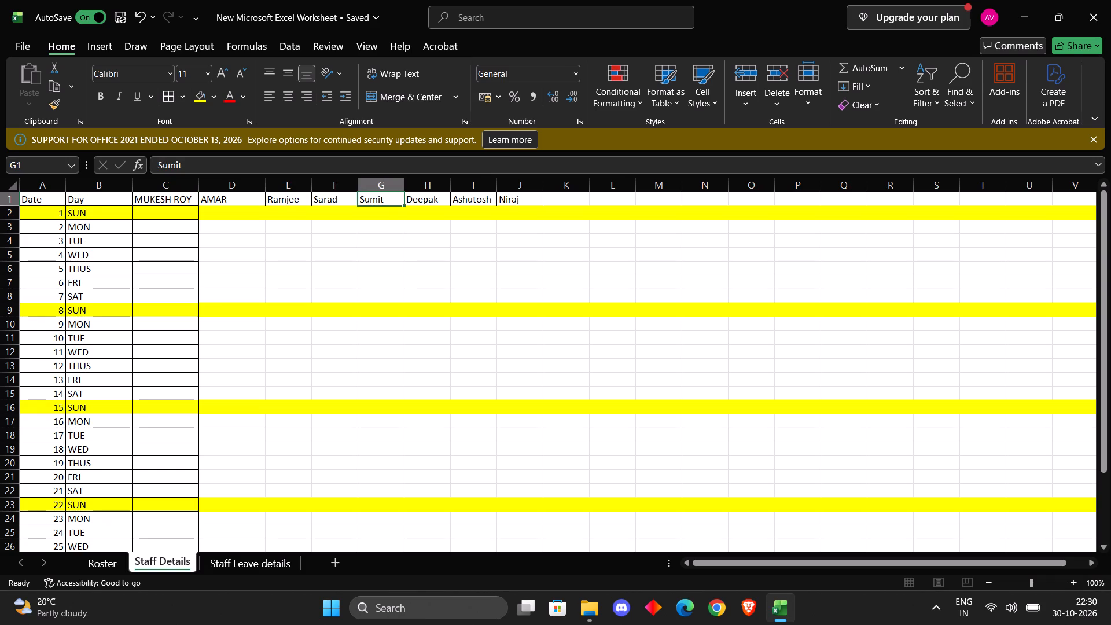
{"action": "left_click", "coordinate": [424, 199]}
{"action": "left_click", "coordinate": [473, 200]}
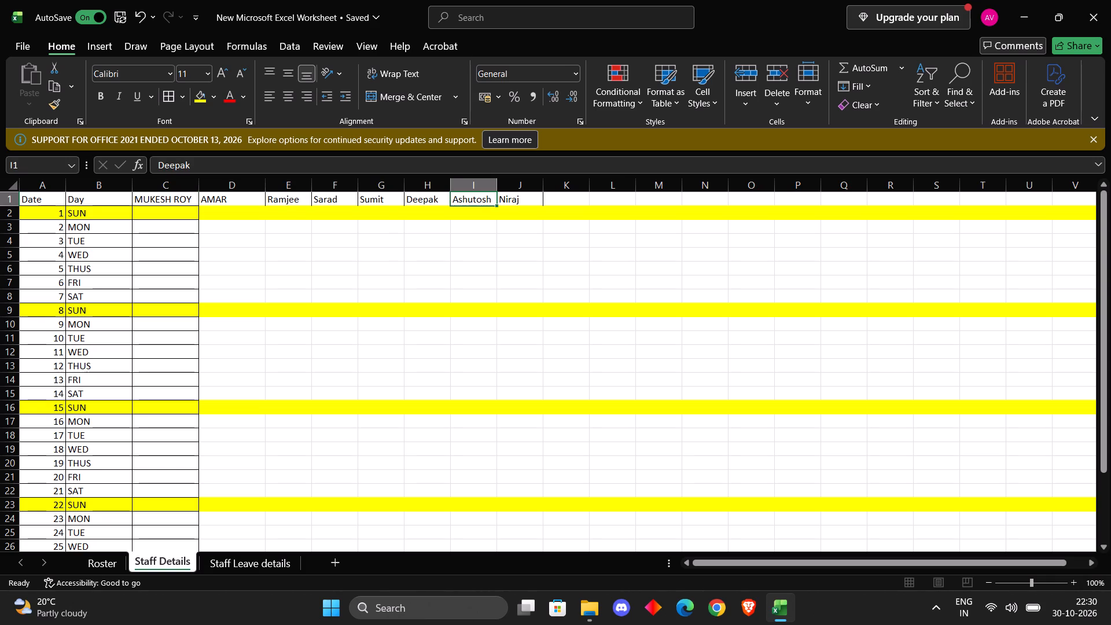
{"action": "left_click_drag", "start_coordinate": [531, 200], "coordinate": [557, 200]}
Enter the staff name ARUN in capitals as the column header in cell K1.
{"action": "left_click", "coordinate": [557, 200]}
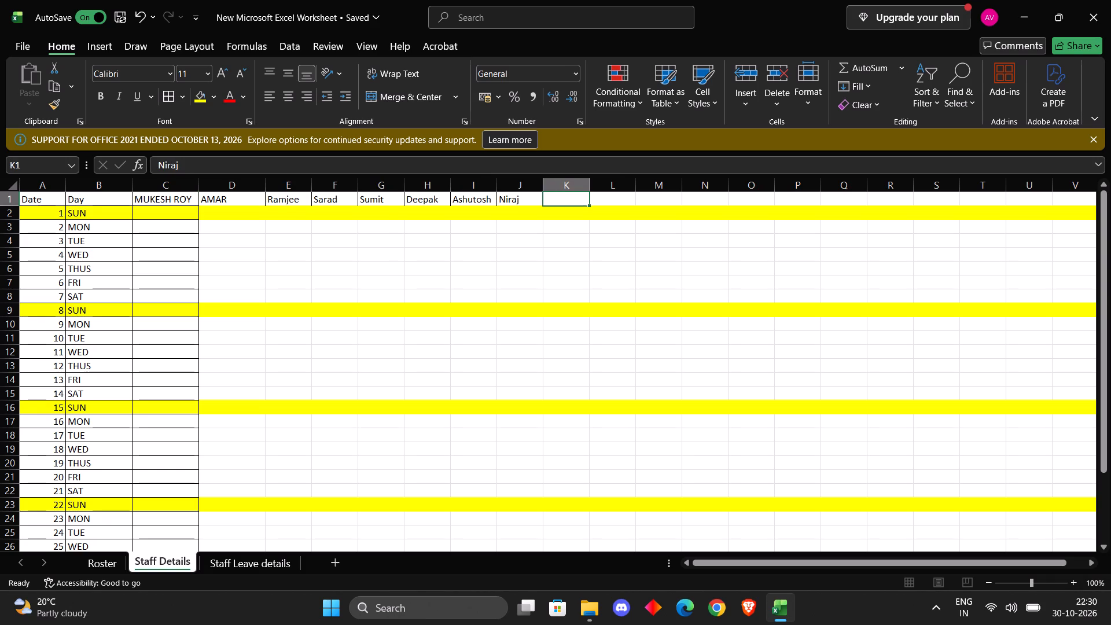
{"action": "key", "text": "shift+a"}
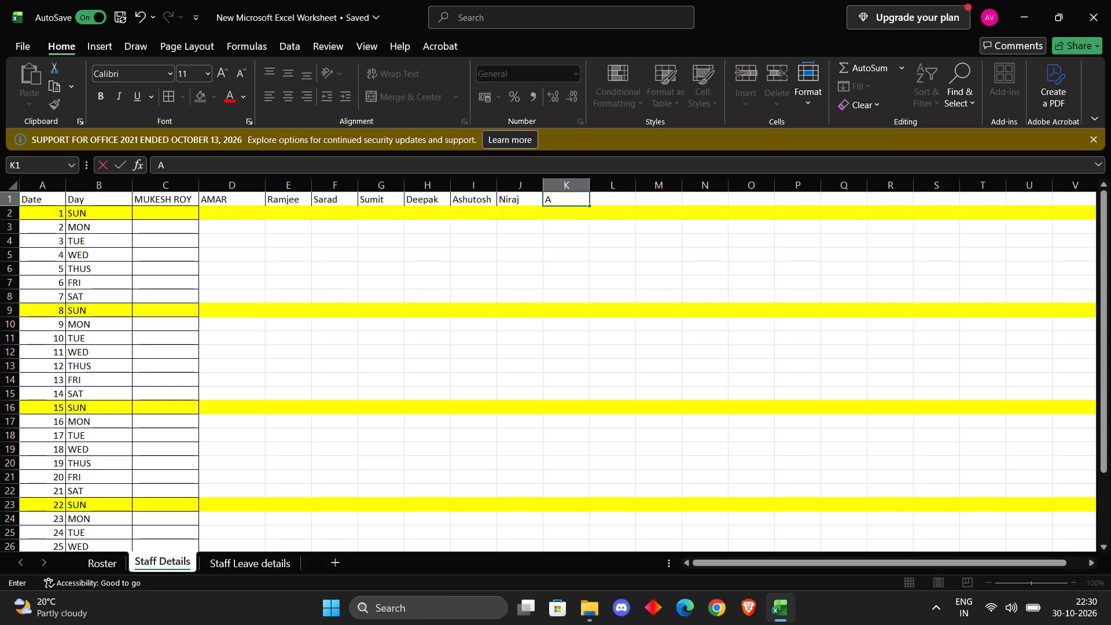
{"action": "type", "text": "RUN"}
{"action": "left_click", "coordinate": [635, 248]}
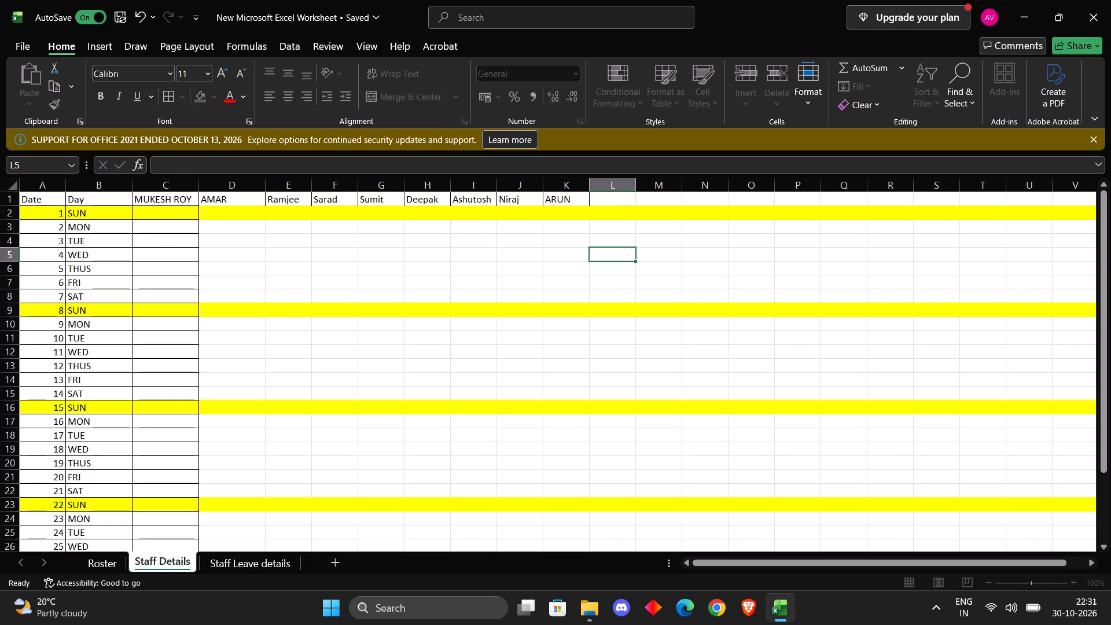
Replace the staff-name header in cell K1 with Arun, capitalising only the first letter.
{"action": "left_click", "coordinate": [574, 201]}
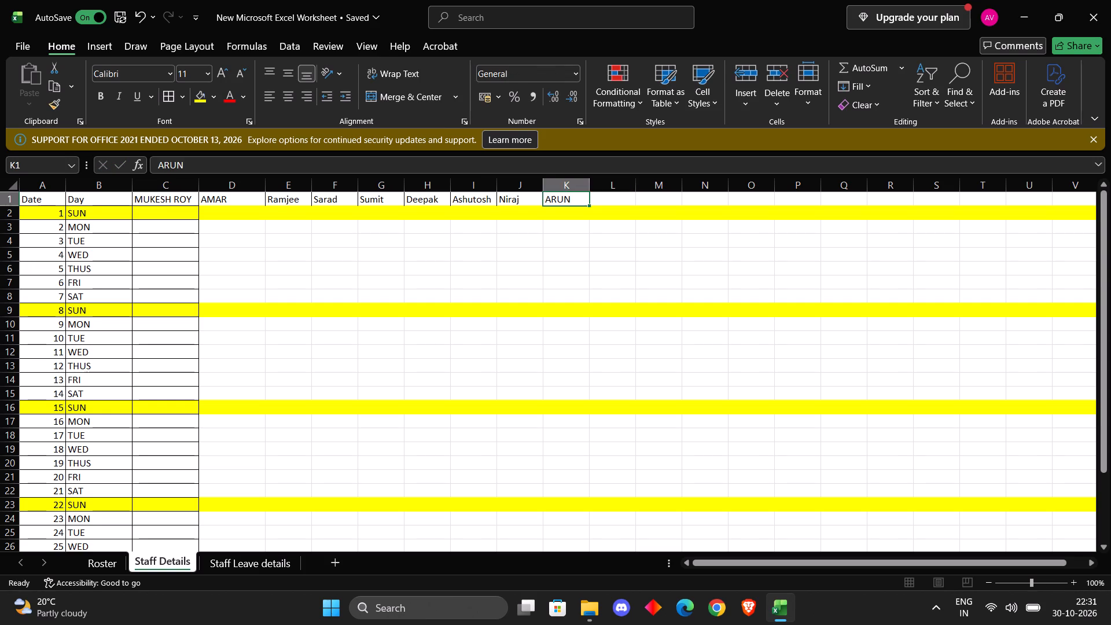
{"action": "key", "text": "BackSpace"}
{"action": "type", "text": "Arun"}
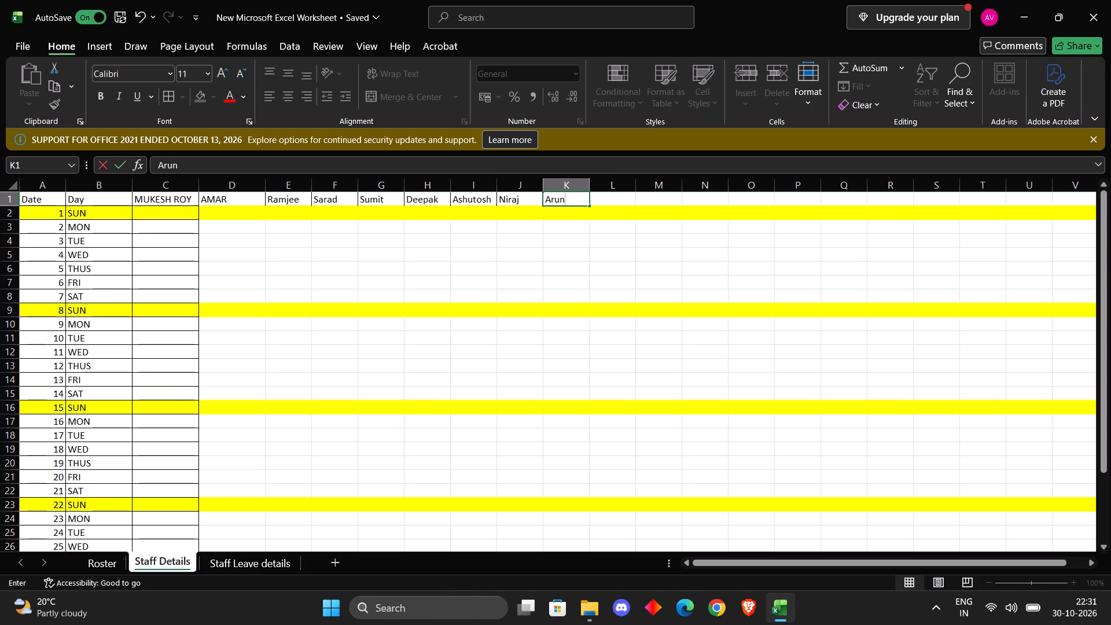
{"action": "left_click", "coordinate": [636, 239]}
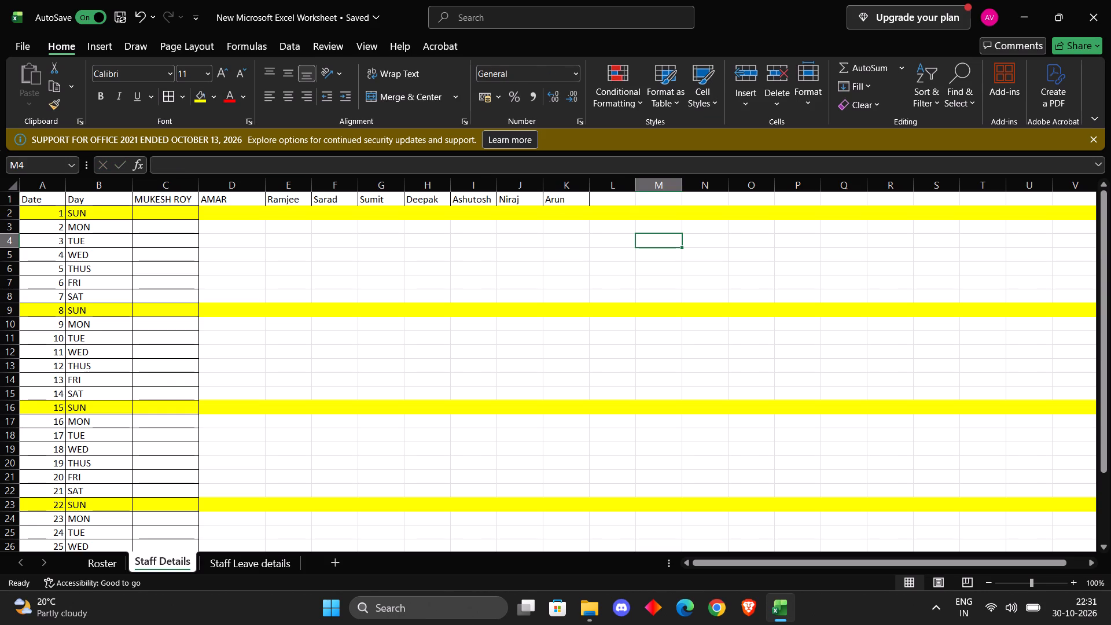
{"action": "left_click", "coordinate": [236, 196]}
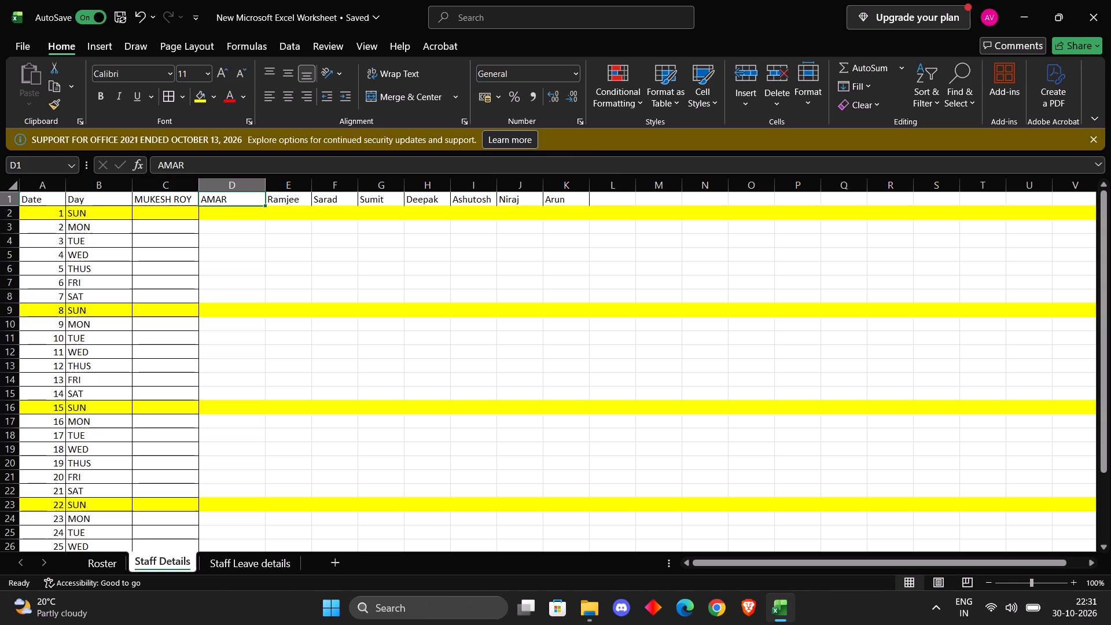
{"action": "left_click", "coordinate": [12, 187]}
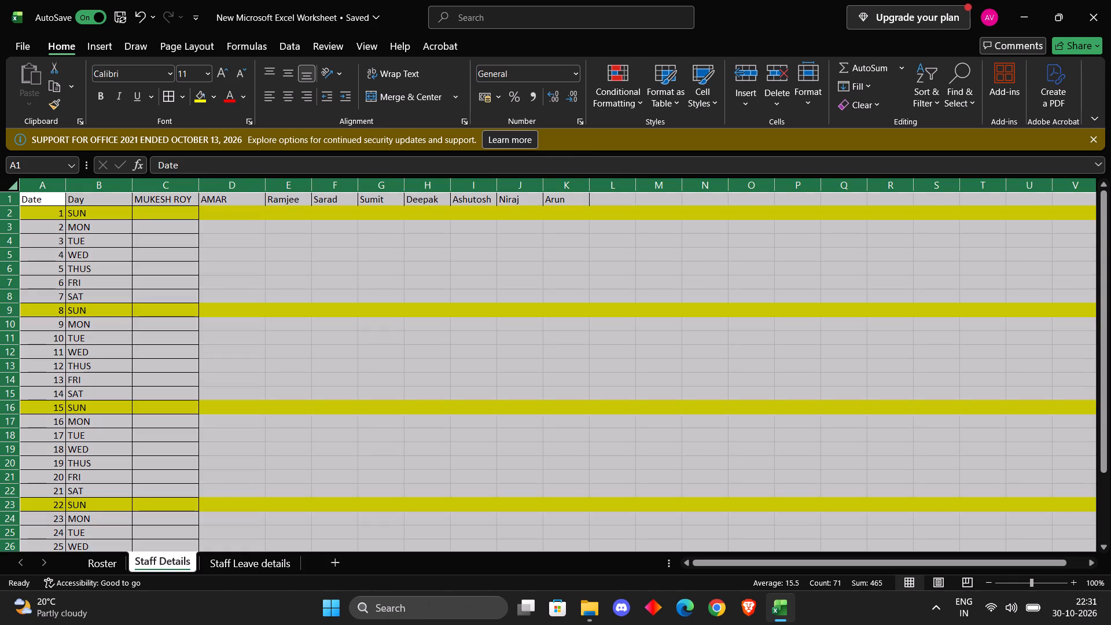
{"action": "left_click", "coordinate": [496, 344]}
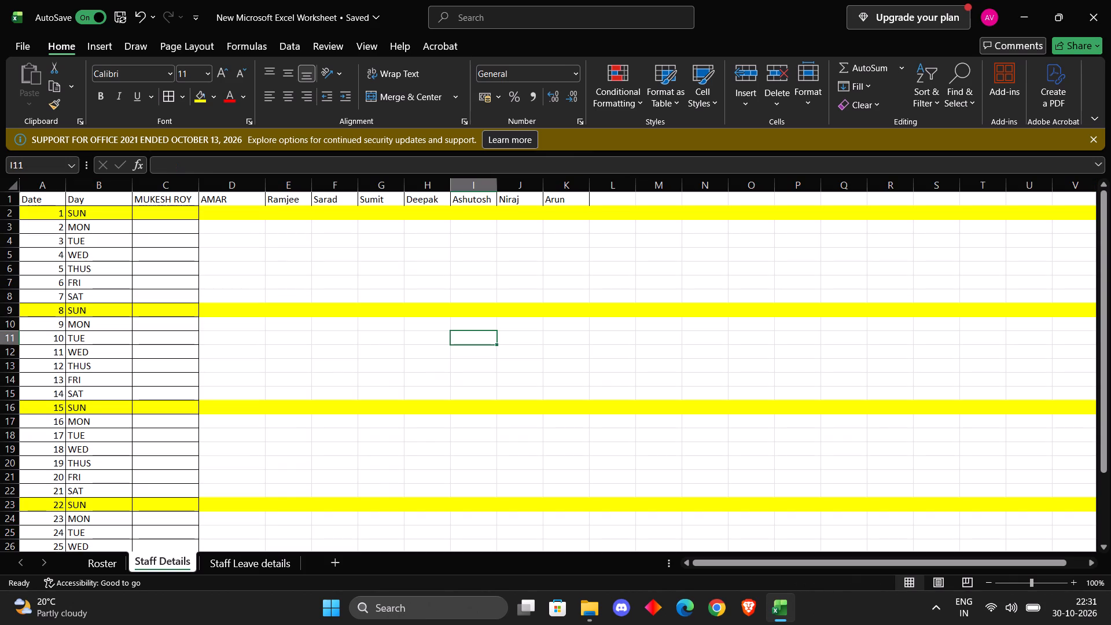
Apply all borders to the roster range A1 to L31, covering the header row and every date row.
{"action": "left_click", "coordinate": [51, 197]}
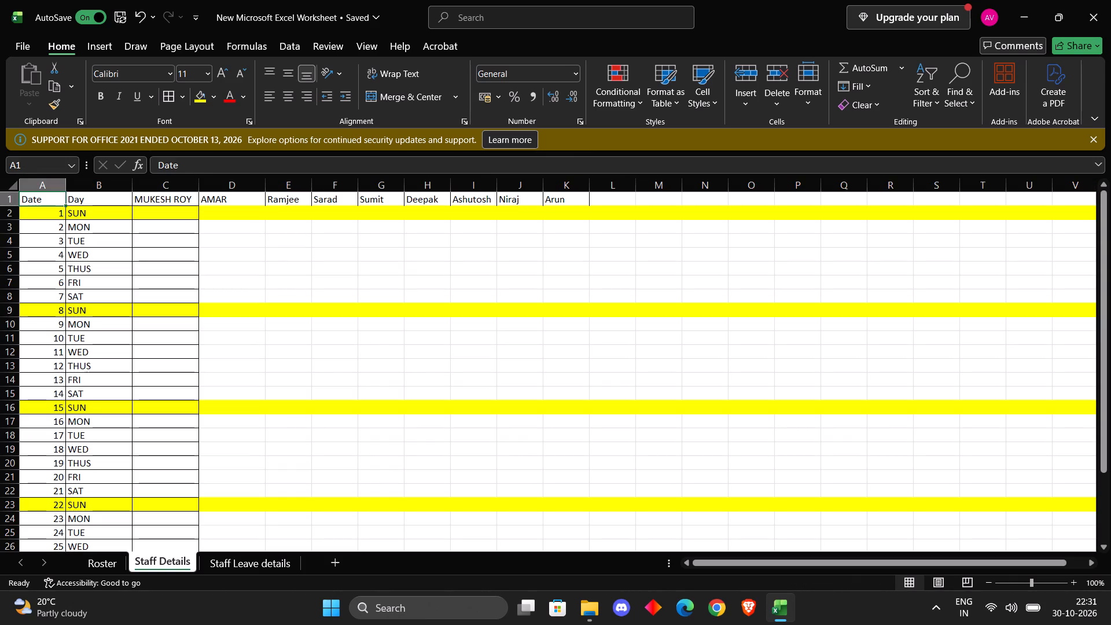
{"action": "left_click_drag", "start_coordinate": [54, 198], "coordinate": [472, 283]}
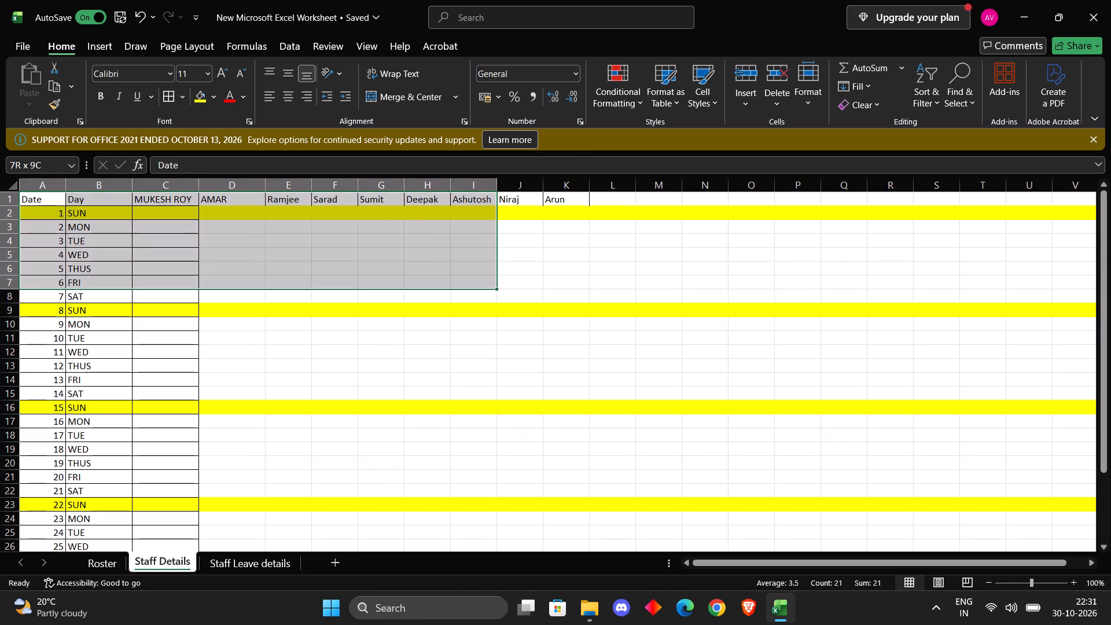
{"action": "left_click_drag", "start_coordinate": [472, 283], "coordinate": [582, 517]}
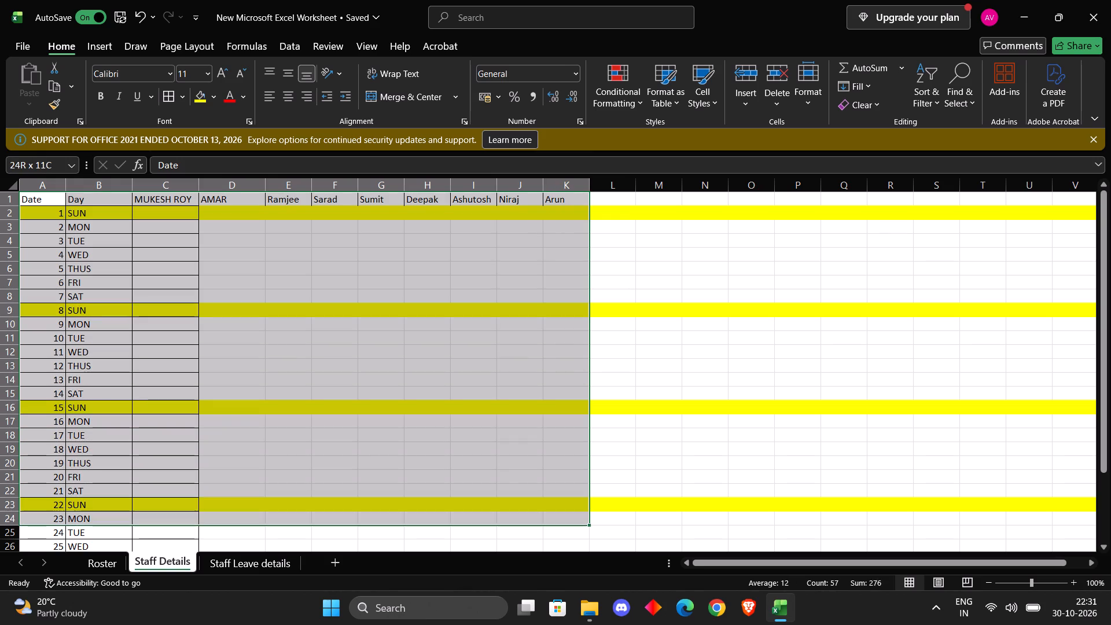
{"action": "left_click_drag", "start_coordinate": [582, 517], "coordinate": [615, 600]}
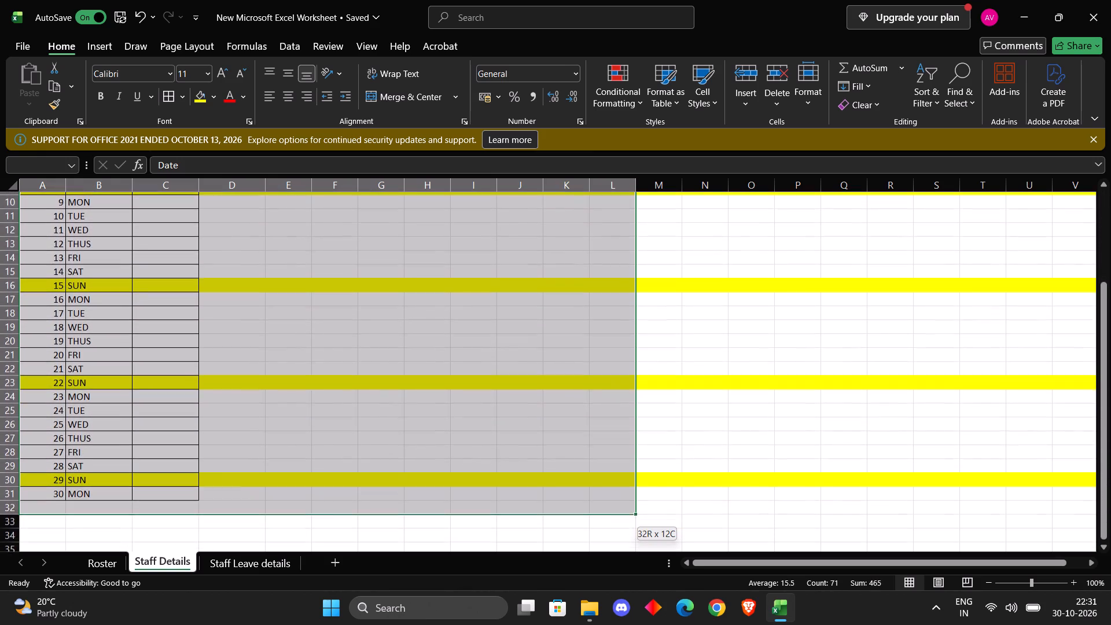
{"action": "left_click_drag", "start_coordinate": [615, 600], "coordinate": [592, 358]}
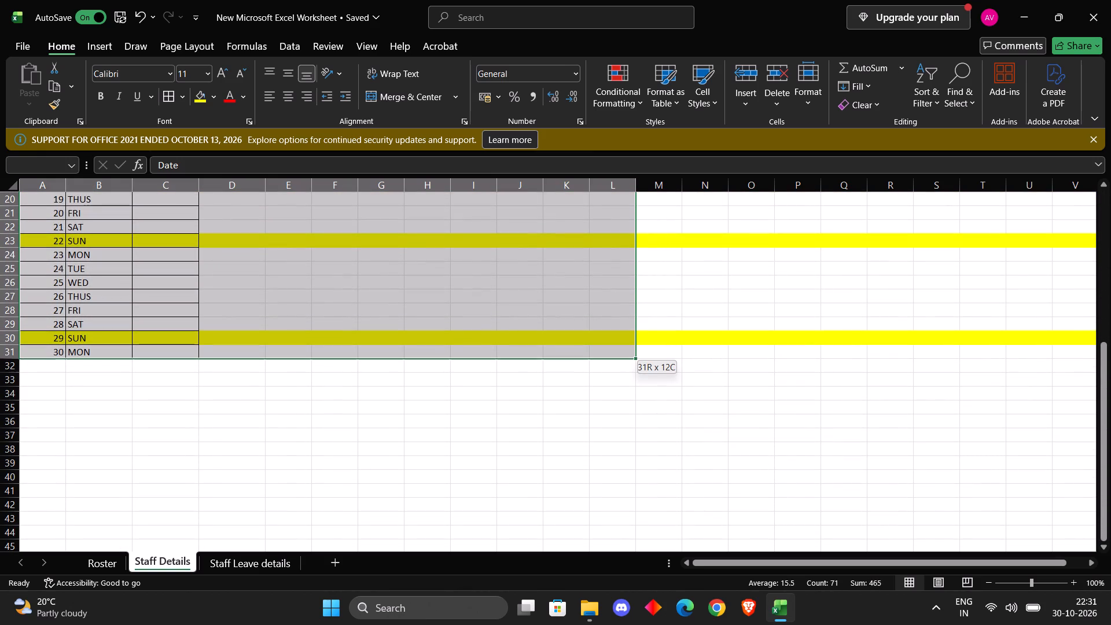
{"action": "left_click_drag", "start_coordinate": [592, 358], "coordinate": [594, 352]}
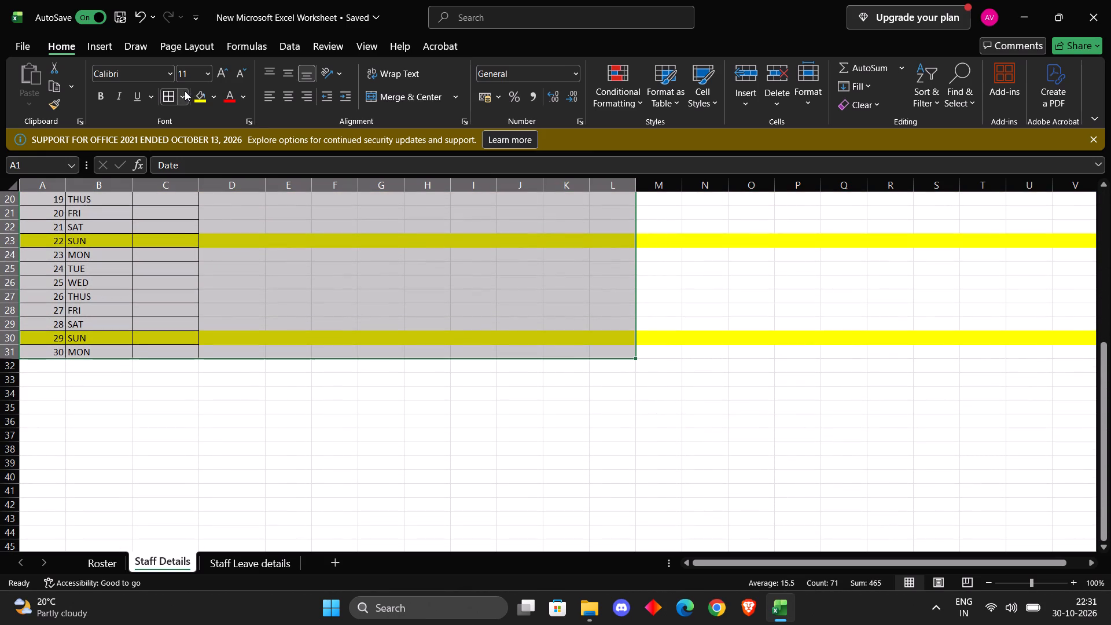
{"action": "left_click", "coordinate": [171, 96]}
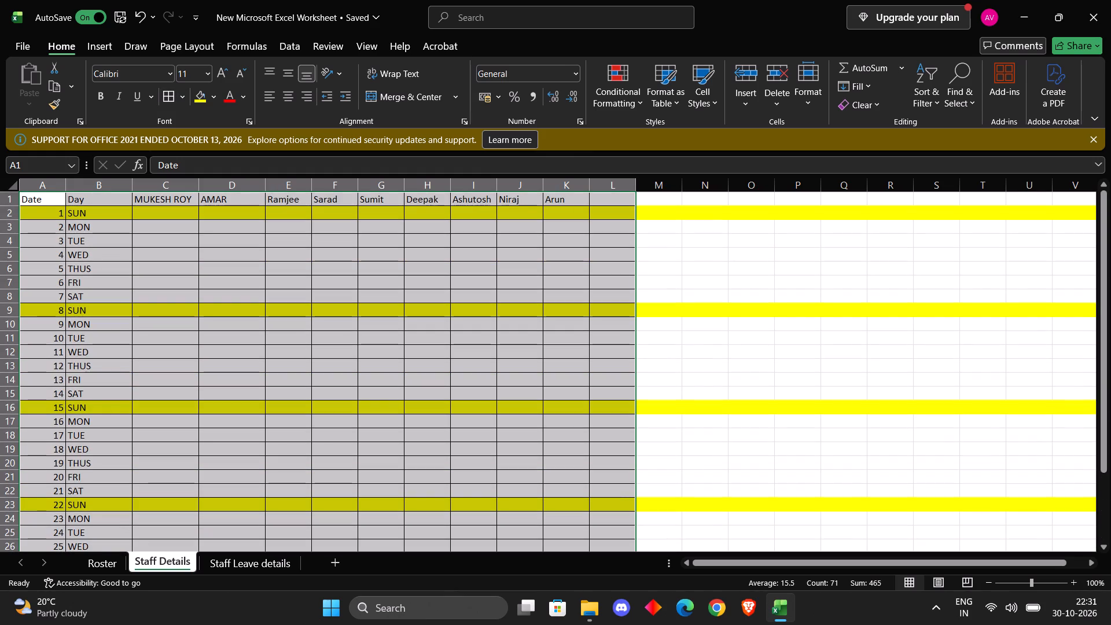
{"action": "left_click", "coordinate": [725, 301]}
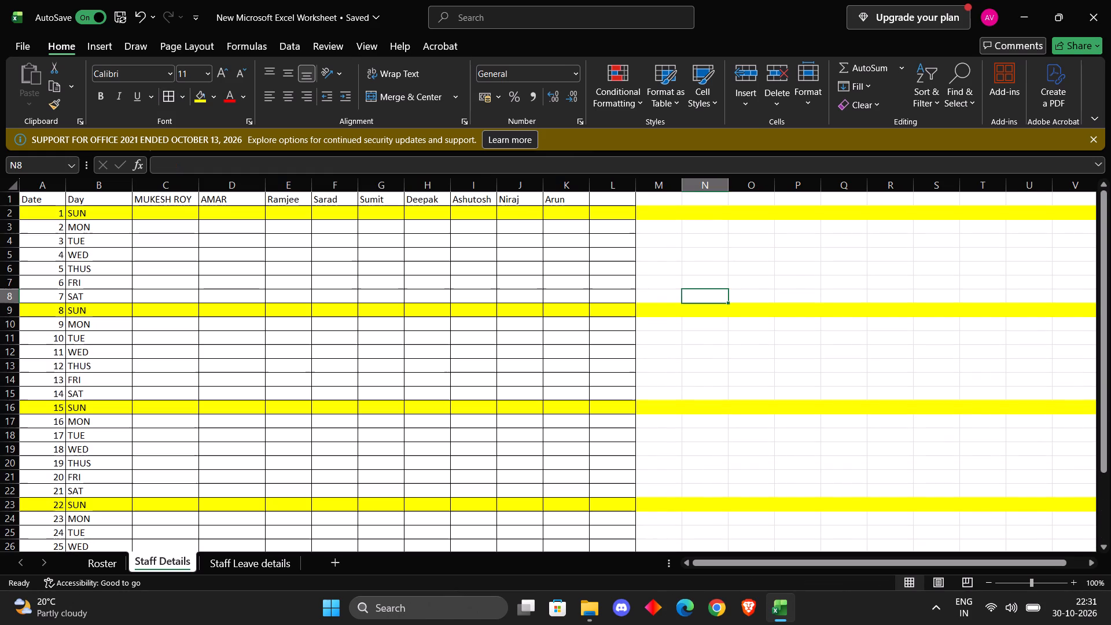
Delete the extra empty bordered column L beside the Arun column.
{"action": "left_click", "coordinate": [624, 184]}
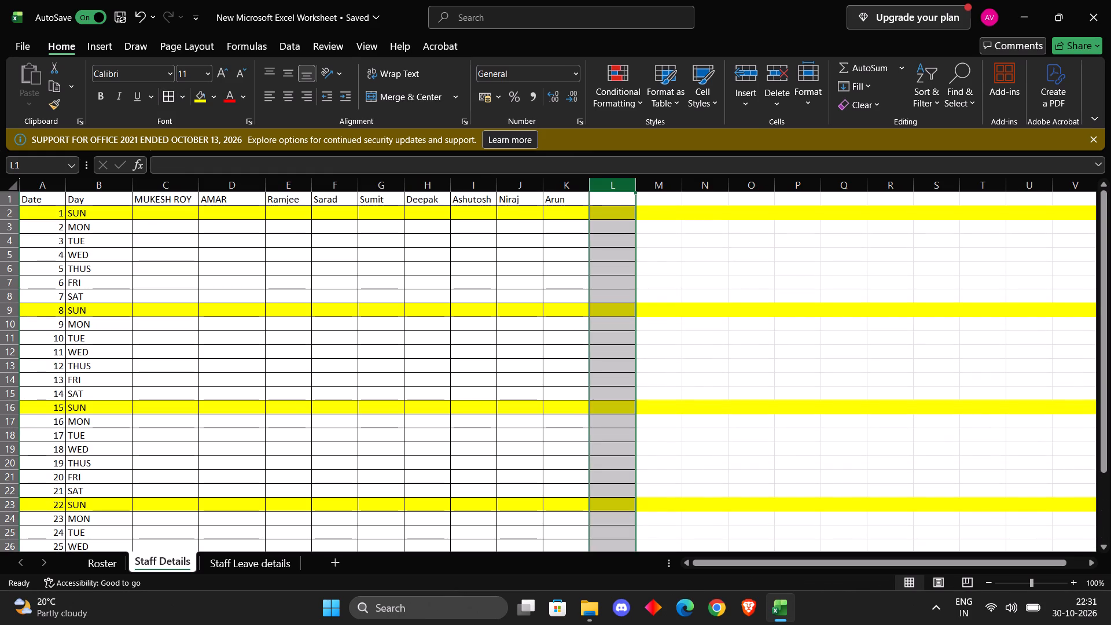
{"action": "left_click", "coordinate": [626, 211]}
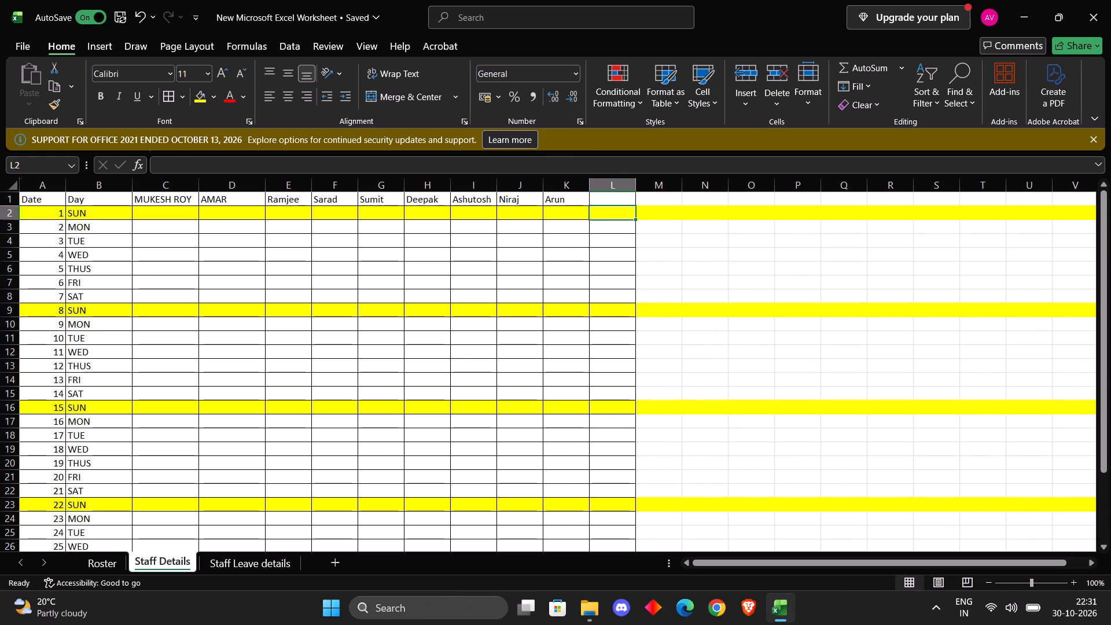
{"action": "left_click", "coordinate": [622, 182]}
{"action": "right_click", "coordinate": [622, 182]}
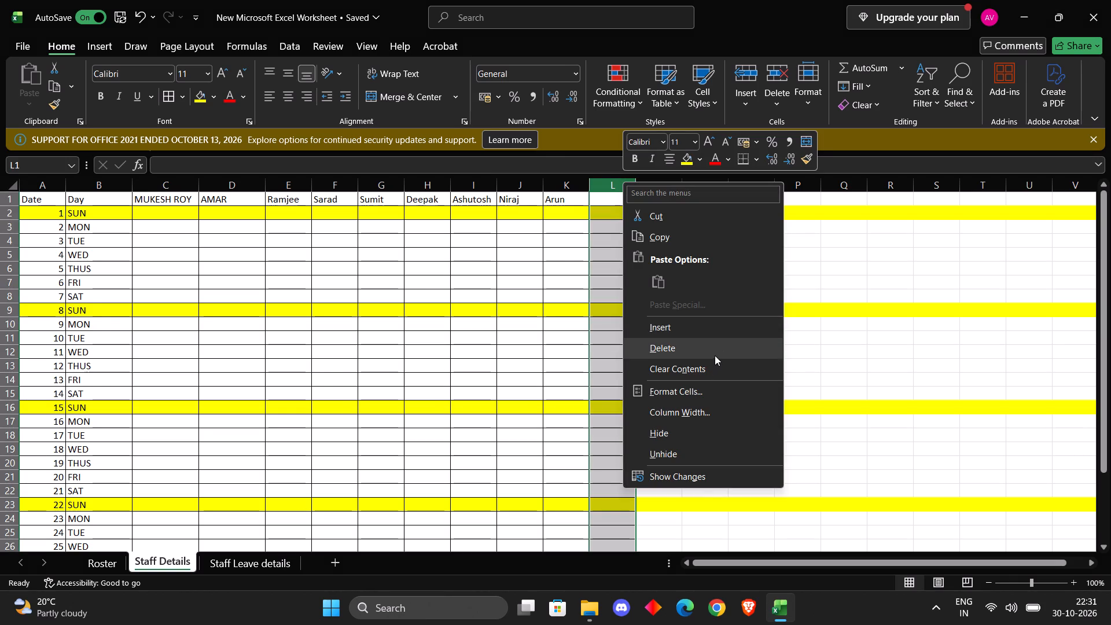
{"action": "left_click", "coordinate": [715, 355]}
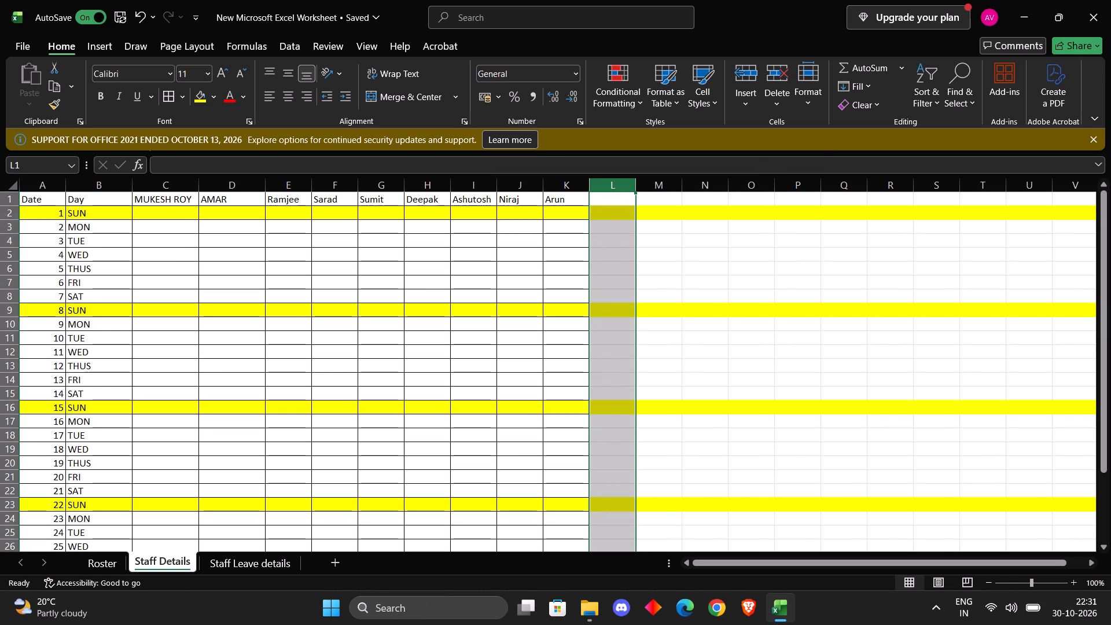
Enter a capital R for every staff member on Sunday the 1st, in cells C2 to K2.
{"action": "left_click", "coordinate": [185, 210]}
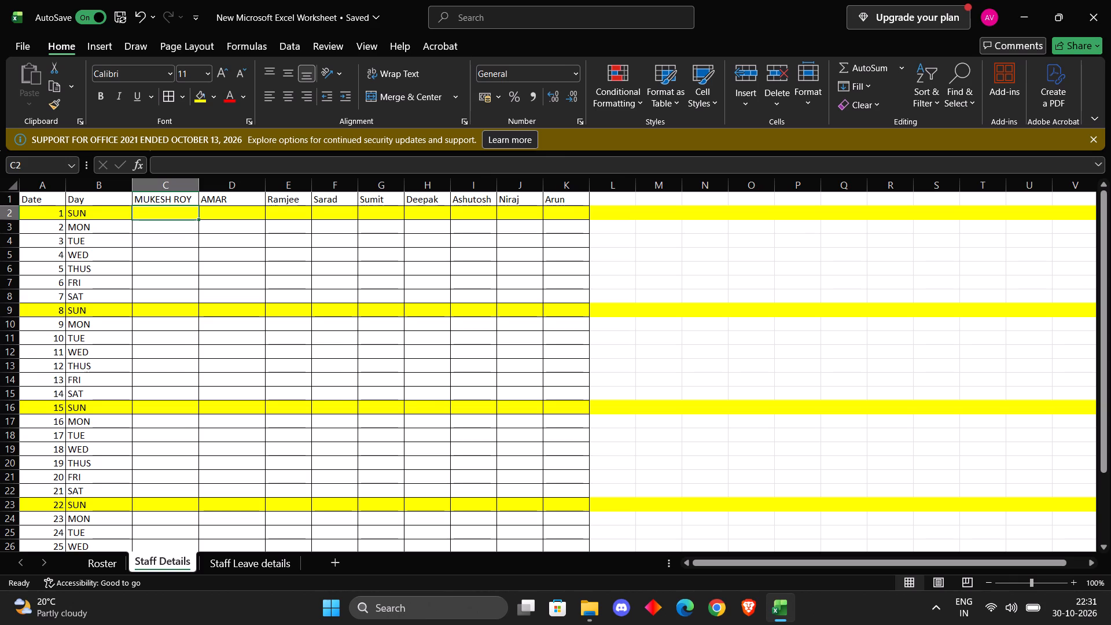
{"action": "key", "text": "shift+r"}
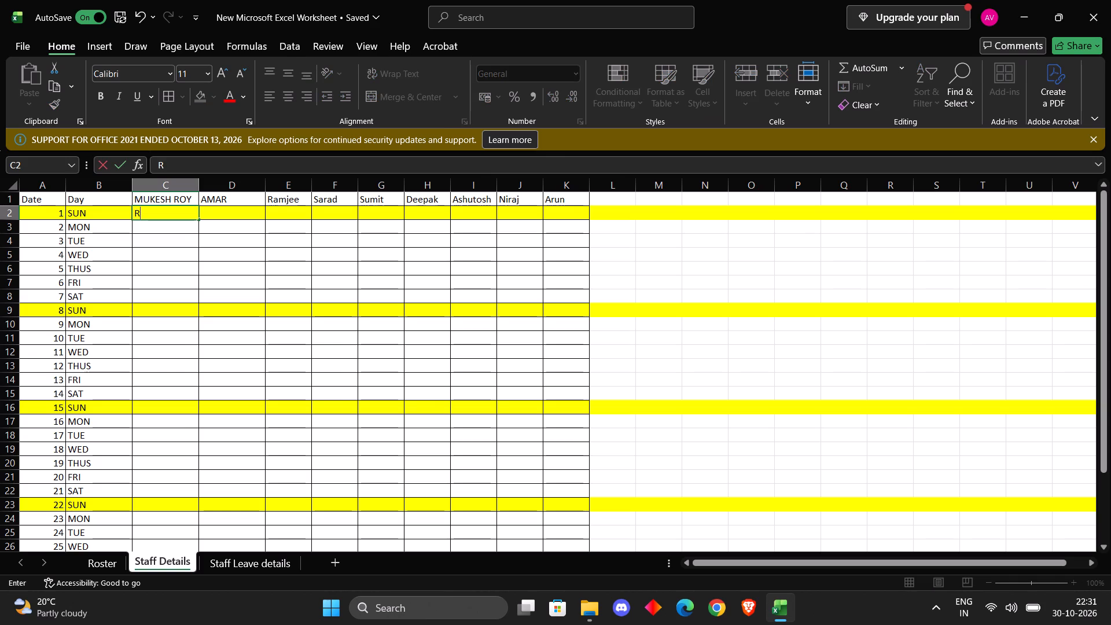
{"action": "key", "text": "Right"}
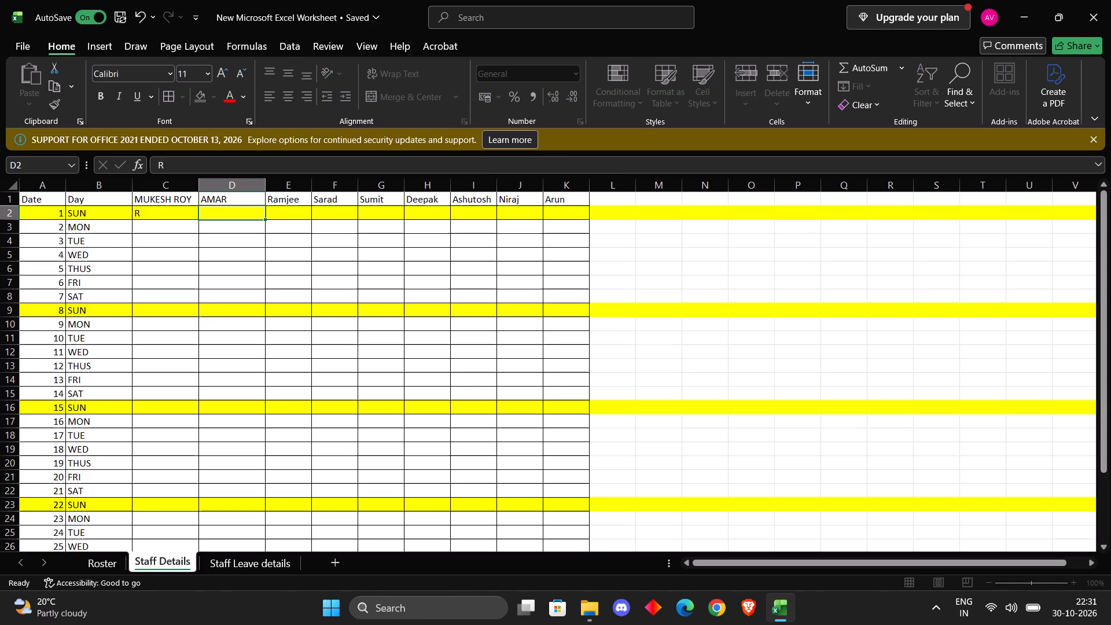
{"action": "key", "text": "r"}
{"action": "key", "text": "Right"}
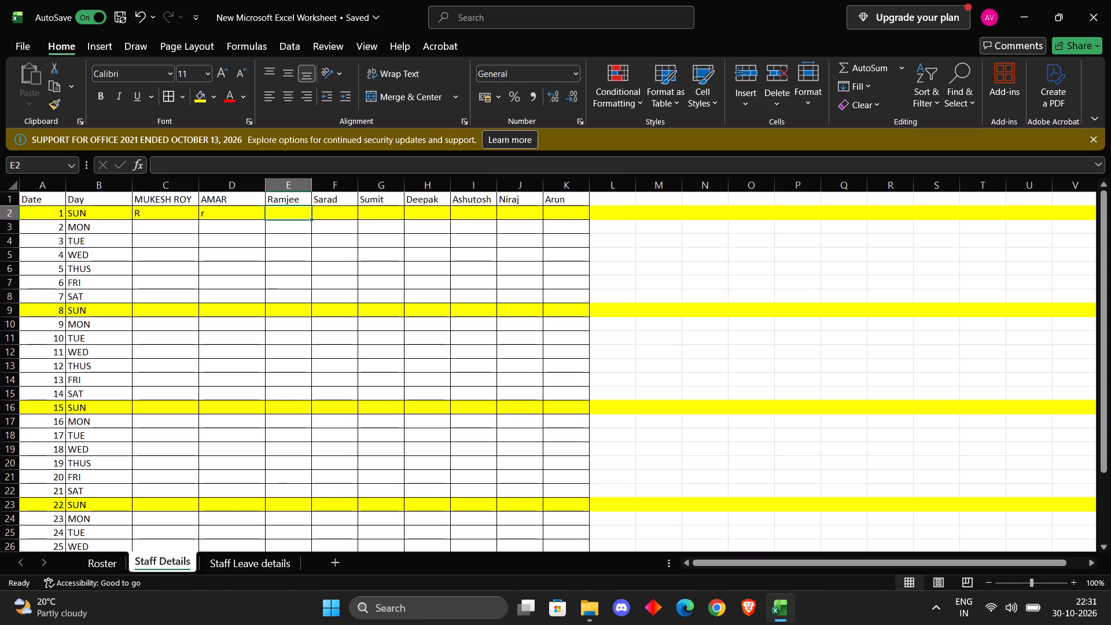
{"action": "left_click", "coordinate": [222, 212]}
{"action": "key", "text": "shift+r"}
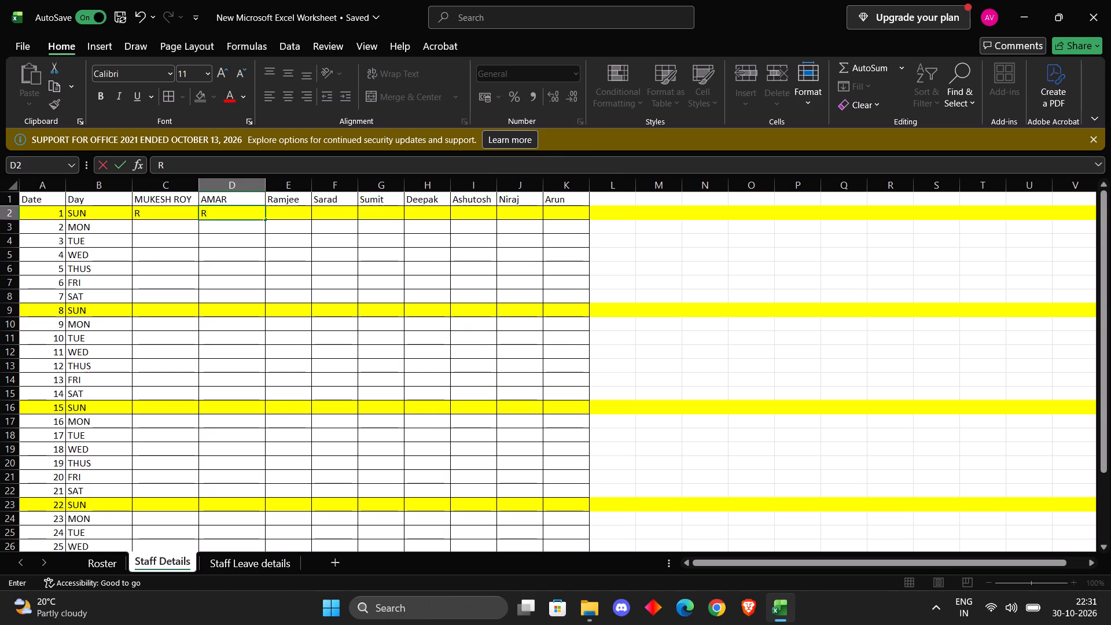
{"action": "key", "text": "Right"}
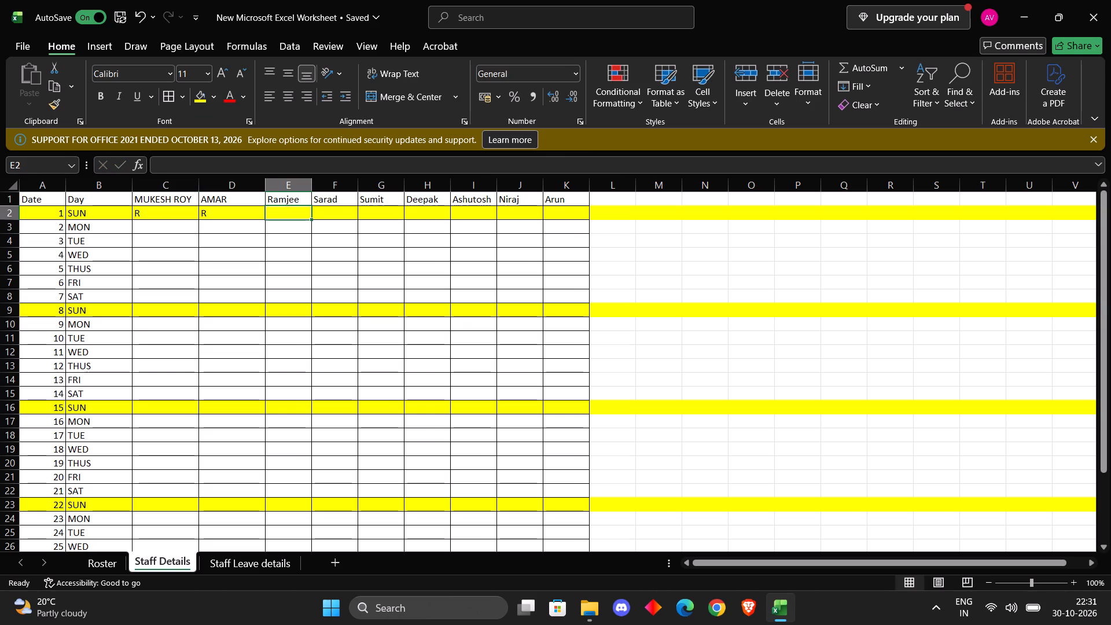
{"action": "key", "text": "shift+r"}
{"action": "key", "text": "Right"}
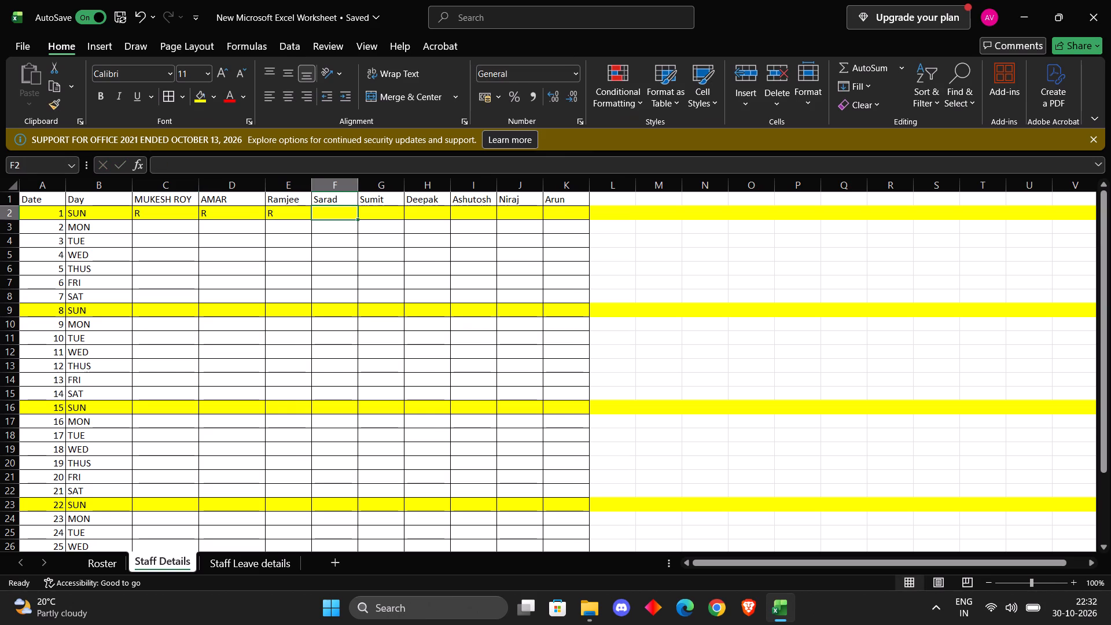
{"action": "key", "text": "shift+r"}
{"action": "key", "text": "Right"}
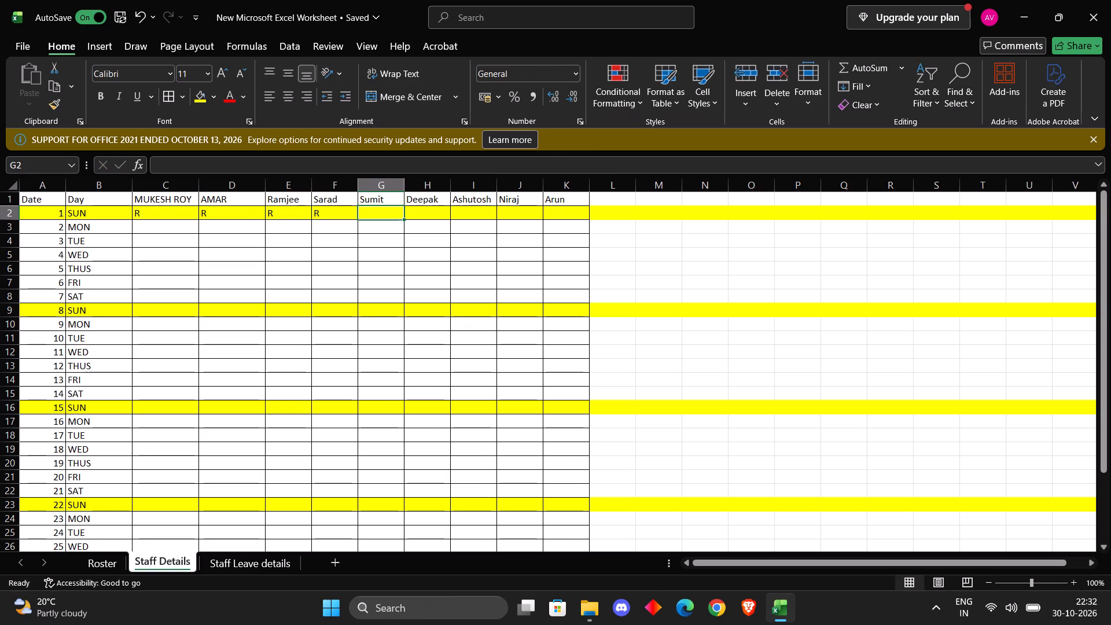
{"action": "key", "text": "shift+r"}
{"action": "key", "text": "Right"}
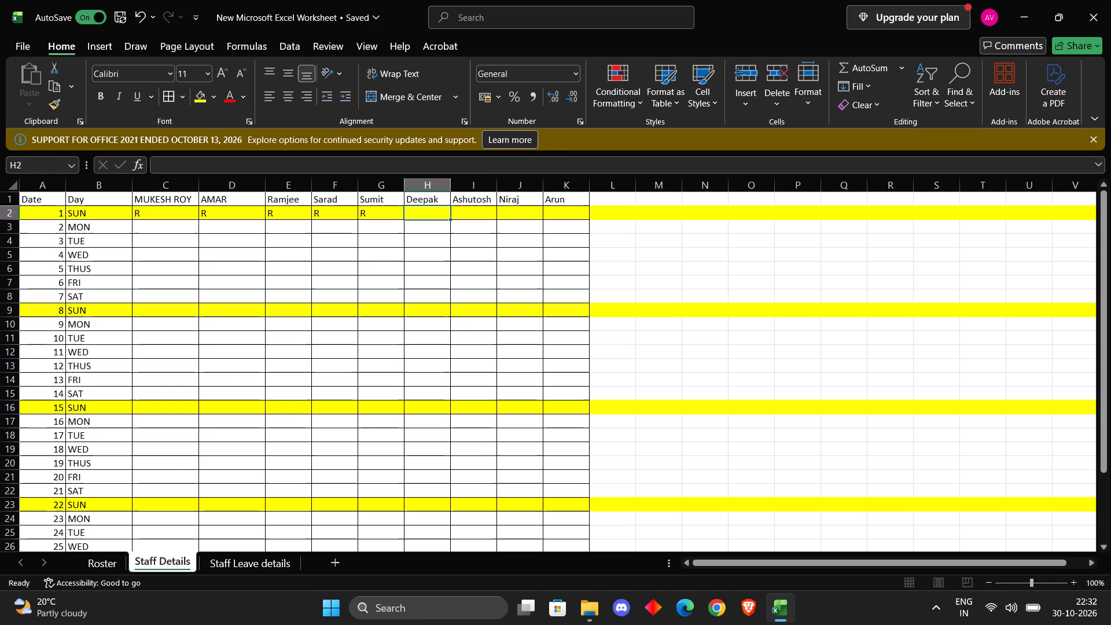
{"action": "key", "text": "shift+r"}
{"action": "key", "text": "Right"}
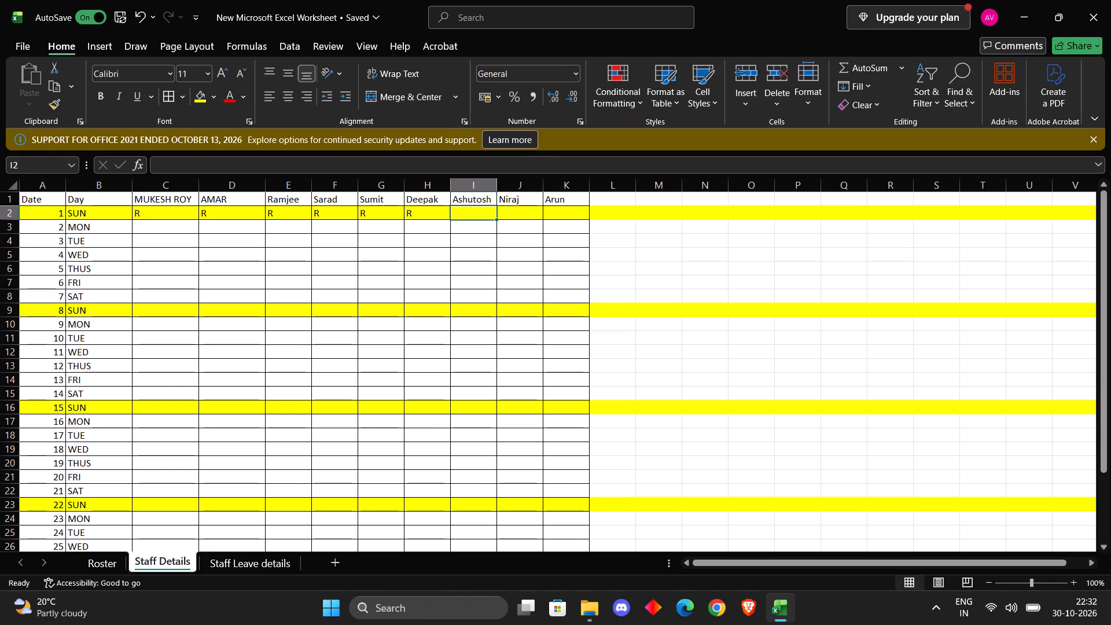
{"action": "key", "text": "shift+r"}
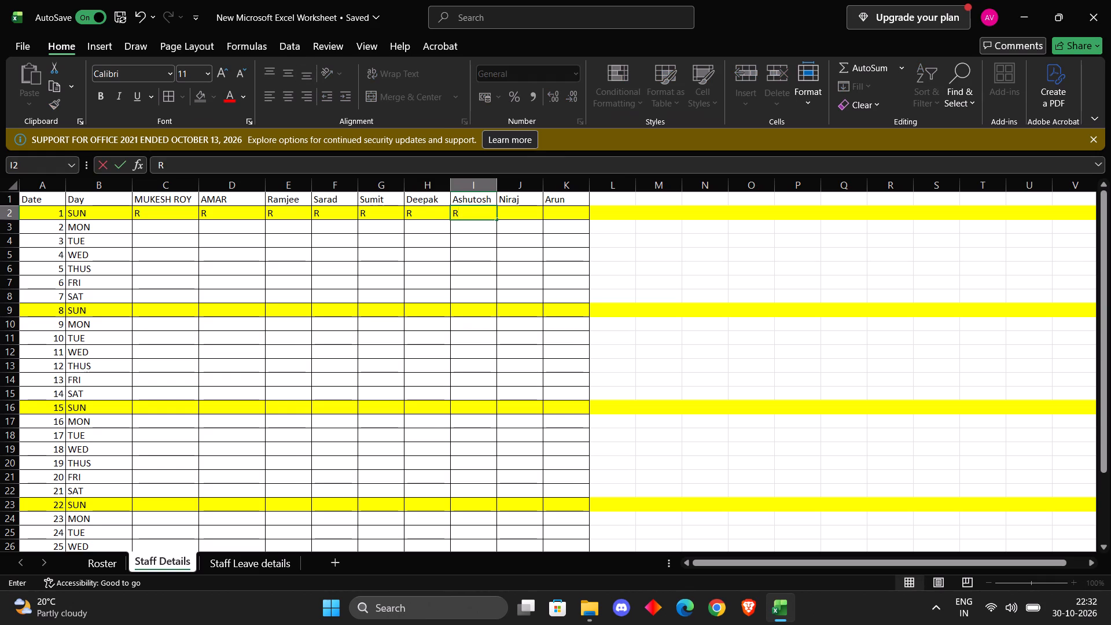
{"action": "key", "text": "Right"}
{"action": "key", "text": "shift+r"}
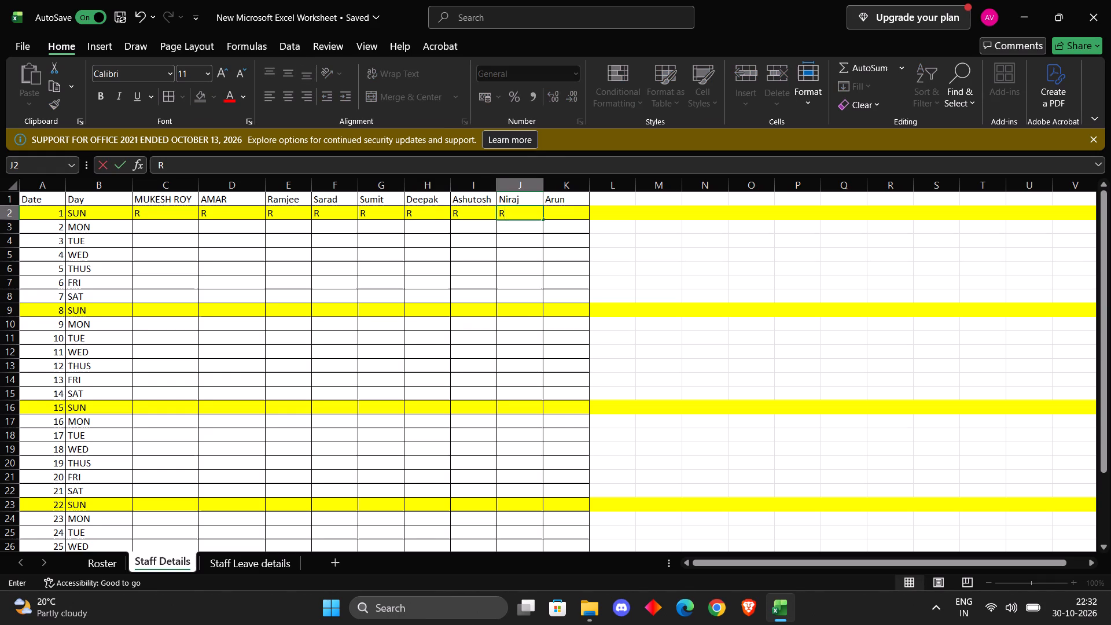
{"action": "key", "text": "Right"}
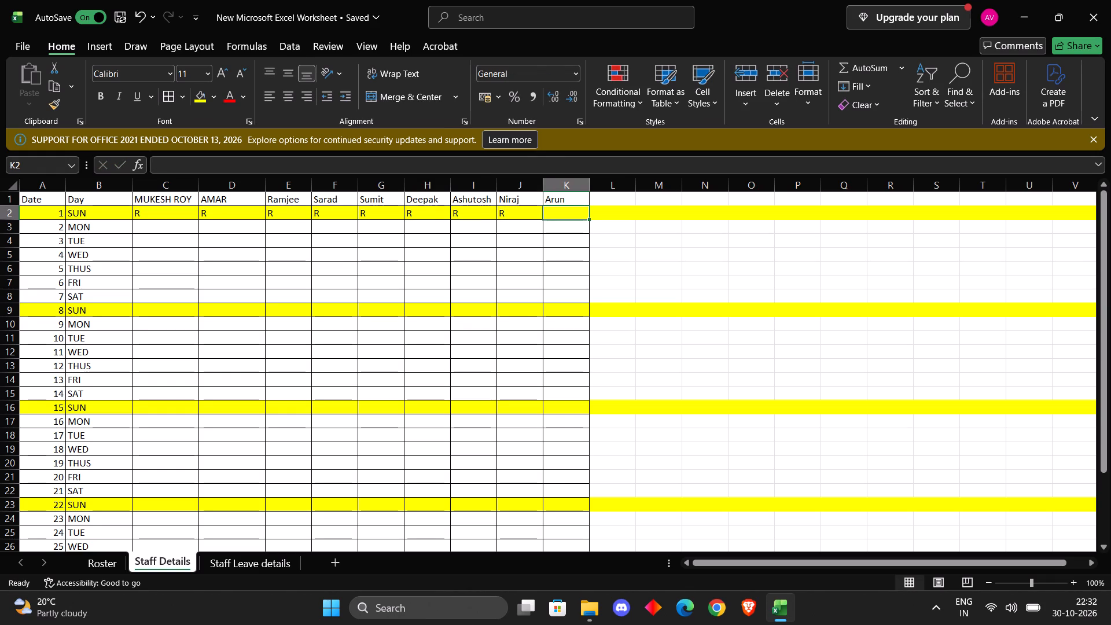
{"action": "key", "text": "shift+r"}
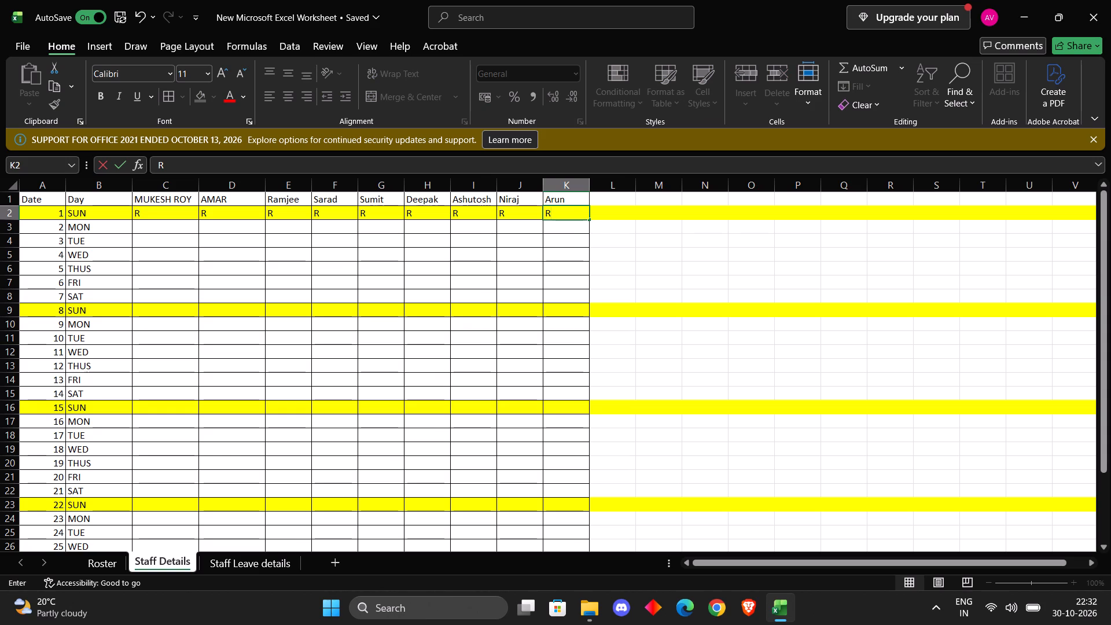
Enter a capital R for every staff member on Sunday the 8th, in cells C9 to K9.
{"action": "left_click", "coordinate": [160, 308]}
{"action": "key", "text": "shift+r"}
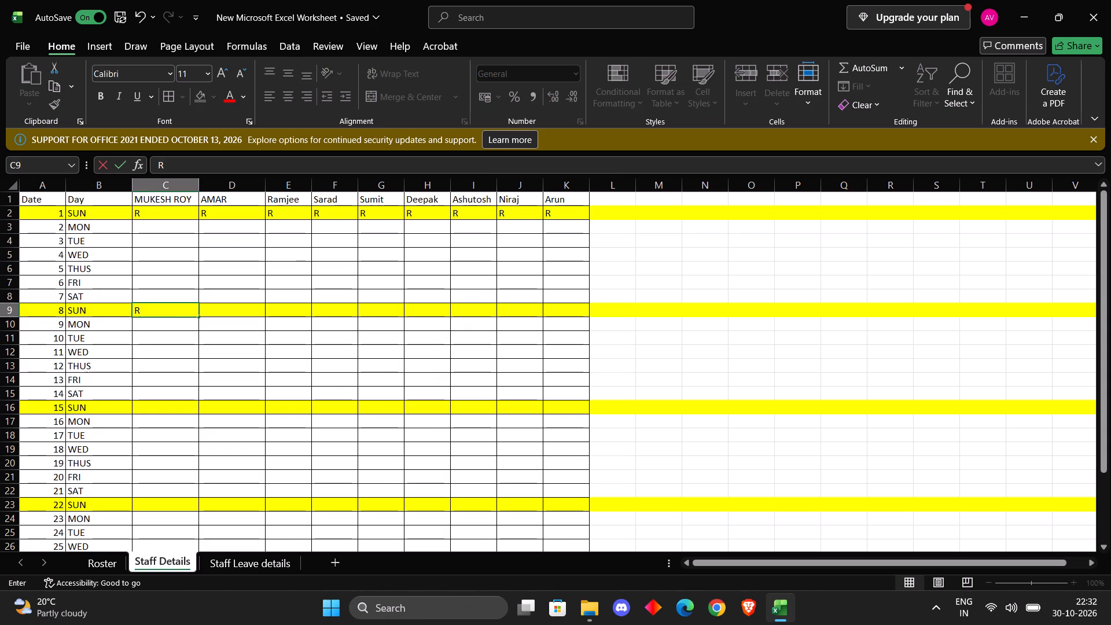
{"action": "key", "text": "Right"}
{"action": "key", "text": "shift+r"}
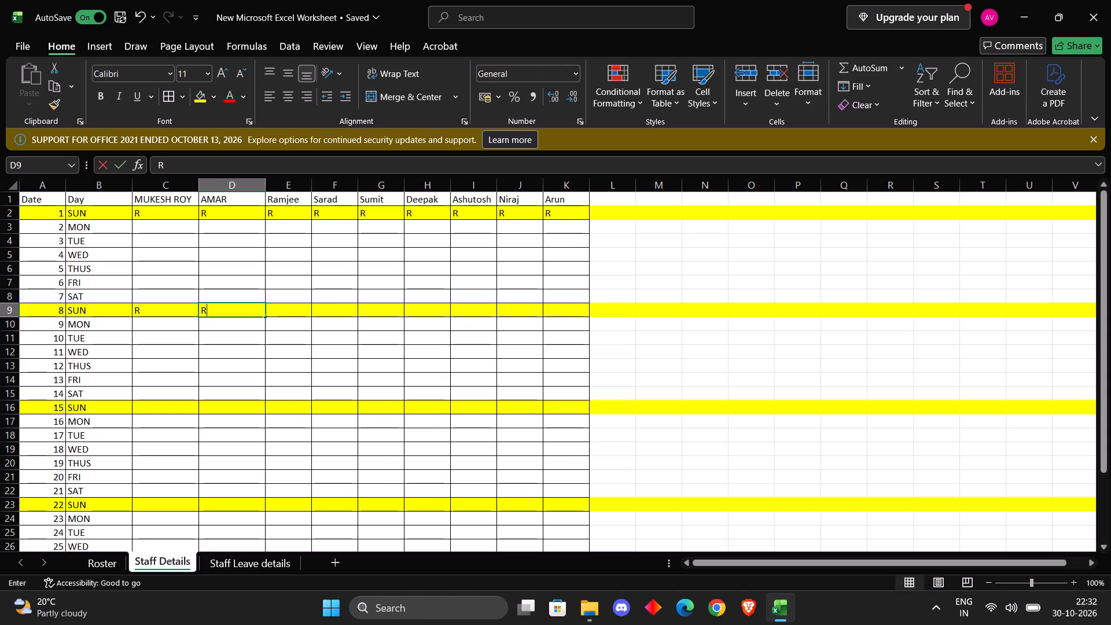
{"action": "key", "text": "Right"}
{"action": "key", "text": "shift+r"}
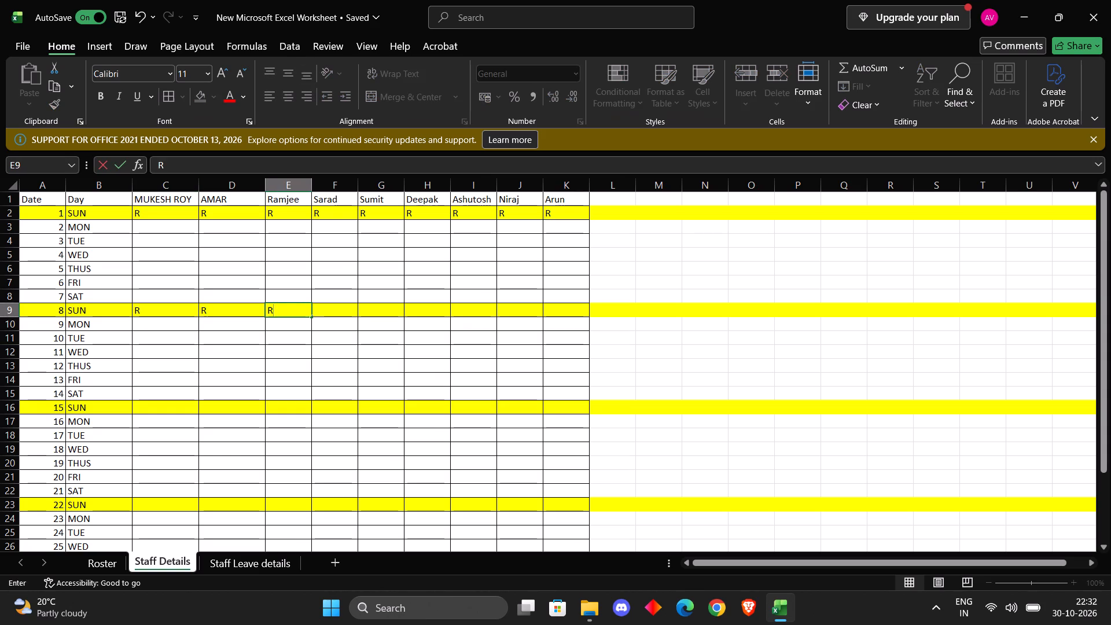
{"action": "key", "text": "Right"}
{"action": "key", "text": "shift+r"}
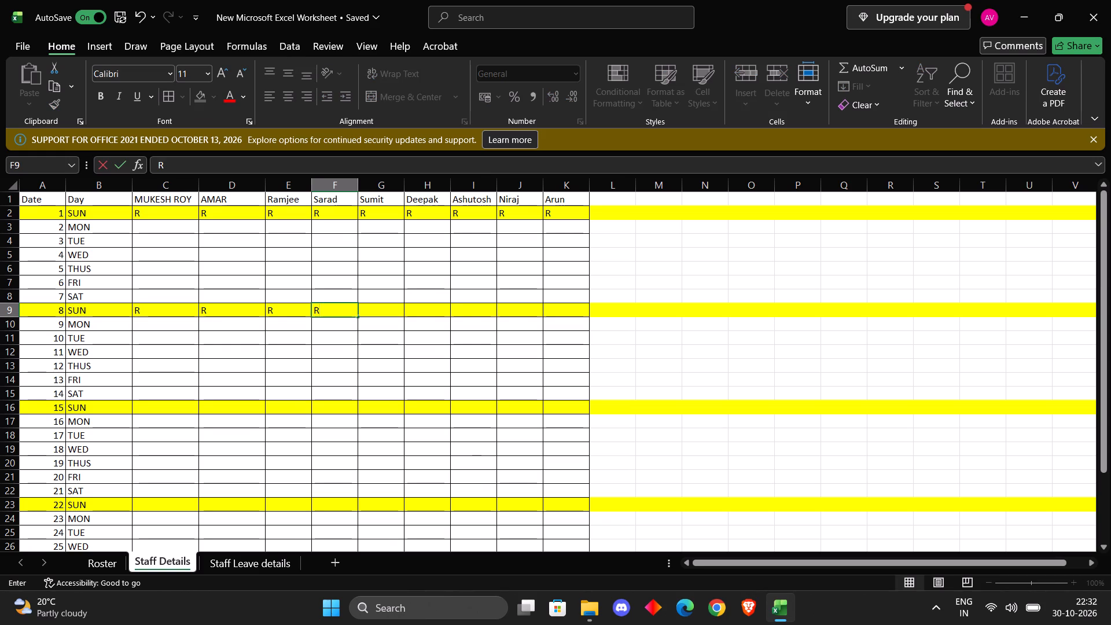
{"action": "key", "text": "Right"}
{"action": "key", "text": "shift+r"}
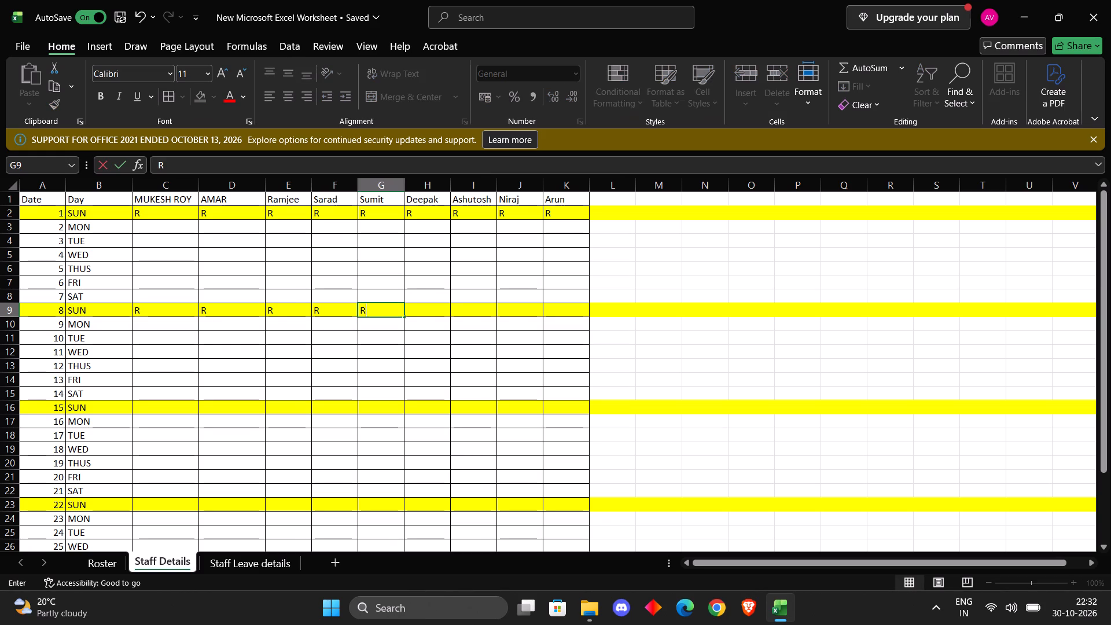
{"action": "key", "text": "Right"}
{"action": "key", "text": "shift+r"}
{"action": "key", "text": "Right"}
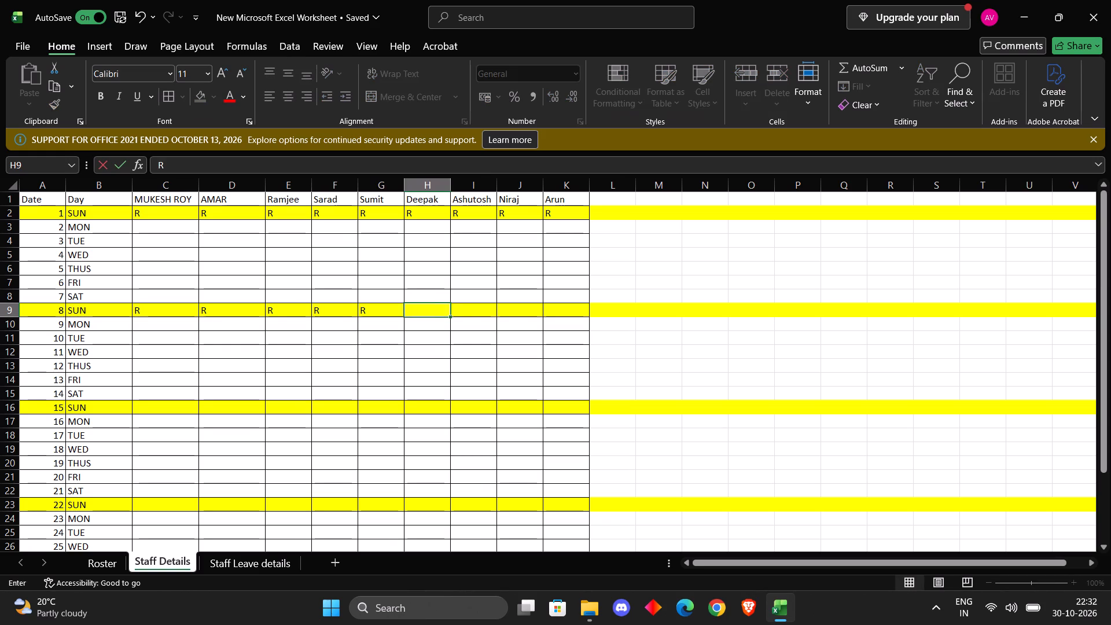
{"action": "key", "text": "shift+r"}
{"action": "key", "text": "Right"}
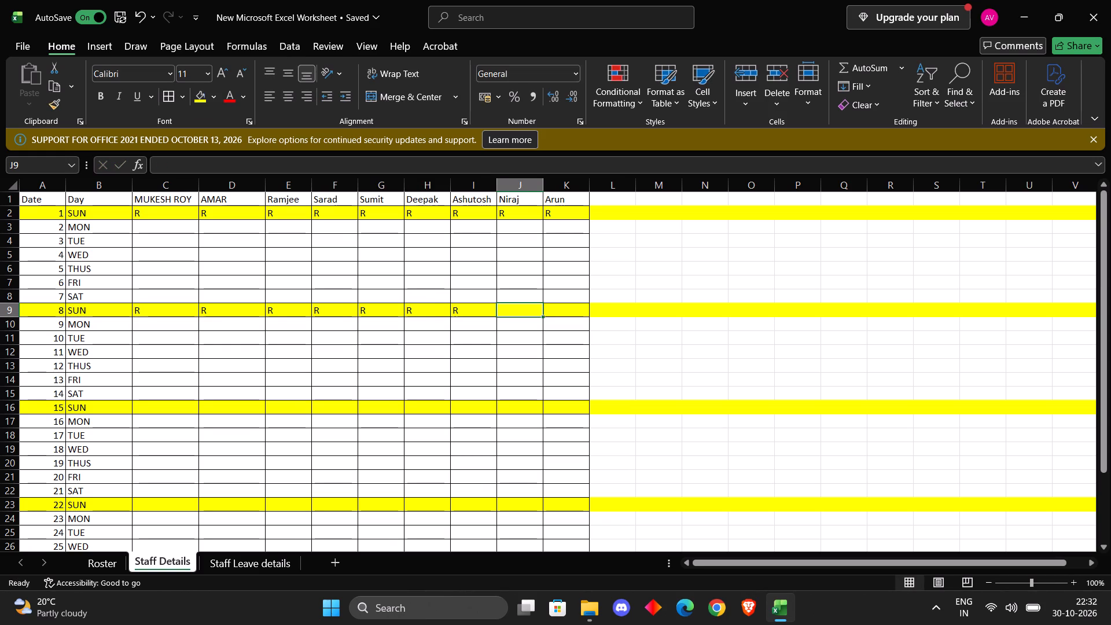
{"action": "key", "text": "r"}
{"action": "key", "text": "BackSpace"}
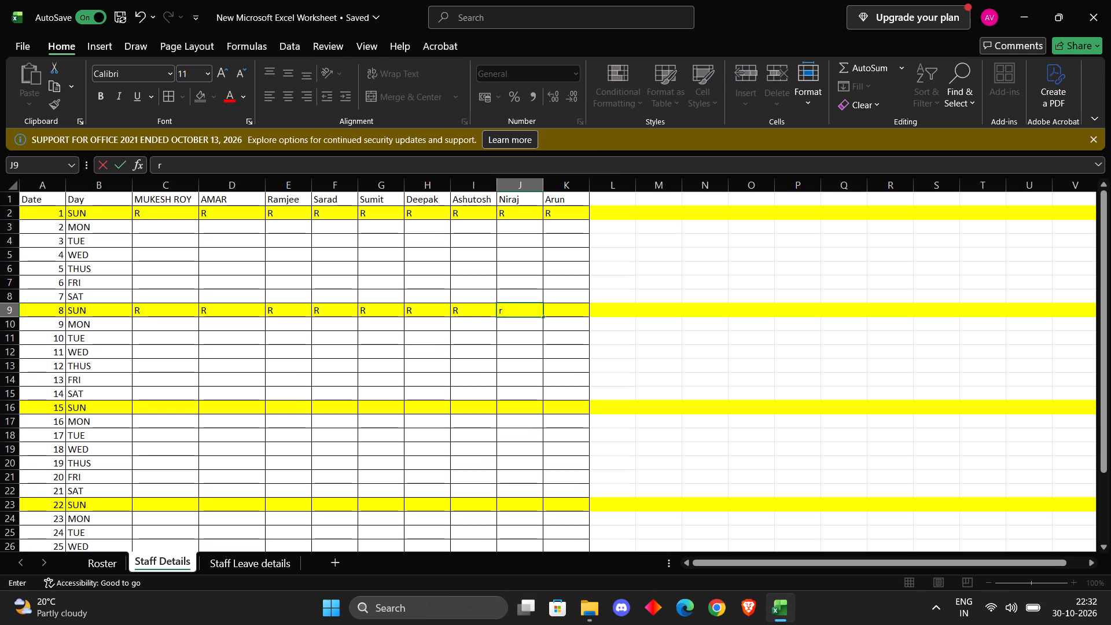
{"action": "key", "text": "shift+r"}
{"action": "key", "text": "Right"}
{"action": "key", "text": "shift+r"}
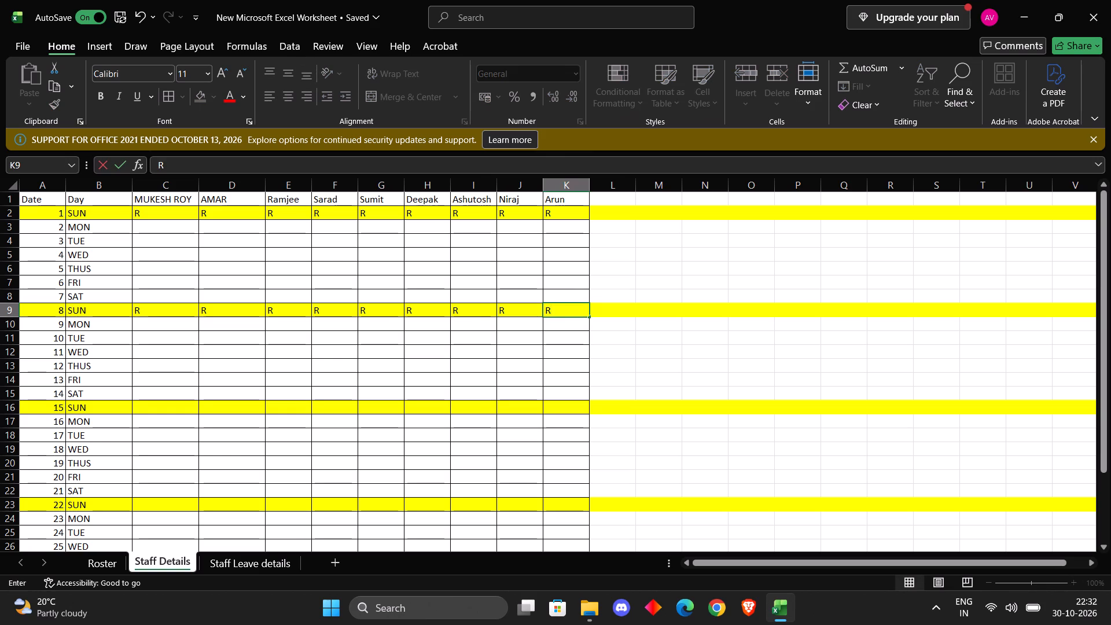
Enter a capital R for every staff member on Sunday the 15th, in cells C16 to K16.
{"action": "left_click", "coordinate": [174, 404]}
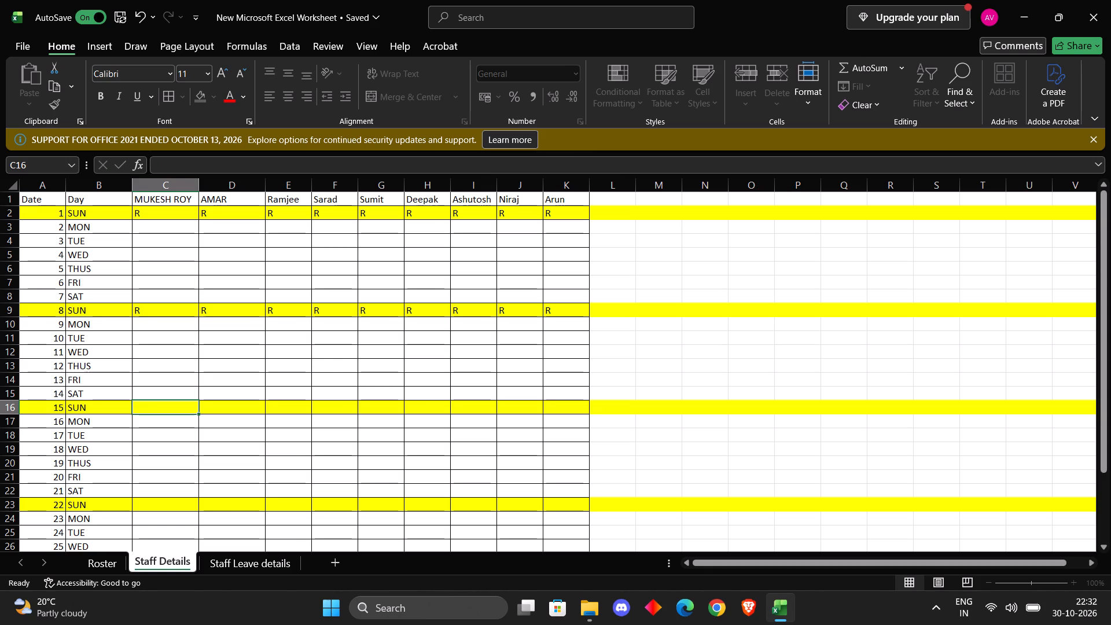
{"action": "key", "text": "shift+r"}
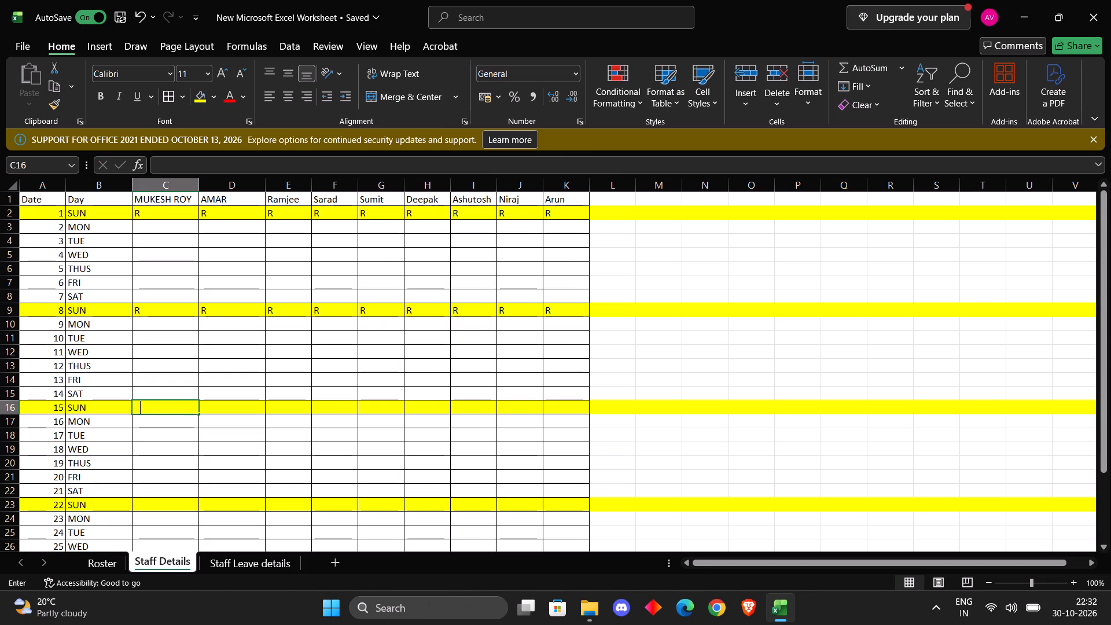
{"action": "key", "text": "Right"}
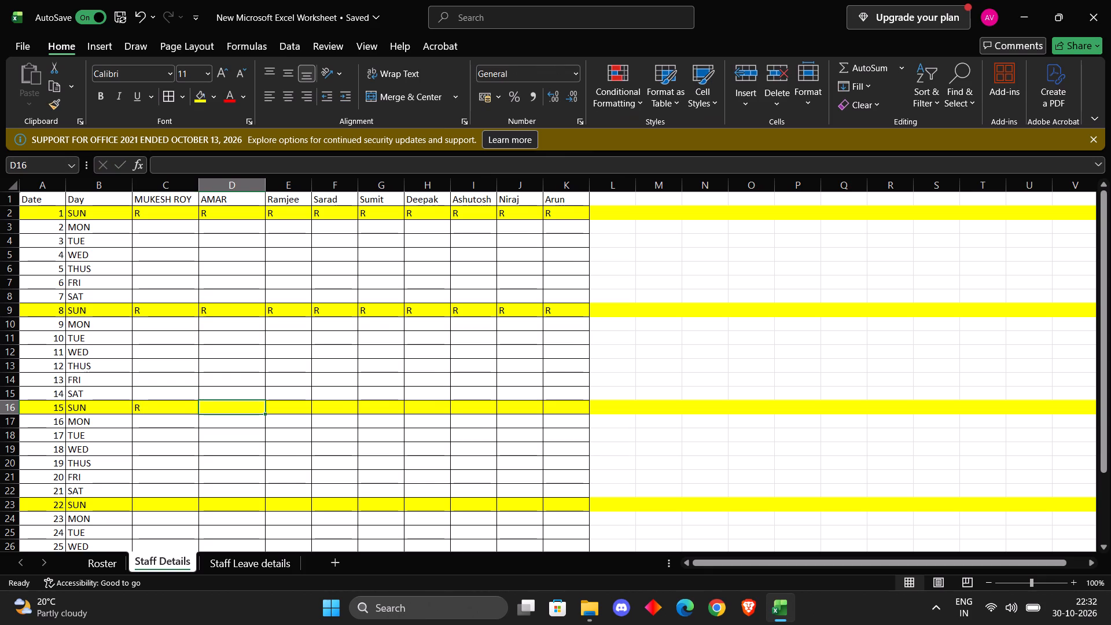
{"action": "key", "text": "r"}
{"action": "key", "text": "BackSpace"}
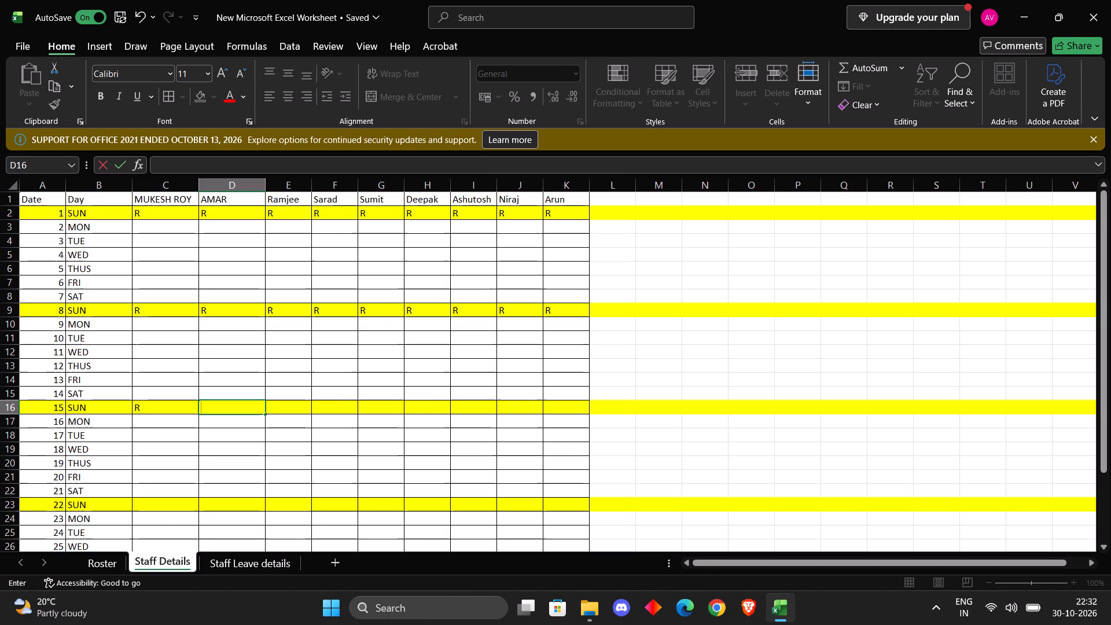
{"action": "key", "text": "BackSpace"}
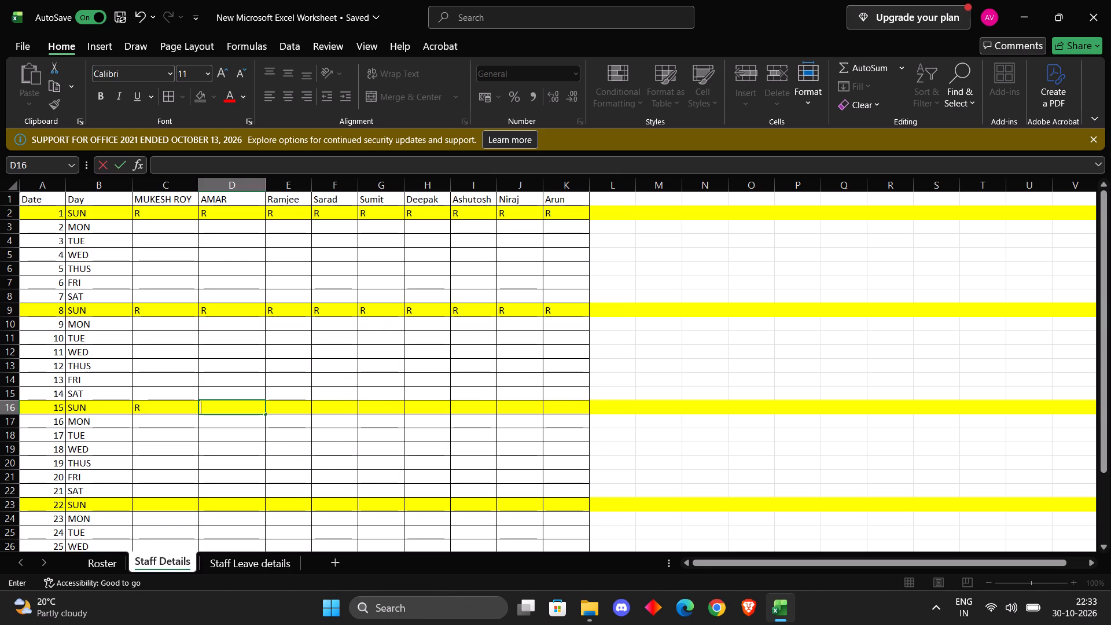
{"action": "triple_click", "coordinate": [1103, 546]}
{"action": "triple_click", "coordinate": [1103, 546]}
{"action": "double_click", "coordinate": [1103, 546]}
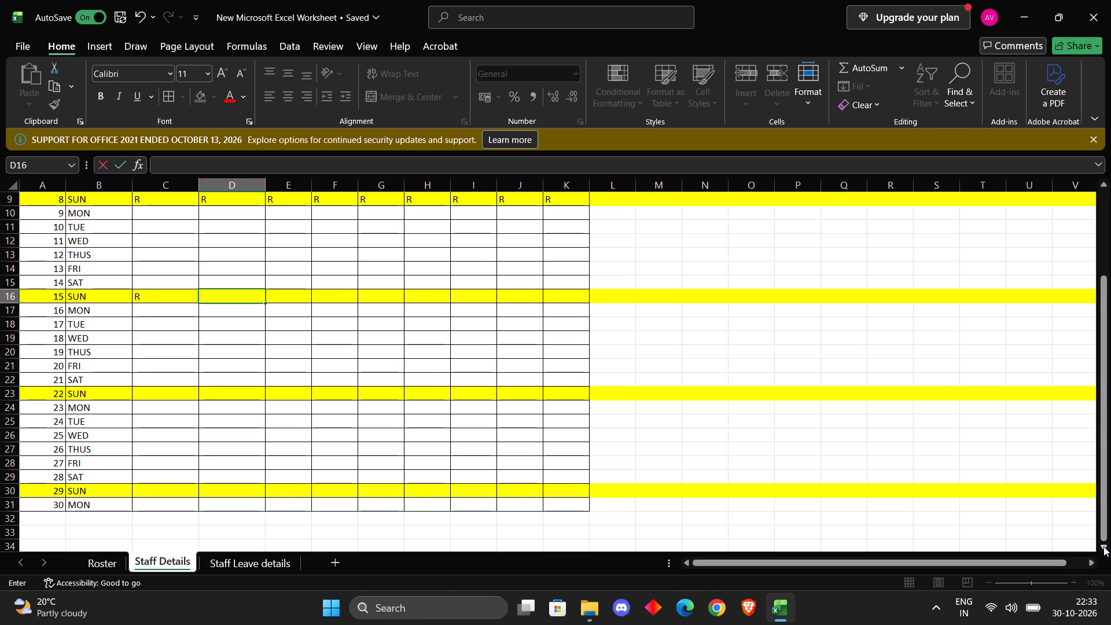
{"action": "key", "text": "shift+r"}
{"action": "key", "text": "Right"}
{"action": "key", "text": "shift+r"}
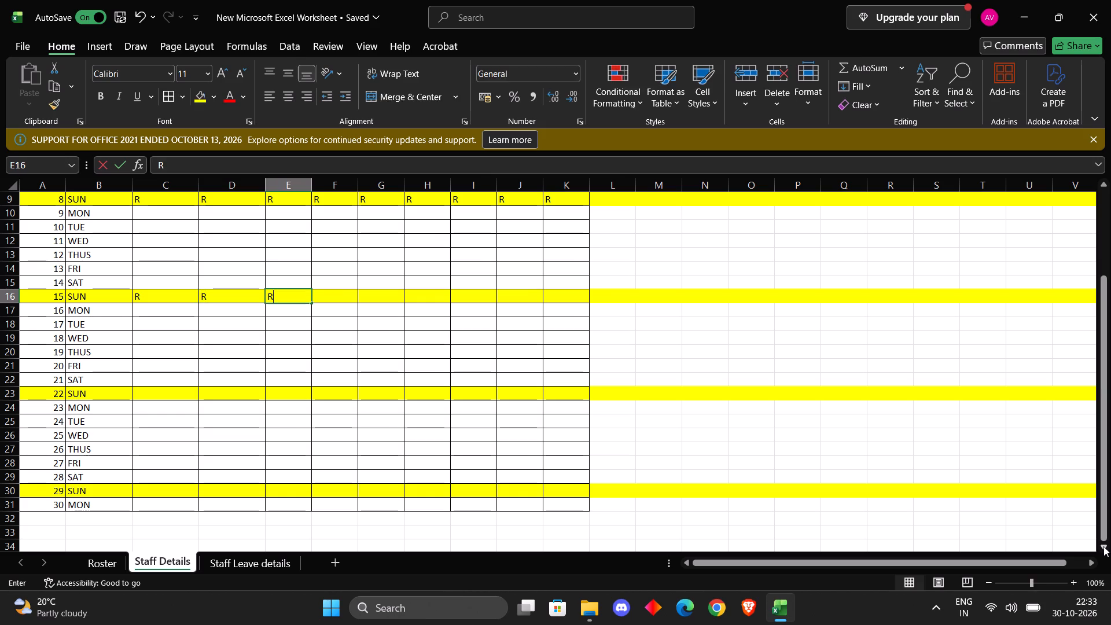
{"action": "key", "text": "Right"}
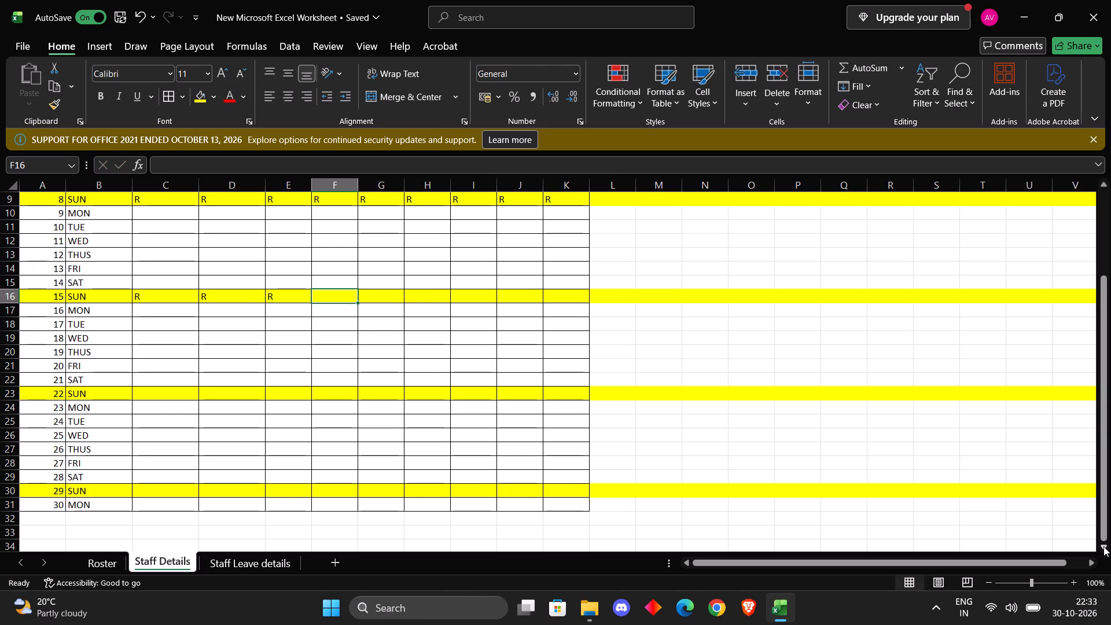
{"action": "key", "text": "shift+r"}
{"action": "key", "text": "Right"}
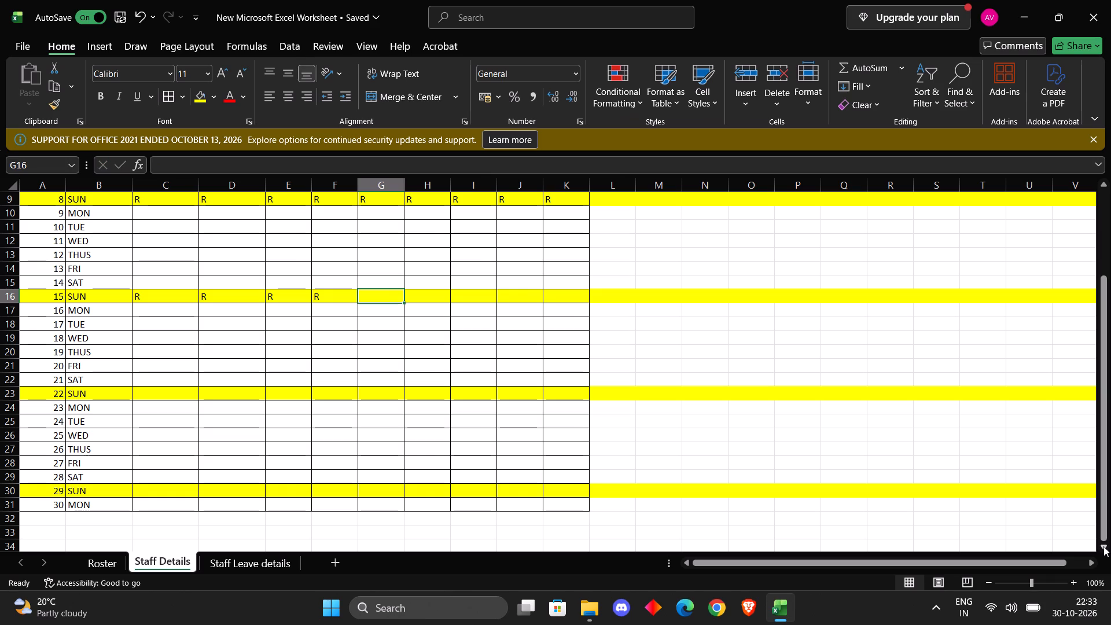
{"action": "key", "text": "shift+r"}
{"action": "key", "text": "Right"}
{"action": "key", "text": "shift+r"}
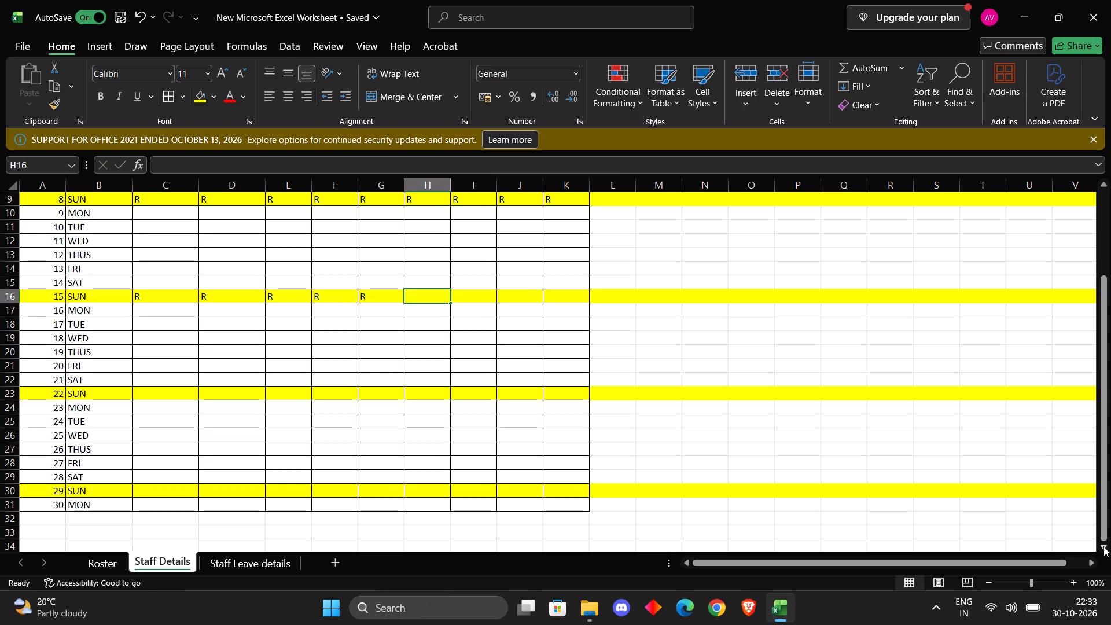
{"action": "key", "text": "Right"}
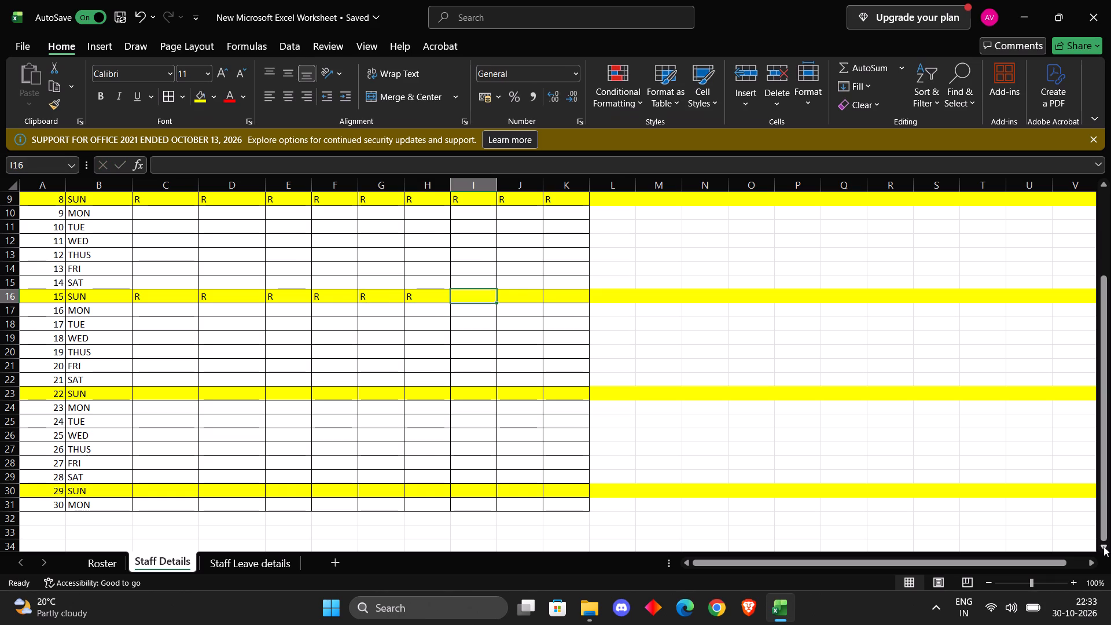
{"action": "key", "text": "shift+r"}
{"action": "key", "text": "Right"}
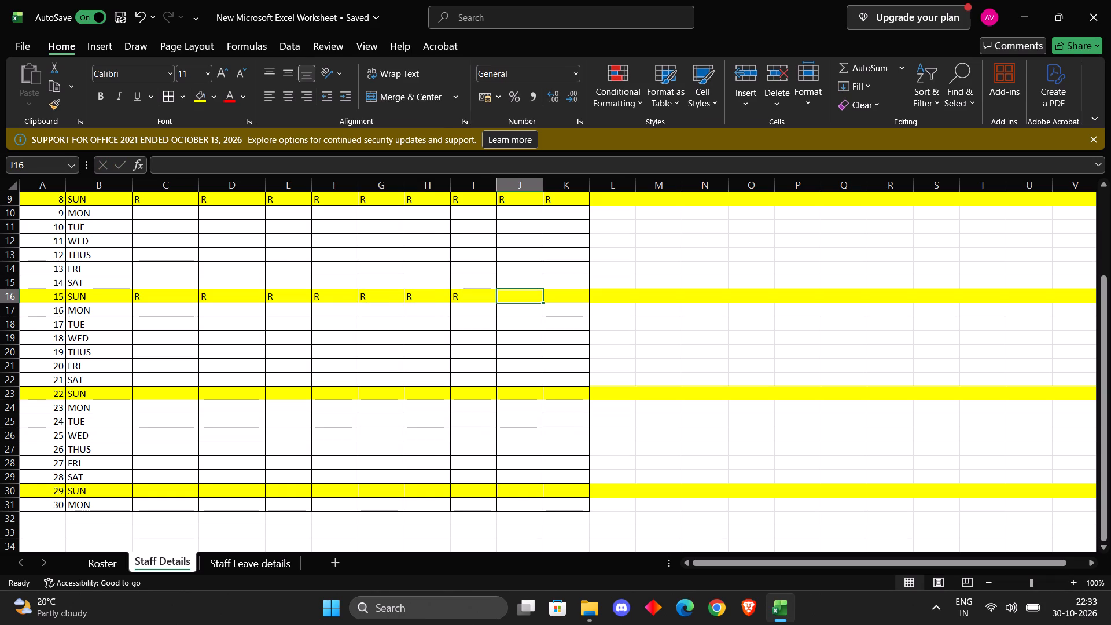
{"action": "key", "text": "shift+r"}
{"action": "key", "text": "Right"}
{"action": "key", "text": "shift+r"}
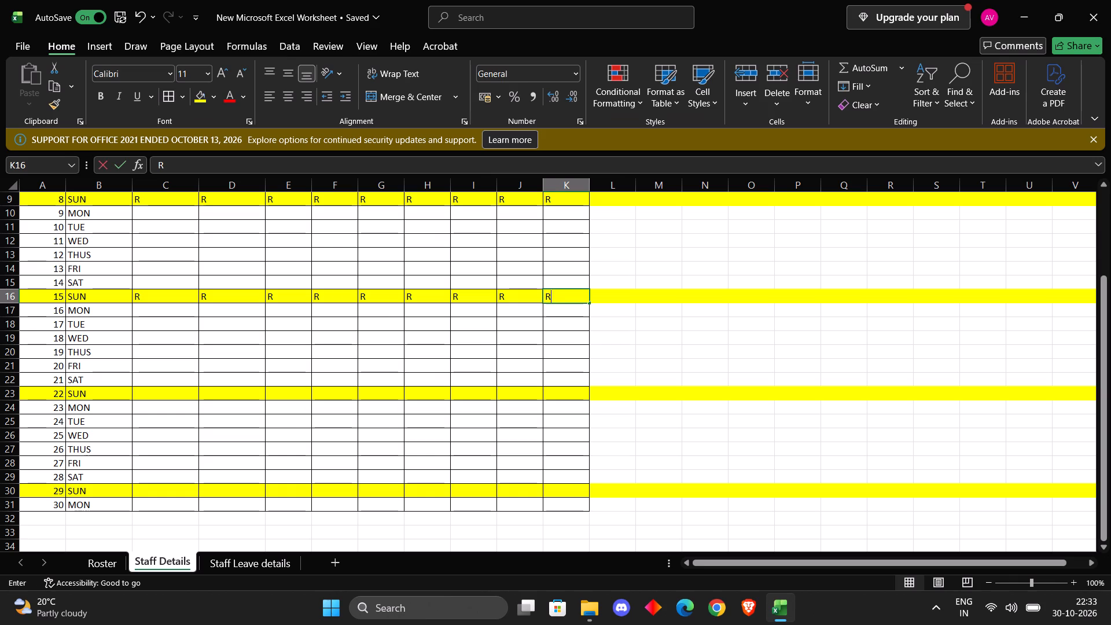
Enter a capital R for every staff member on Sunday the 22nd, in cells C23 to K23.
{"action": "left_click", "coordinate": [171, 392]}
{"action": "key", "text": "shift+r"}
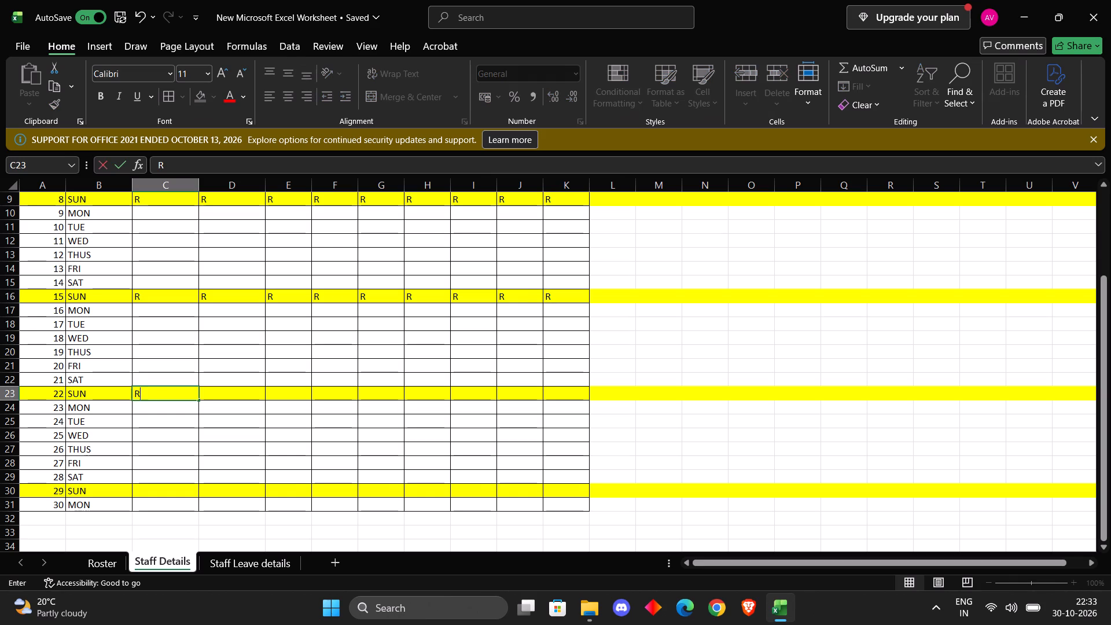
{"action": "key", "text": "Right"}
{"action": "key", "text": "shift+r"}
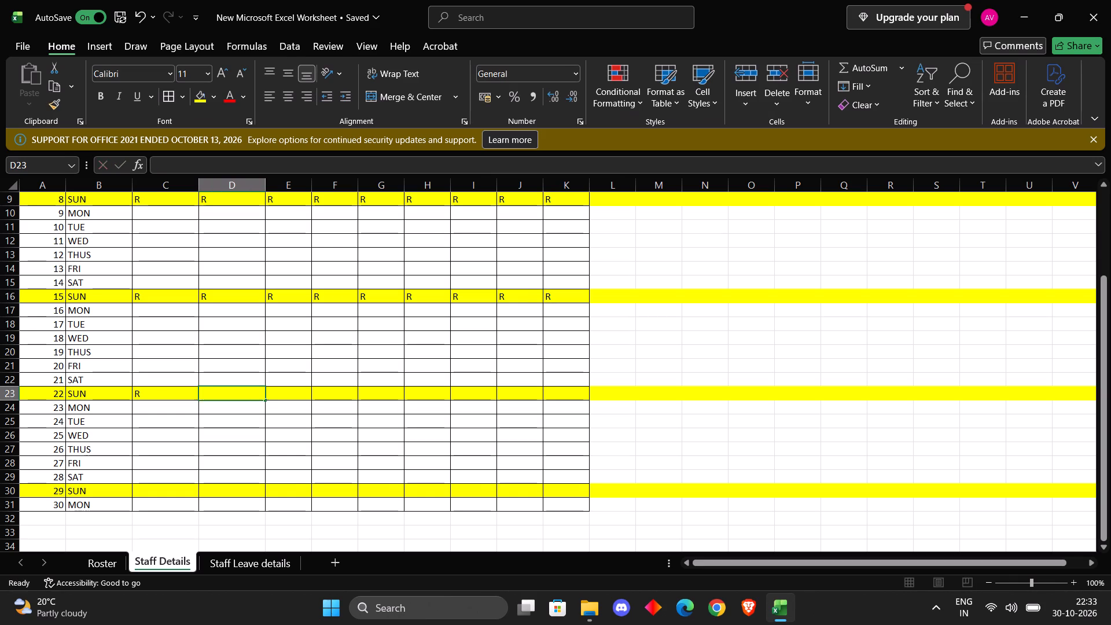
{"action": "key", "text": "Right"}
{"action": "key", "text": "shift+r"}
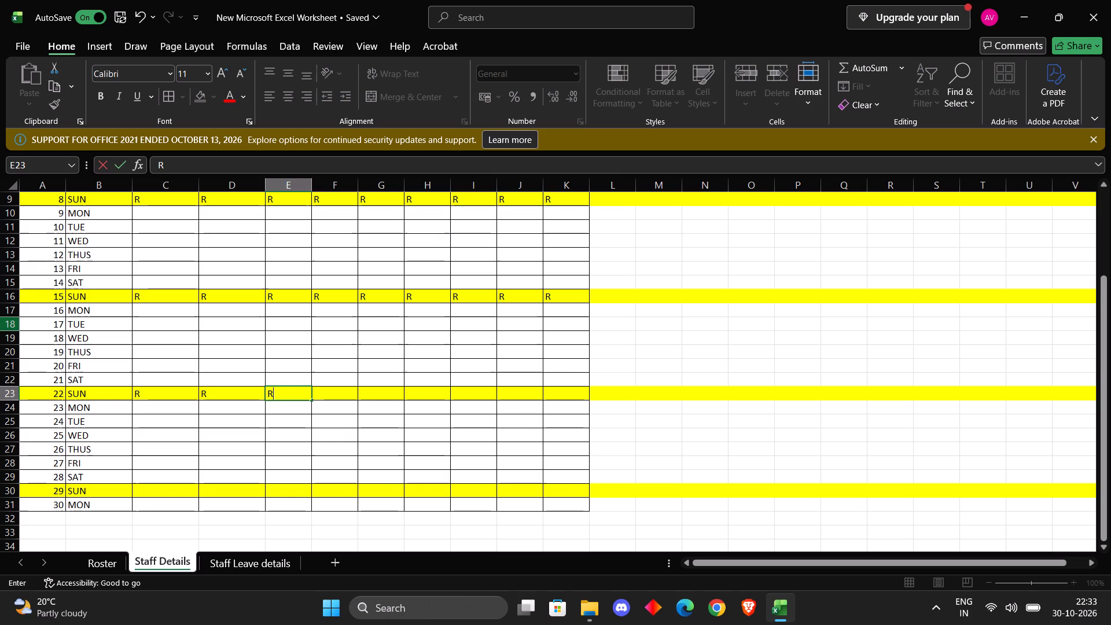
{"action": "key", "text": "Right"}
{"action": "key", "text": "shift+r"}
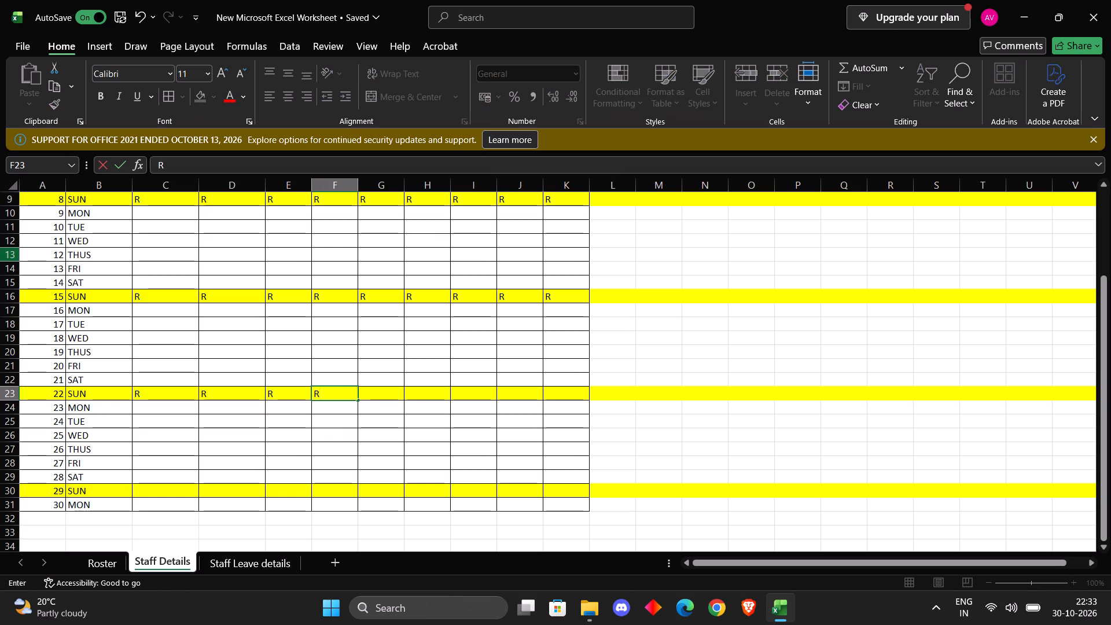
{"action": "key", "text": "Right"}
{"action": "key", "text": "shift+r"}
{"action": "key", "text": "Right"}
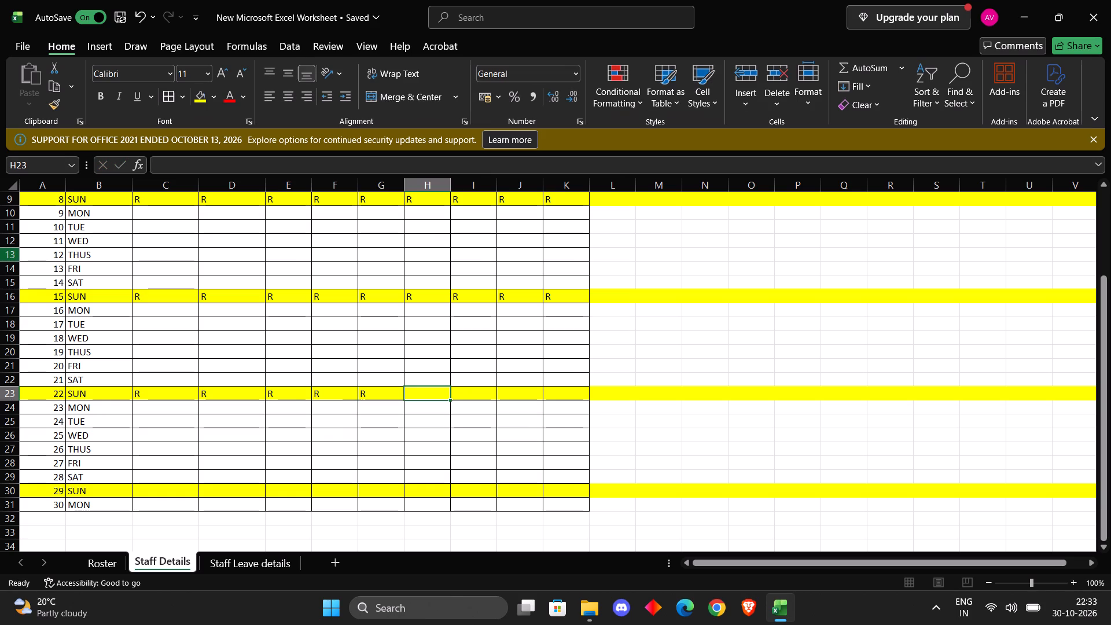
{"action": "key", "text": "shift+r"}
{"action": "key", "text": "Right"}
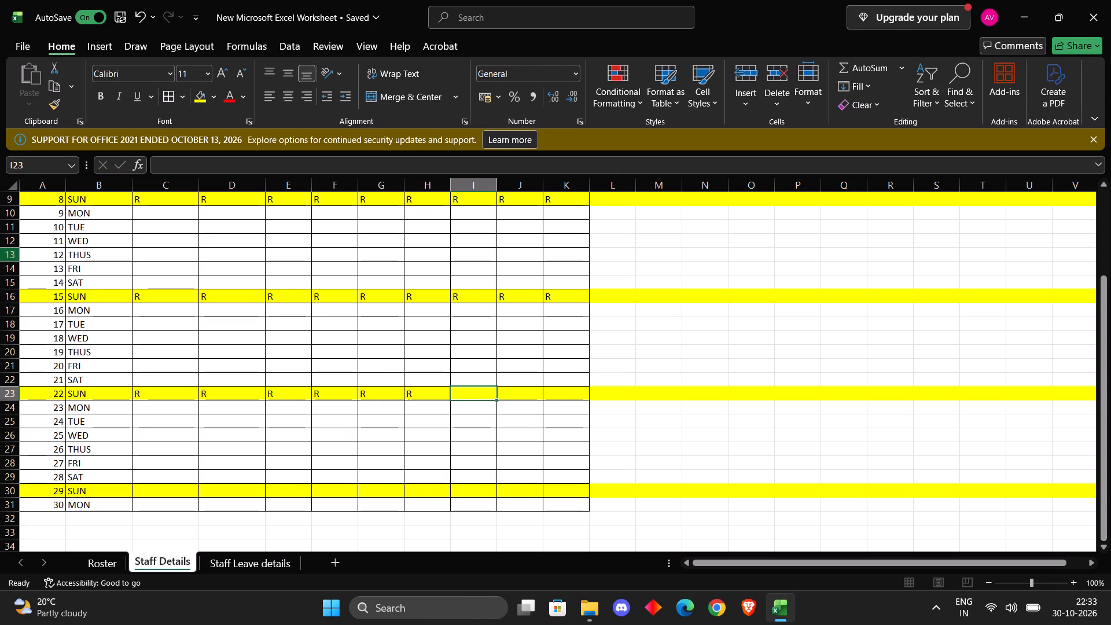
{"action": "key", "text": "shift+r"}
{"action": "key", "text": "Right"}
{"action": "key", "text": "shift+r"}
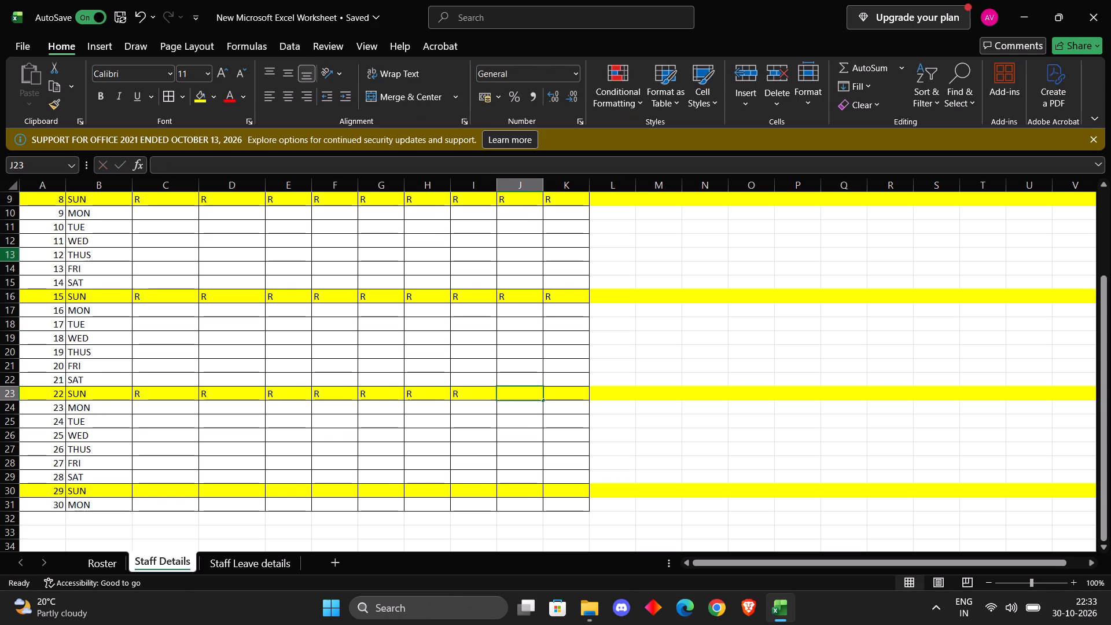
{"action": "key", "text": "Right"}
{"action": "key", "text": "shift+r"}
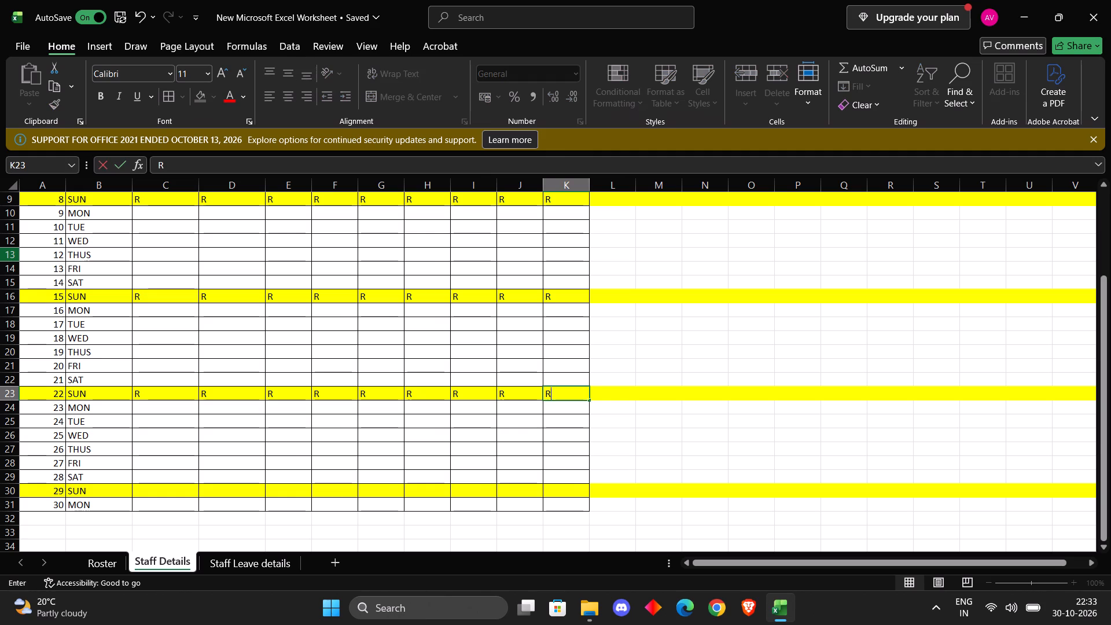
Enter a capital R for every staff member on Sunday the 29th, in cells C30 to K30.
{"action": "left_click", "coordinate": [175, 490]}
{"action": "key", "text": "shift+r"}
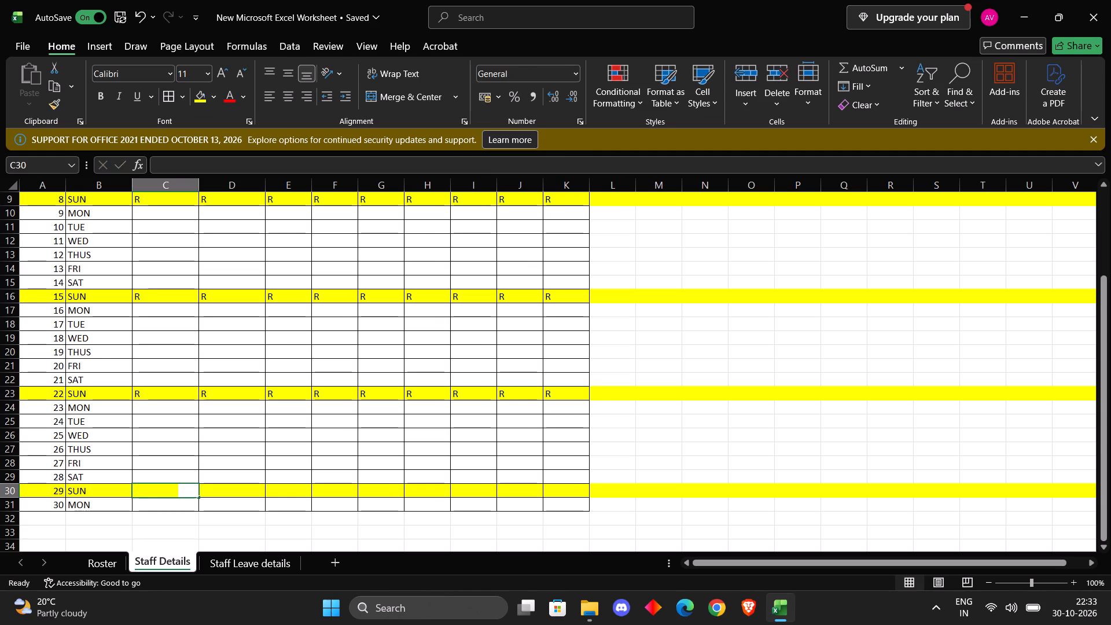
{"action": "key", "text": "Right"}
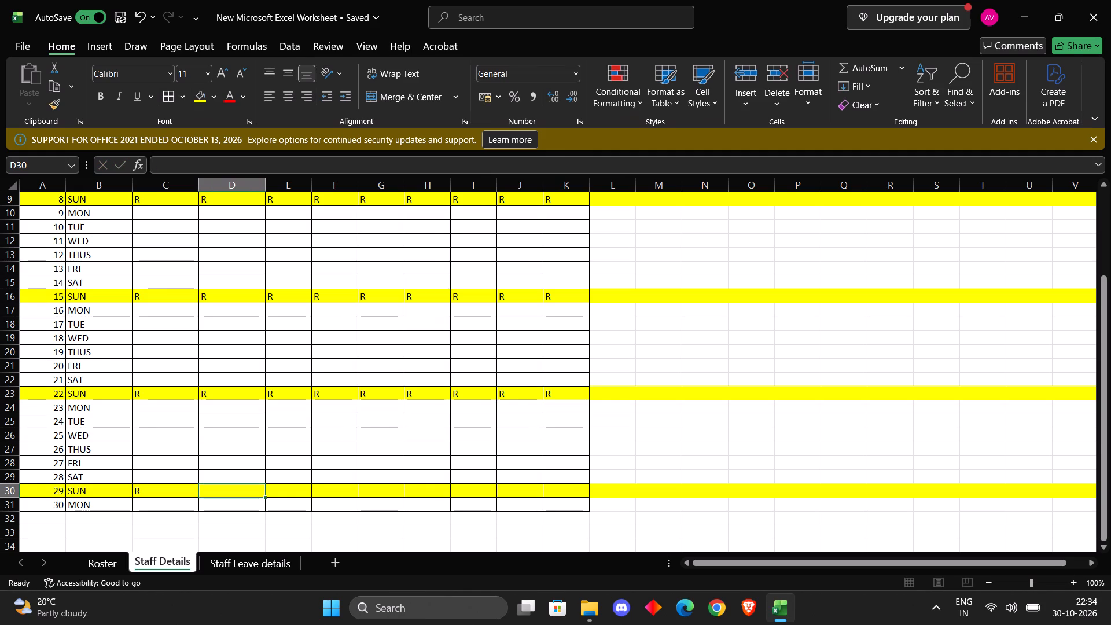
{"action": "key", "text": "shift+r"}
{"action": "key", "text": "Right"}
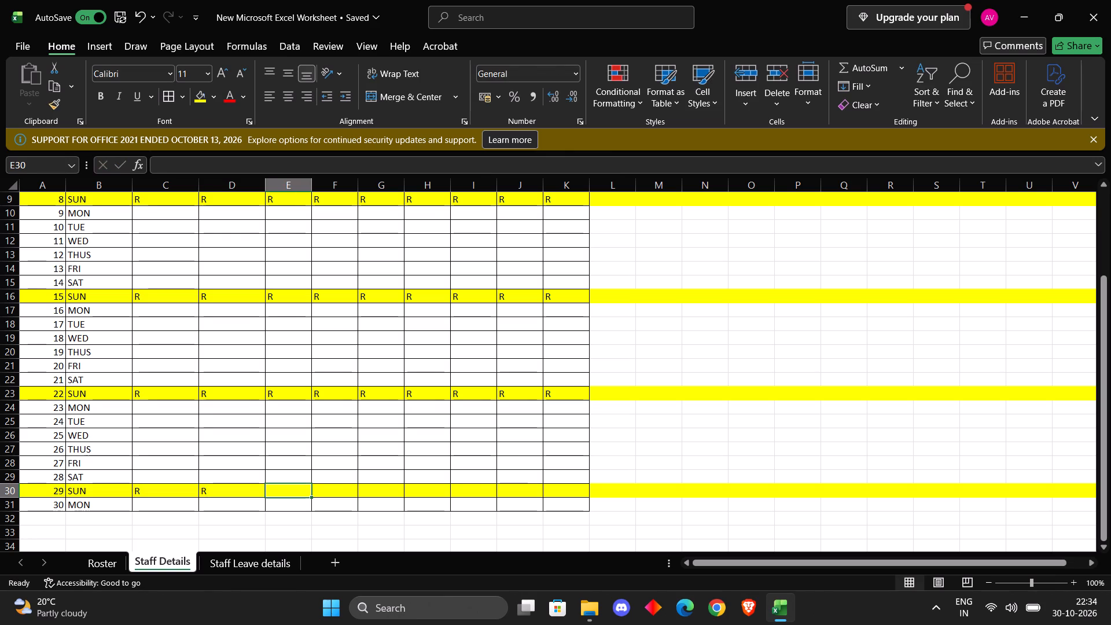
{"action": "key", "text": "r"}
{"action": "key", "text": "BackSpace"}
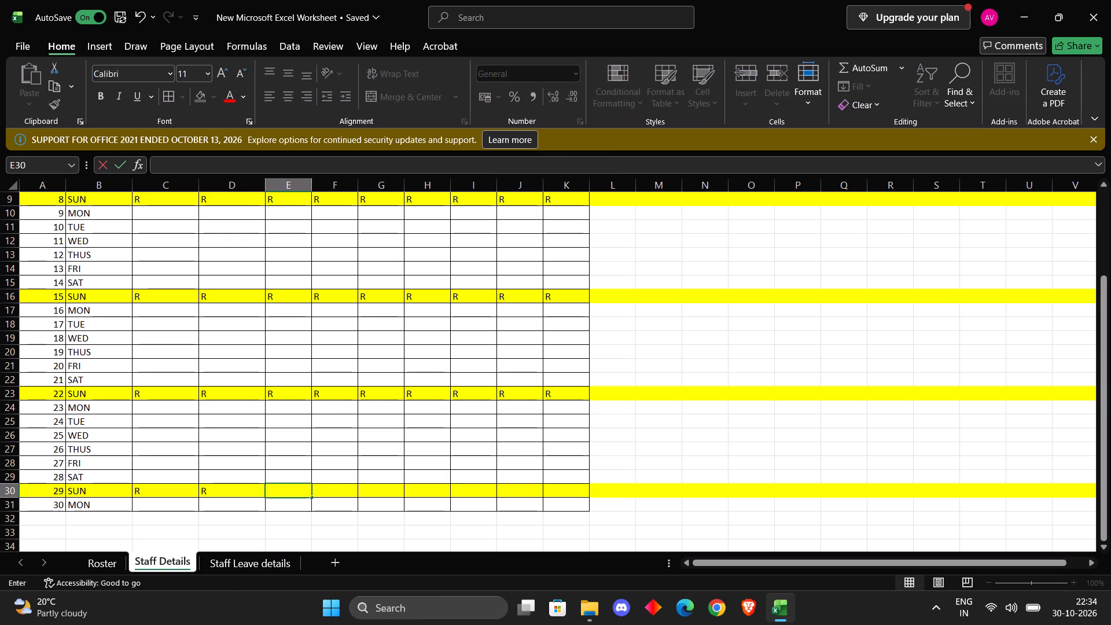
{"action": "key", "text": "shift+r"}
{"action": "key", "text": "Right"}
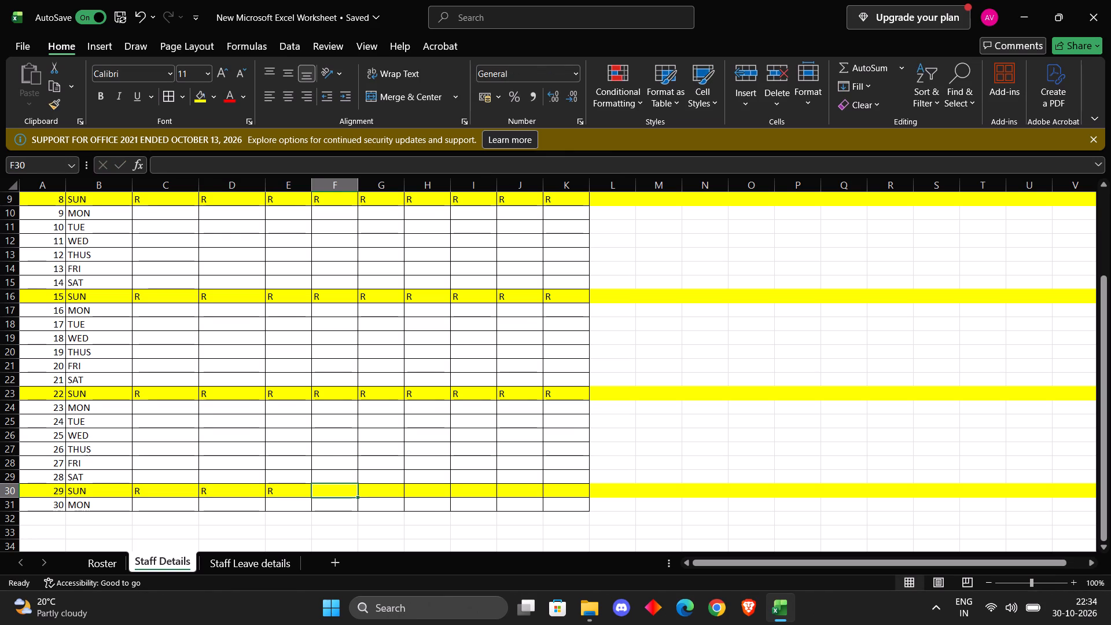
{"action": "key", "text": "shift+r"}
{"action": "key", "text": "Right"}
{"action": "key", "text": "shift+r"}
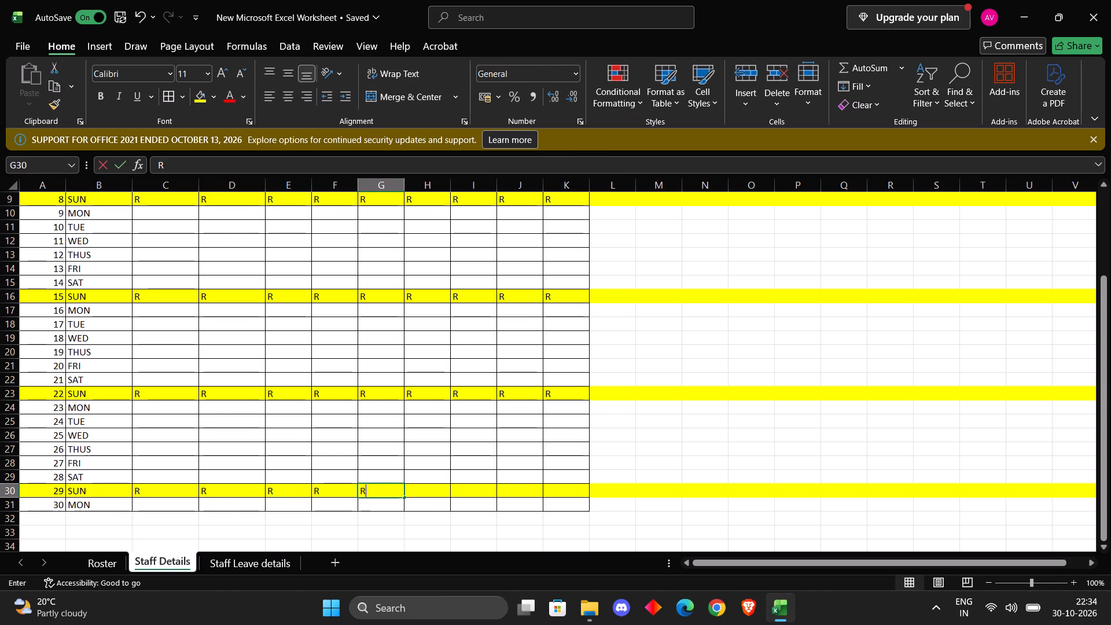
{"action": "key", "text": "Right"}
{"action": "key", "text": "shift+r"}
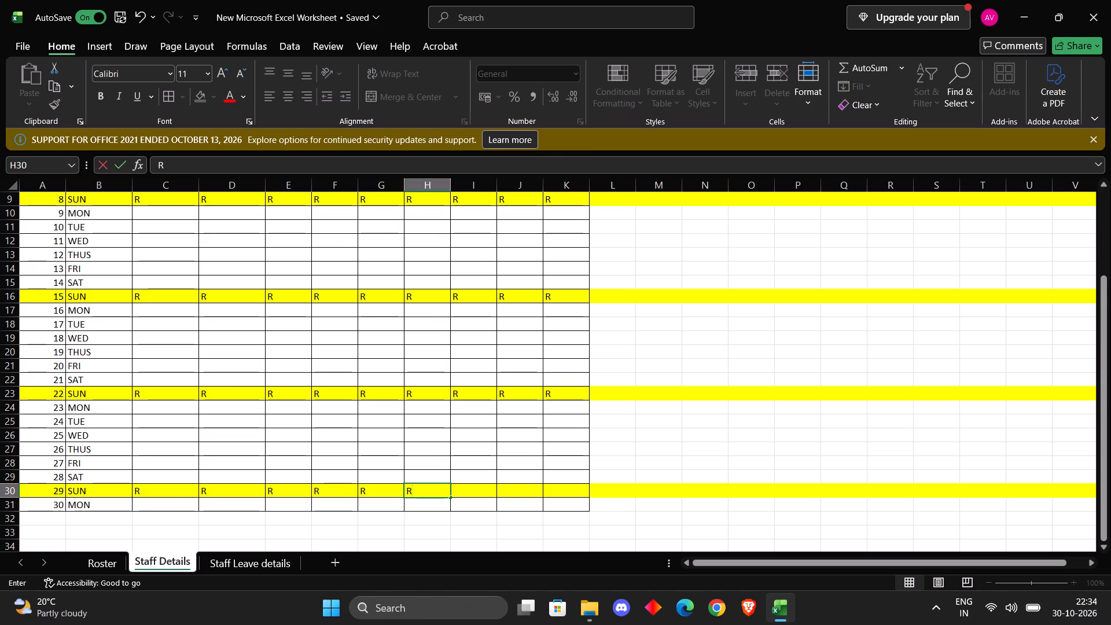
{"action": "key", "text": "Right"}
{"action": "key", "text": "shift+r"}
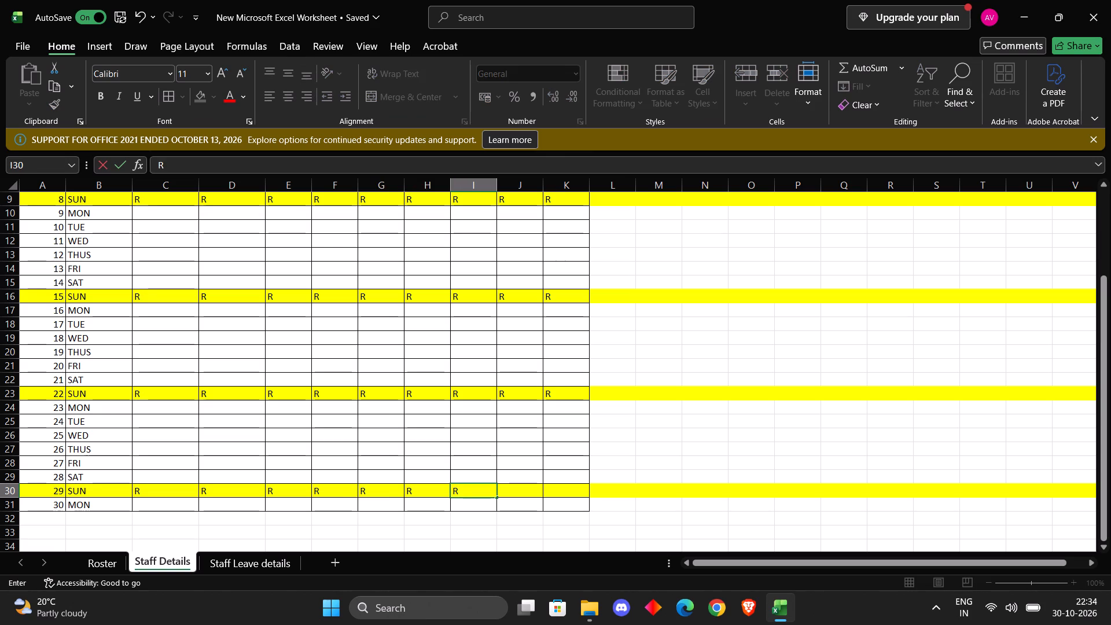
{"action": "key", "text": "Right"}
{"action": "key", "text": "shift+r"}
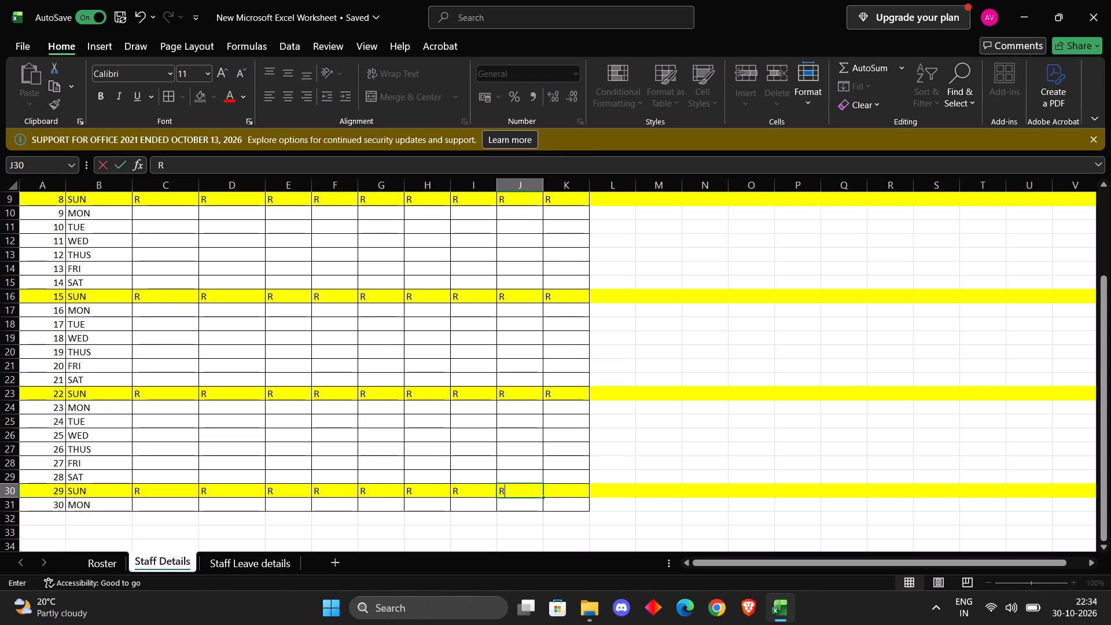
{"action": "key", "text": "Right"}
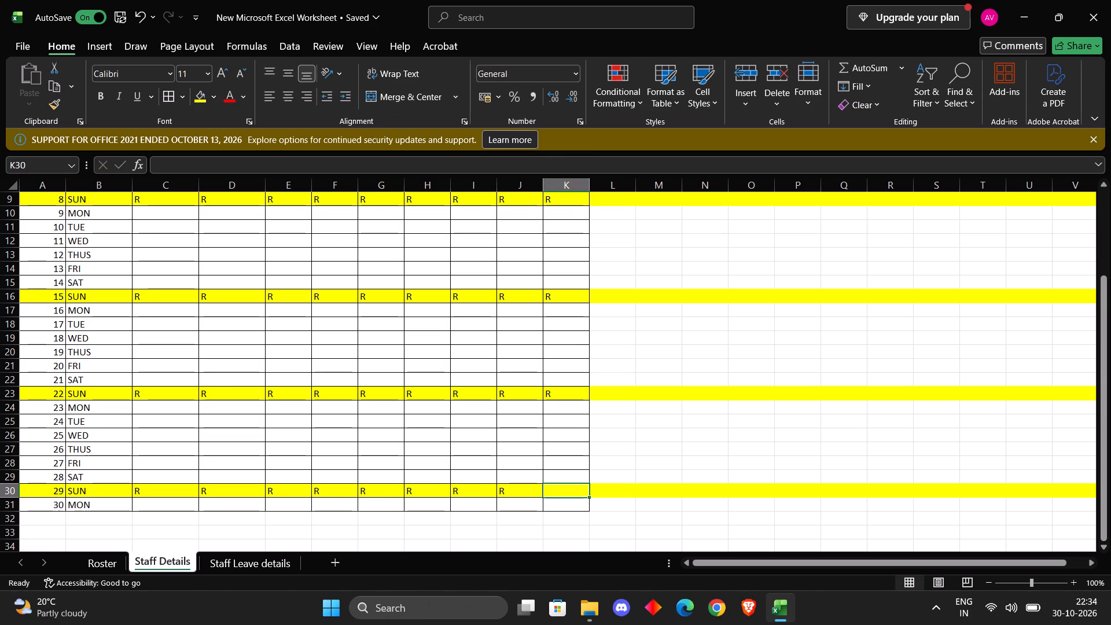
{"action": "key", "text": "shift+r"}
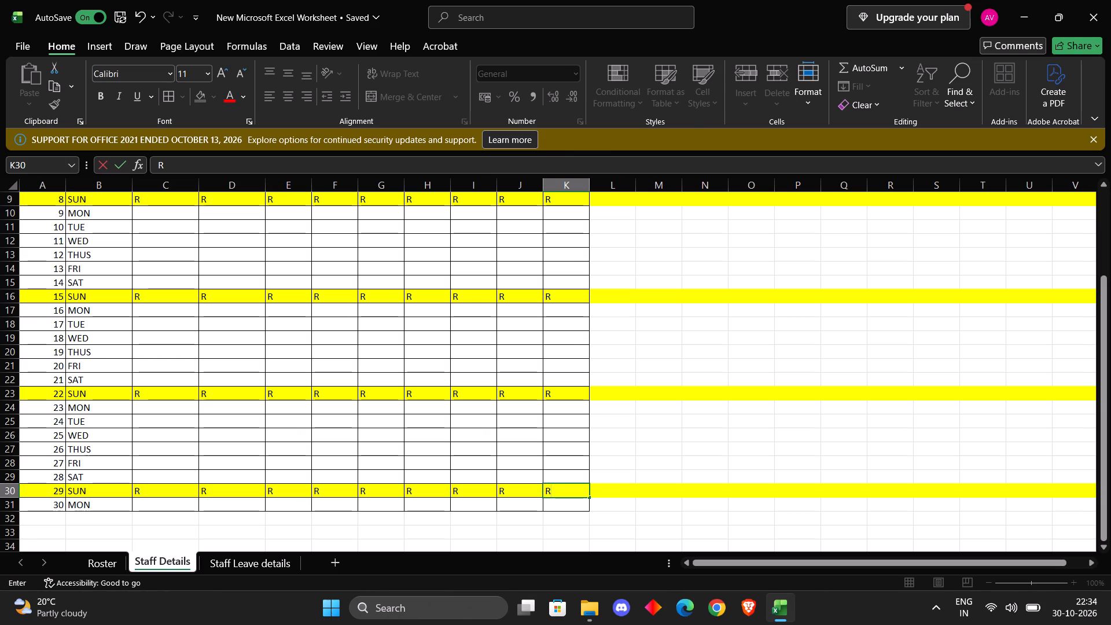
Return to the staff-name header row at the start of the roster table.
{"action": "triple_click", "coordinate": [1106, 186]}
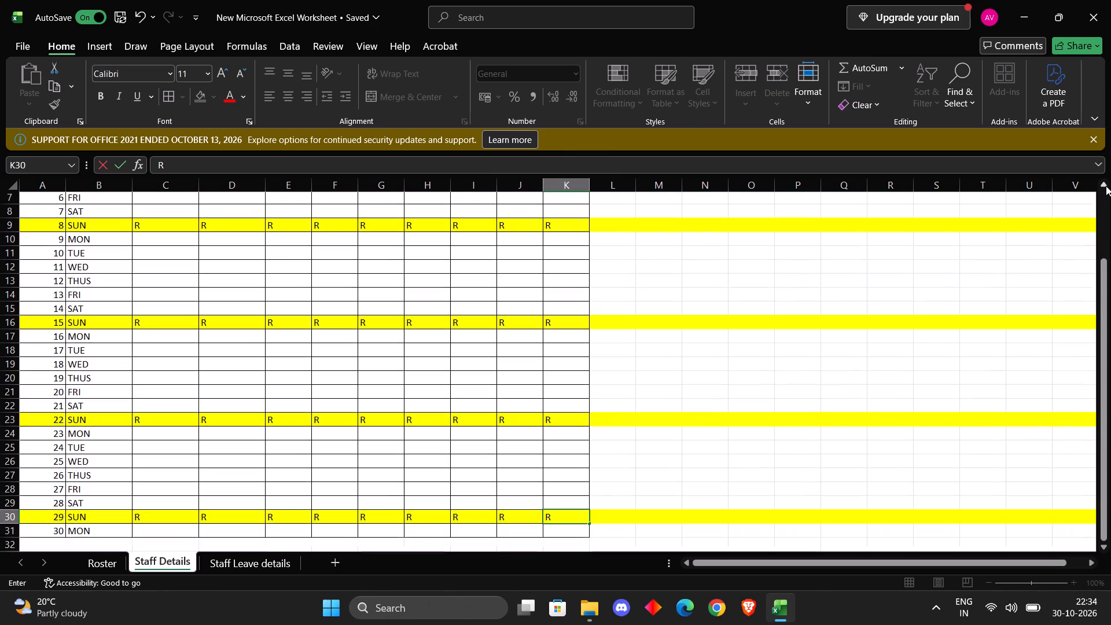
{"action": "triple_click", "coordinate": [1106, 186]}
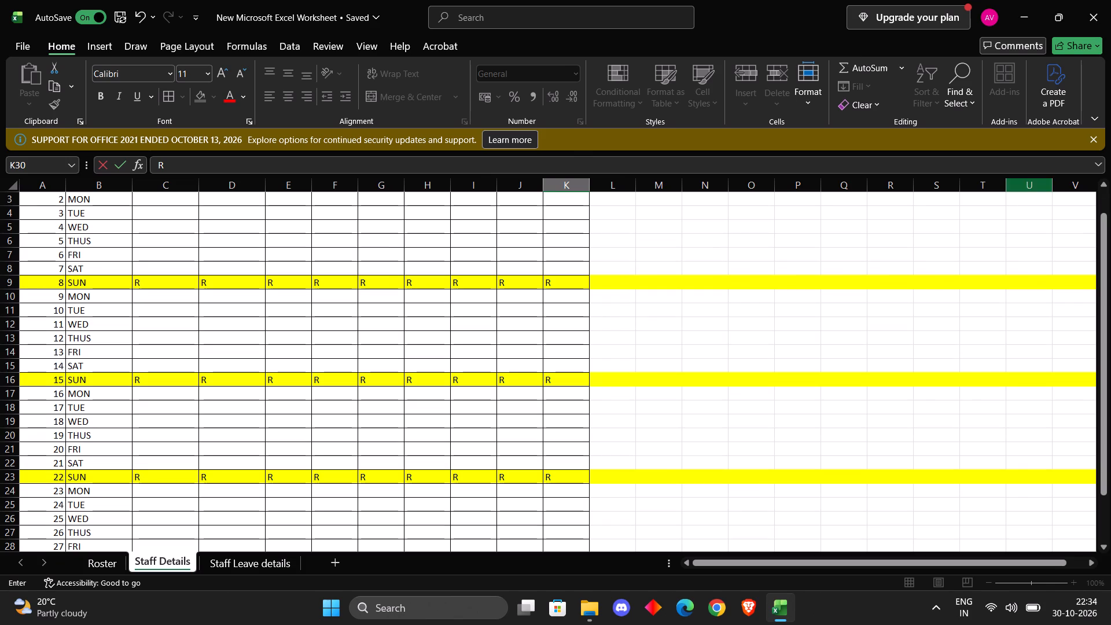
{"action": "triple_click", "coordinate": [1104, 183]}
{"action": "triple_click", "coordinate": [1104, 183]}
{"action": "left_click", "coordinate": [1104, 183]}
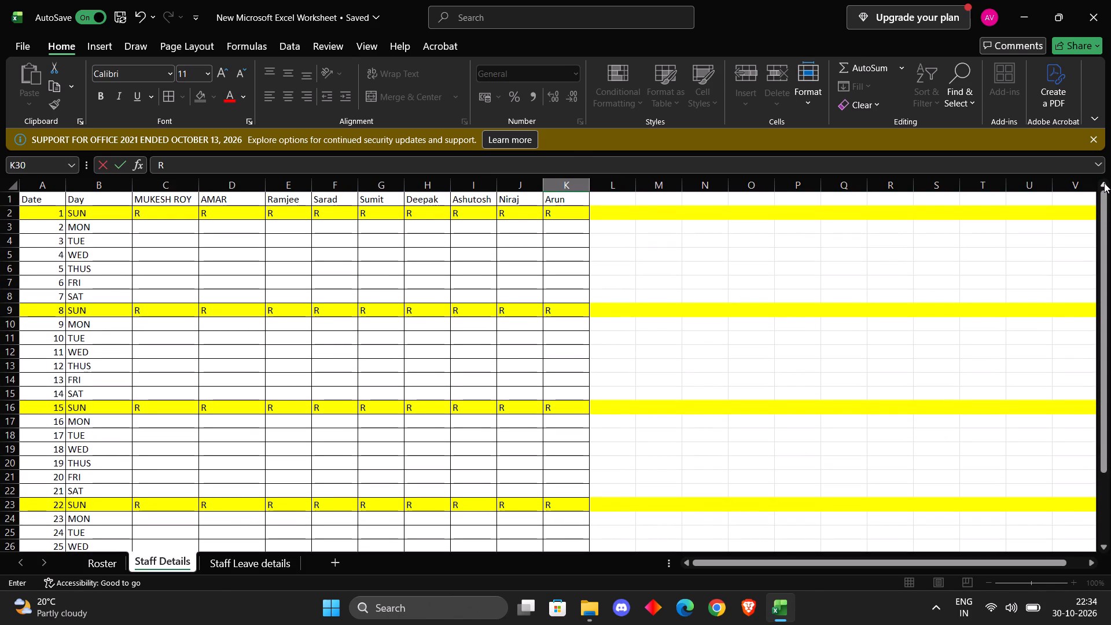
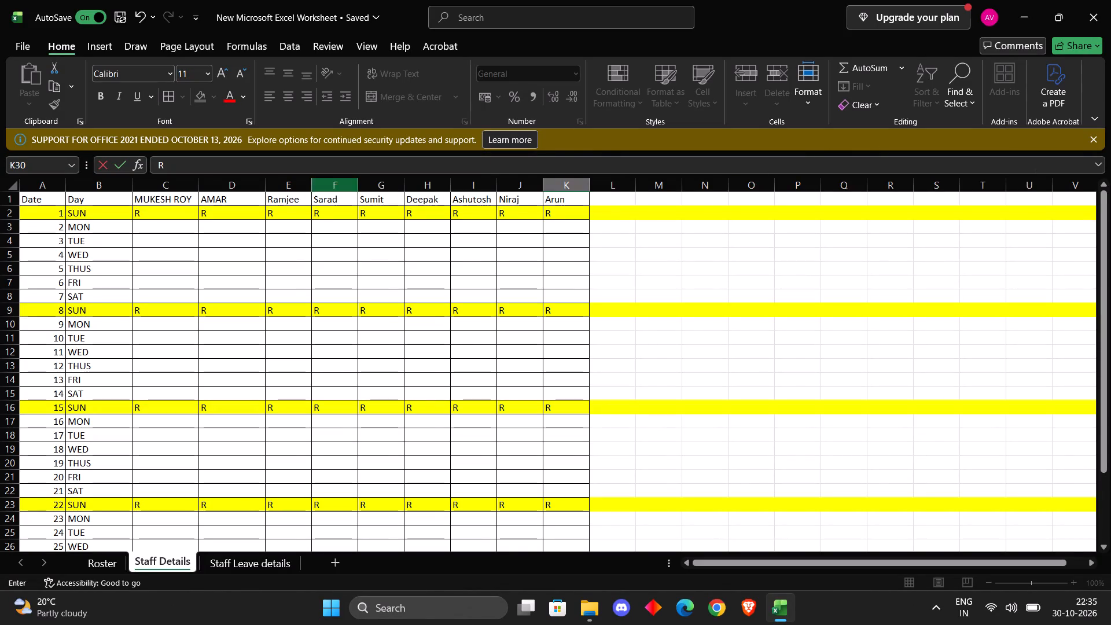
Correct the spelling of the staff name in header cell F1 to Sharad.
{"action": "double_click", "coordinate": [318, 197]}
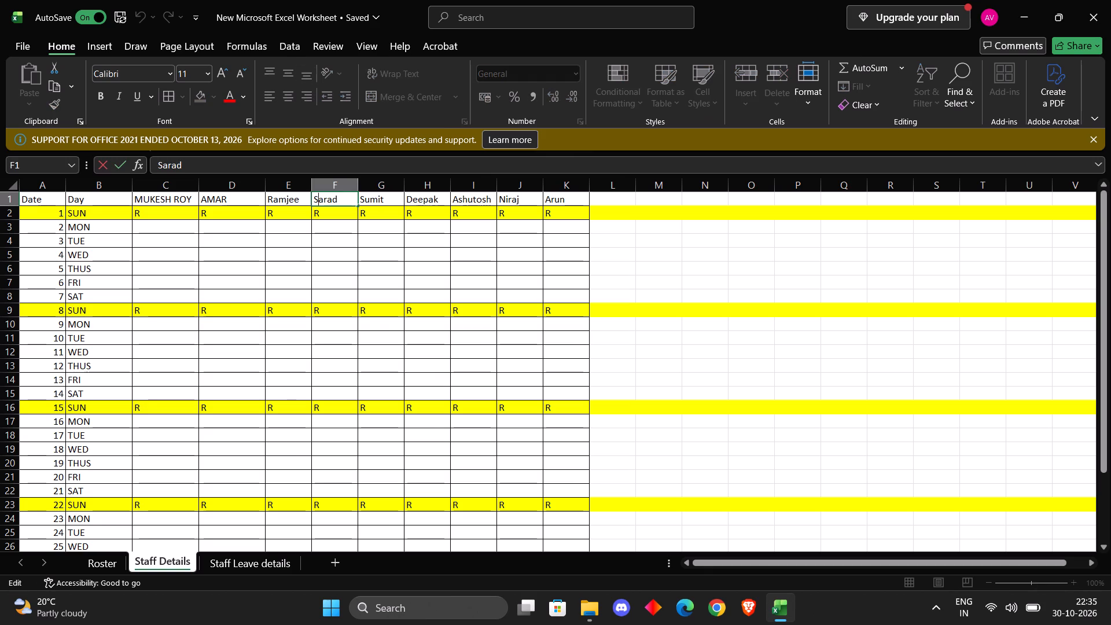
{"action": "type", "text": "ha"}
{"action": "key", "text": "BackSpace"}
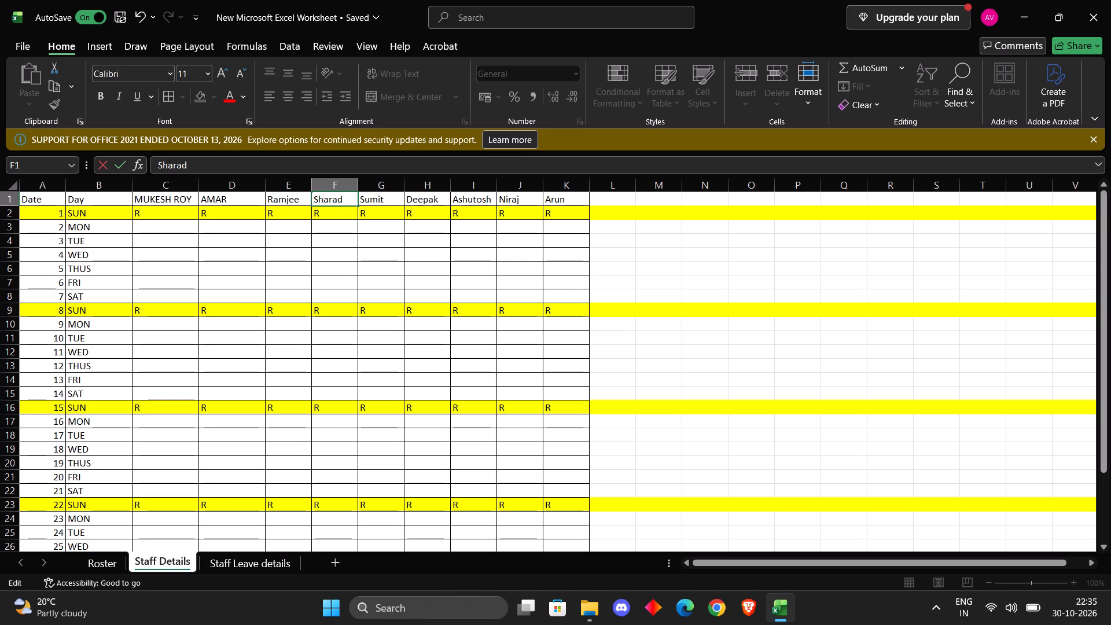
Add a spaced courtesy suffix to the header names in D1 and E1, making them AMAR ji and Ramjee Ji.
{"action": "left_click", "coordinate": [233, 198]}
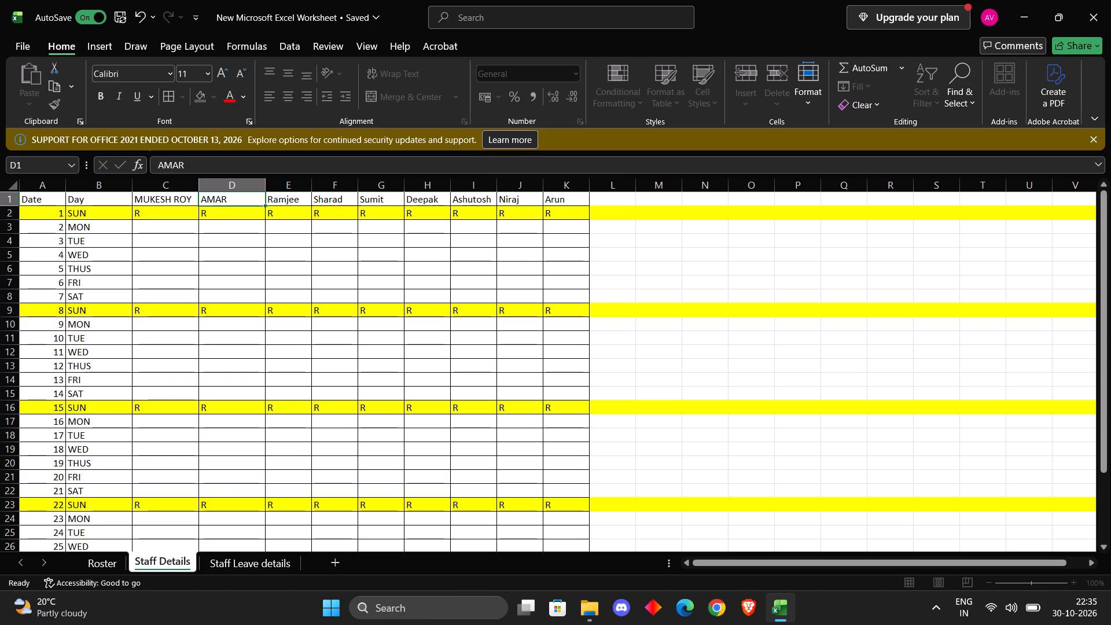
{"action": "double_click", "coordinate": [233, 198]}
{"action": "key", "text": "space"}
{"action": "type", "text": "g"}
{"action": "key", "text": "BackSpace"}
{"action": "type", "text": "ji"}
{"action": "key", "text": "Right"}
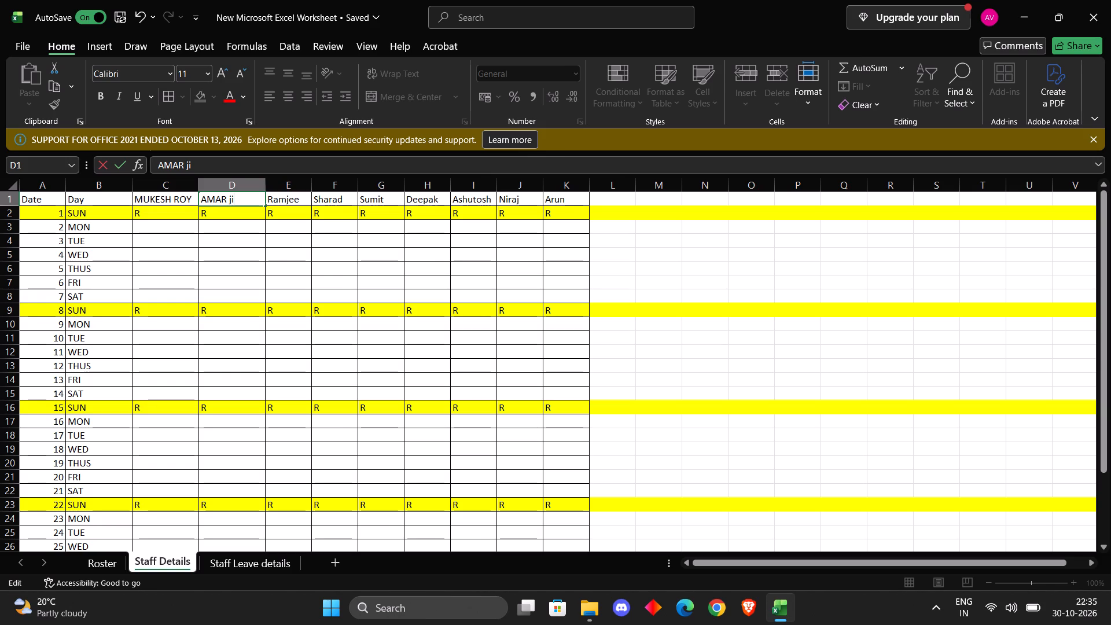
{"action": "double_click", "coordinate": [302, 194]}
{"action": "key", "text": "space"}
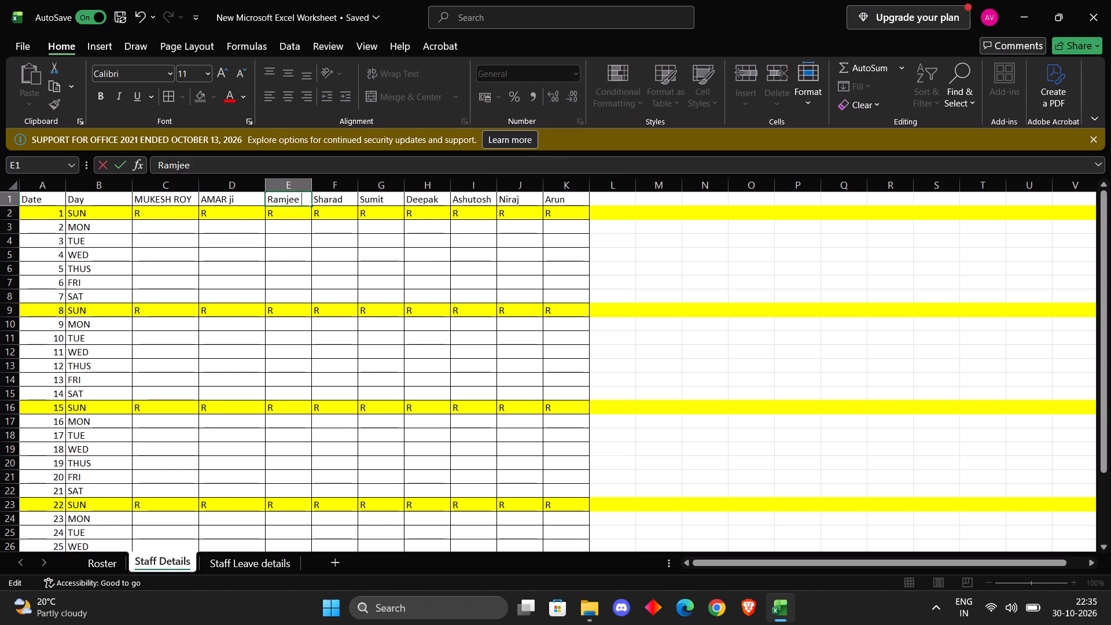
{"action": "type", "text": "Ji"}
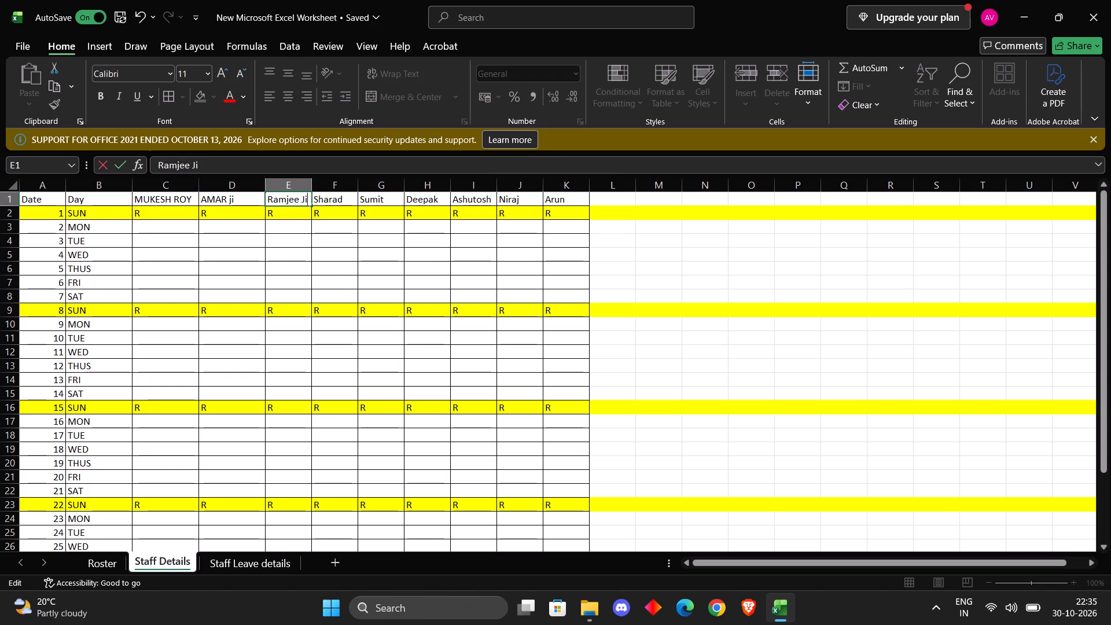
Append a space and Ji to the header names Sharad, Sumit and Deepak in cells F1 to H1.
{"action": "double_click", "coordinate": [352, 199]}
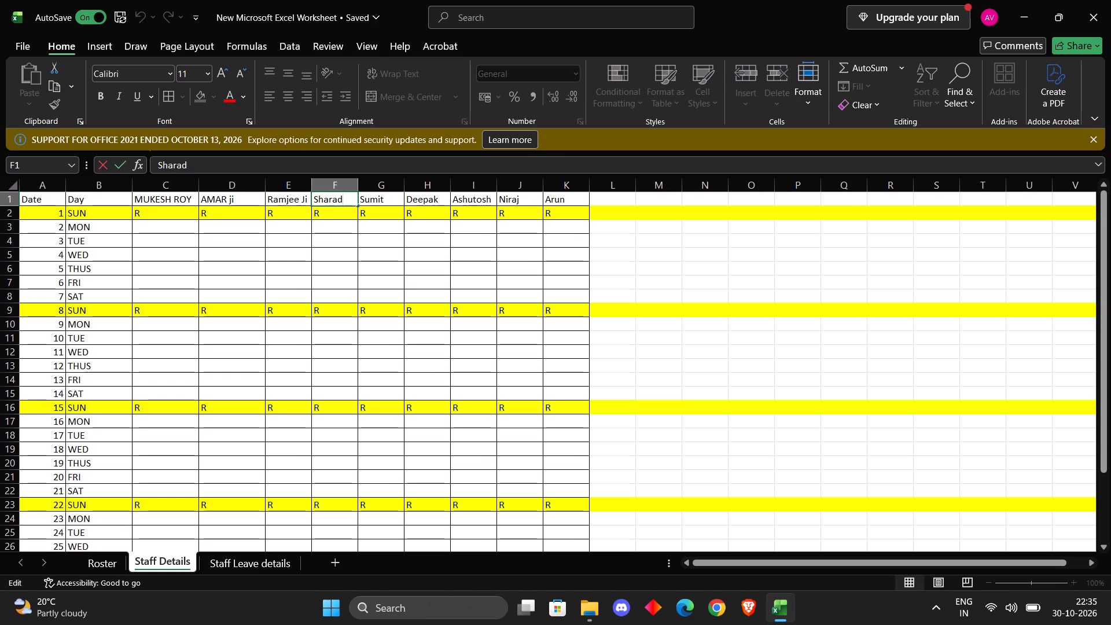
{"action": "key", "text": "space"}
{"action": "type", "text": "Ji"}
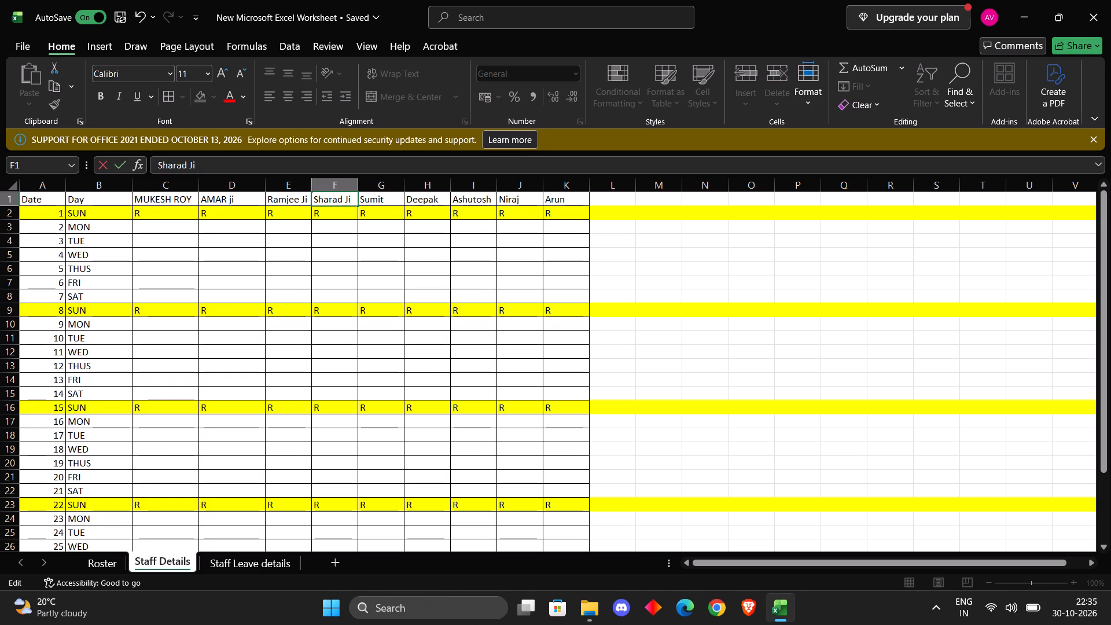
{"action": "double_click", "coordinate": [396, 198]}
{"action": "key", "text": "space"}
{"action": "type", "text": "Ji"}
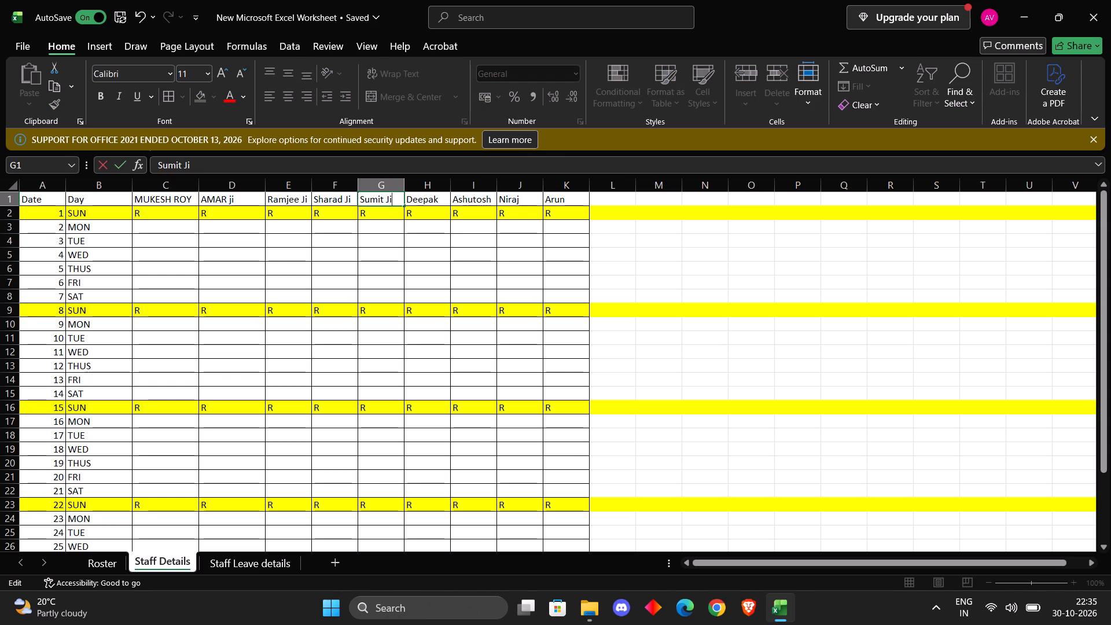
{"action": "double_click", "coordinate": [440, 198]}
{"action": "key", "text": "space"}
{"action": "type", "text": "Ji"}
Append Ji to Ashutosh in cell I1 without a space and widen column I to fit the longer name.
{"action": "double_click", "coordinate": [490, 198]}
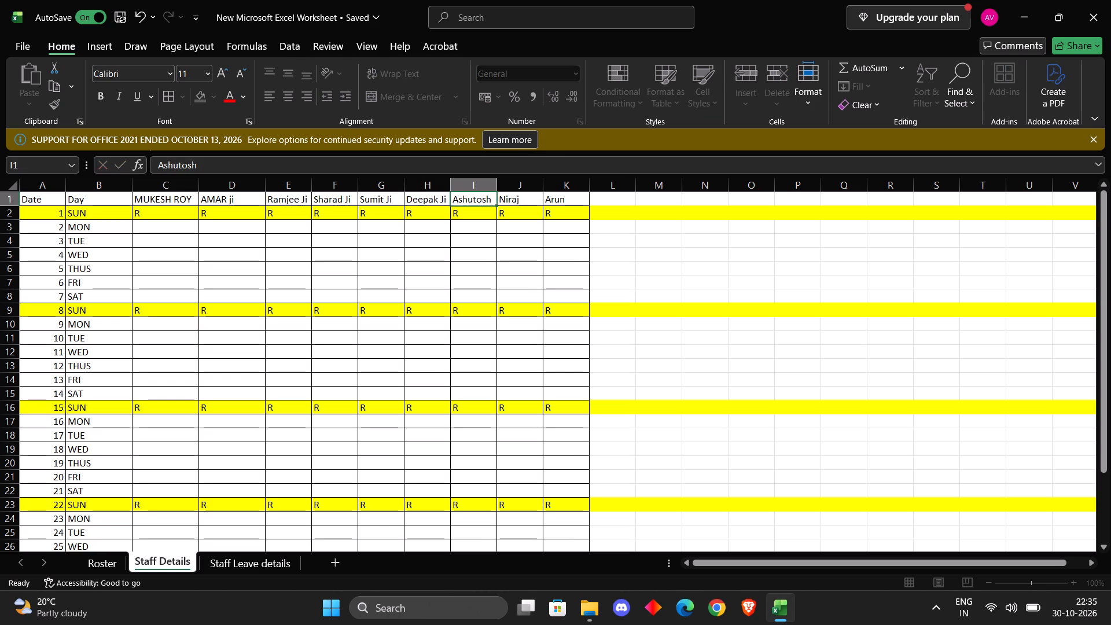
{"action": "type", "text": "Ji"}
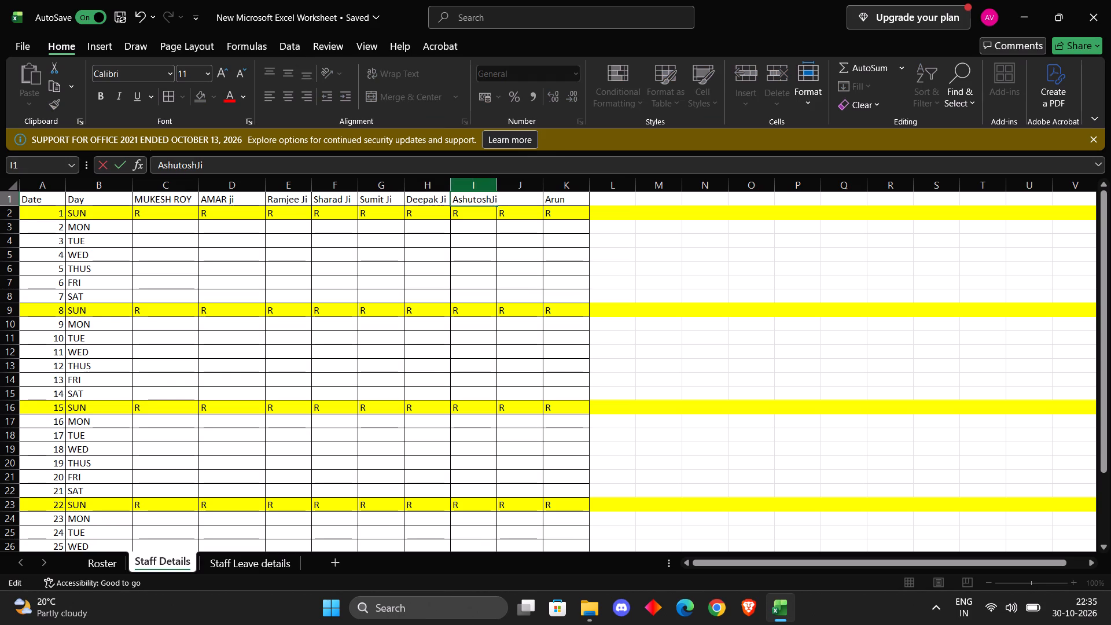
{"action": "double_click", "coordinate": [496, 184]}
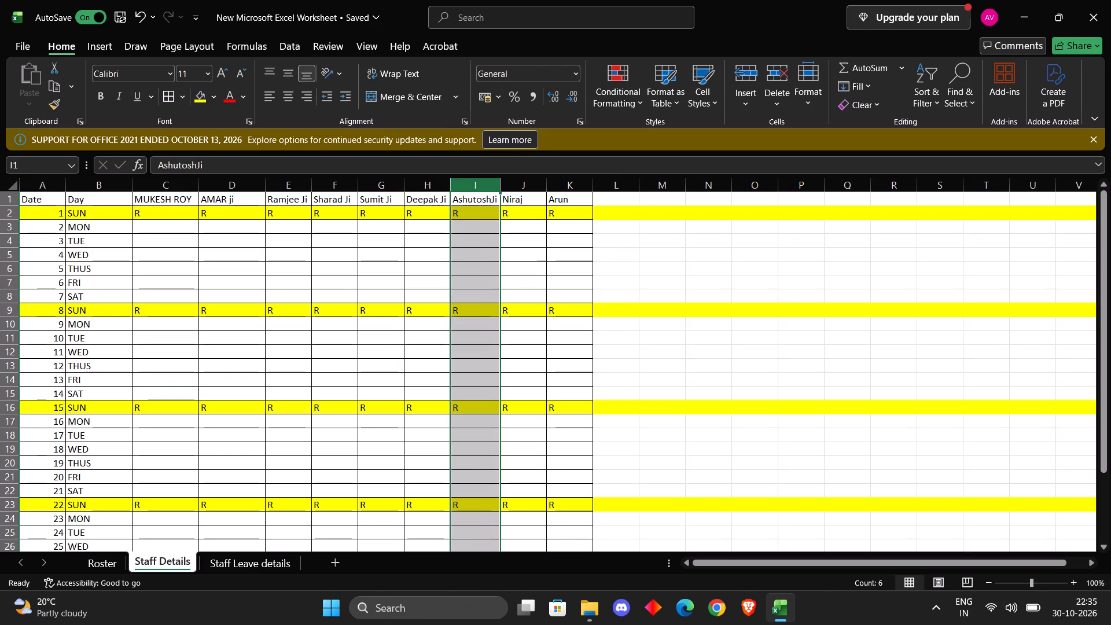
{"action": "left_click_drag", "start_coordinate": [496, 184], "coordinate": [506, 184]}
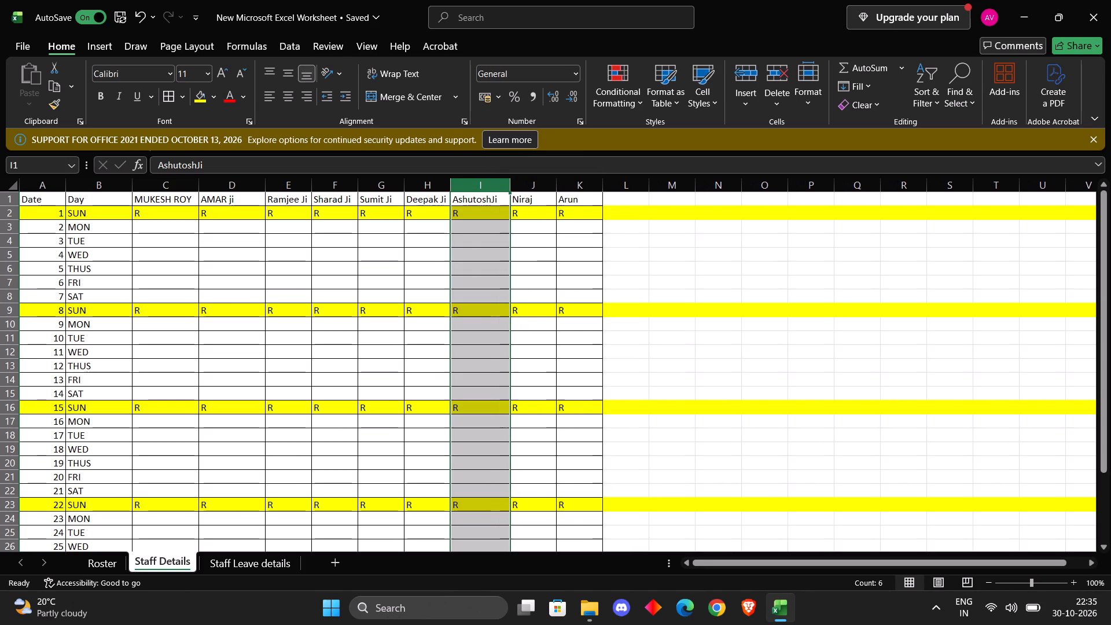
Append a space and lowercase ji to the header name Niraj in cell J1.
{"action": "double_click", "coordinate": [543, 200]}
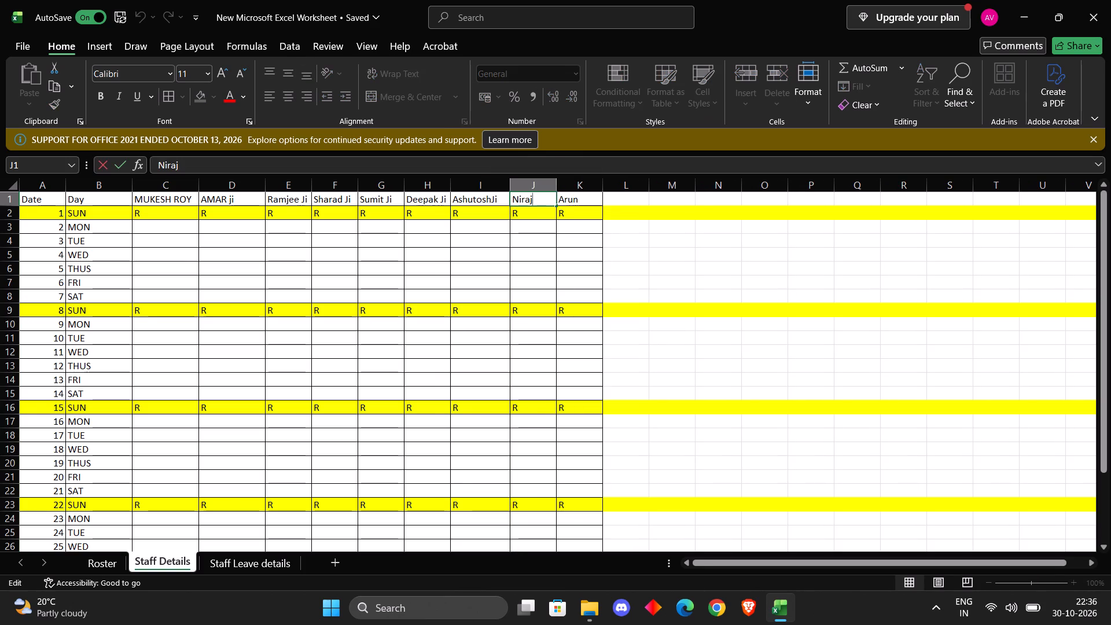
{"action": "key", "text": "space"}
{"action": "type", "text": "ji"}
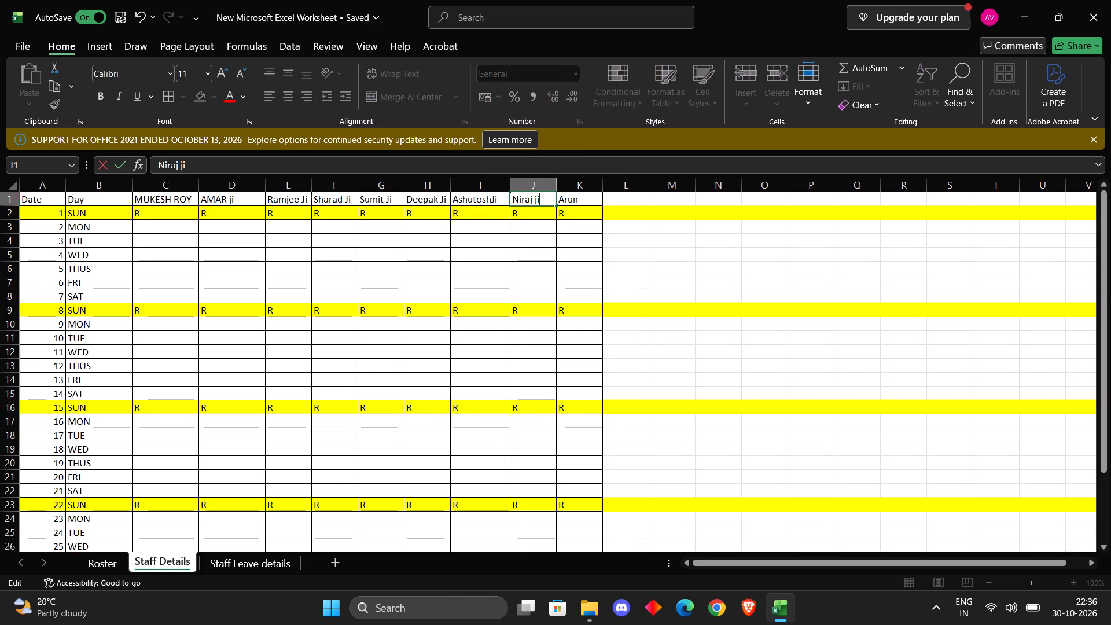
{"action": "left_click", "coordinate": [590, 198]}
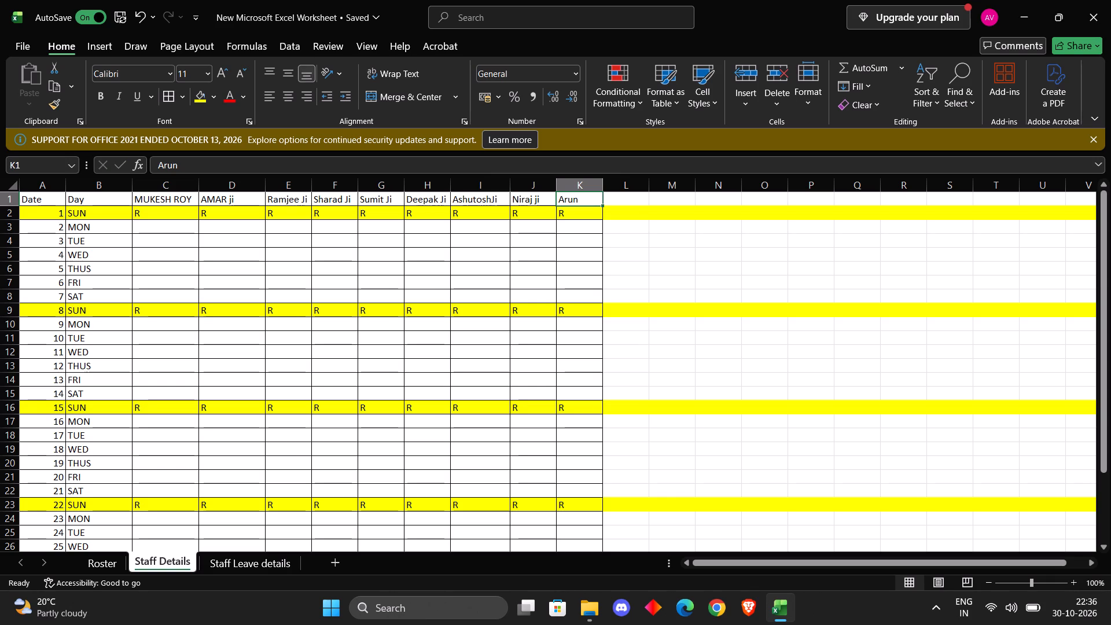
Enter a capital L for Sharad Ji on the 7th, 9th, 10th and 11th, in cells F8, F10, F11 and F12.
{"action": "left_click", "coordinate": [330, 297]}
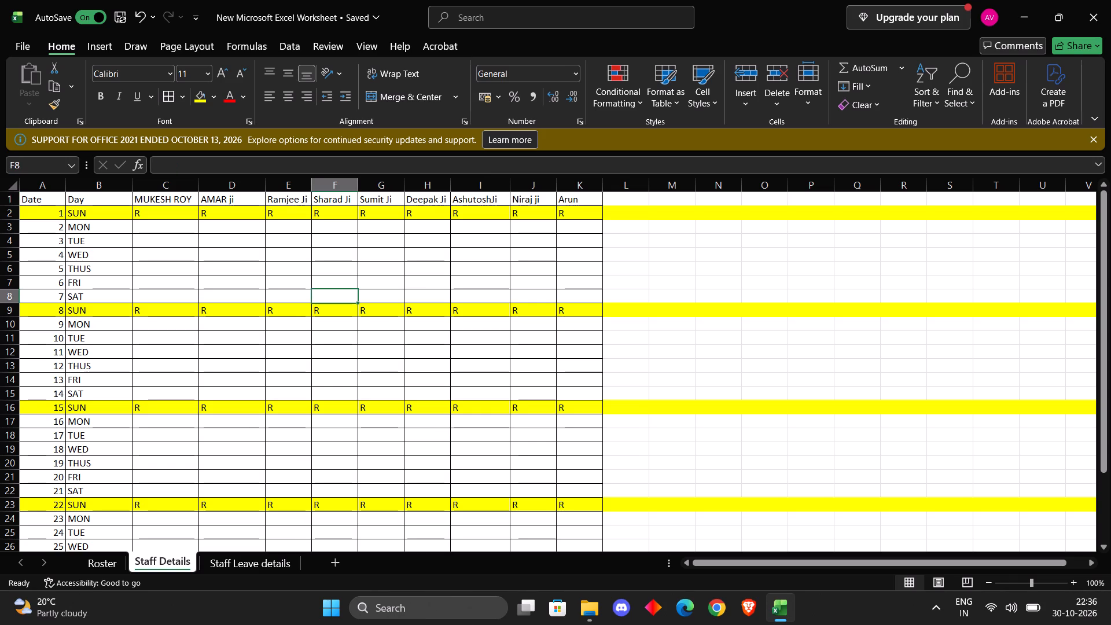
{"action": "key", "text": "shift+l"}
{"action": "left_click", "coordinate": [328, 322]}
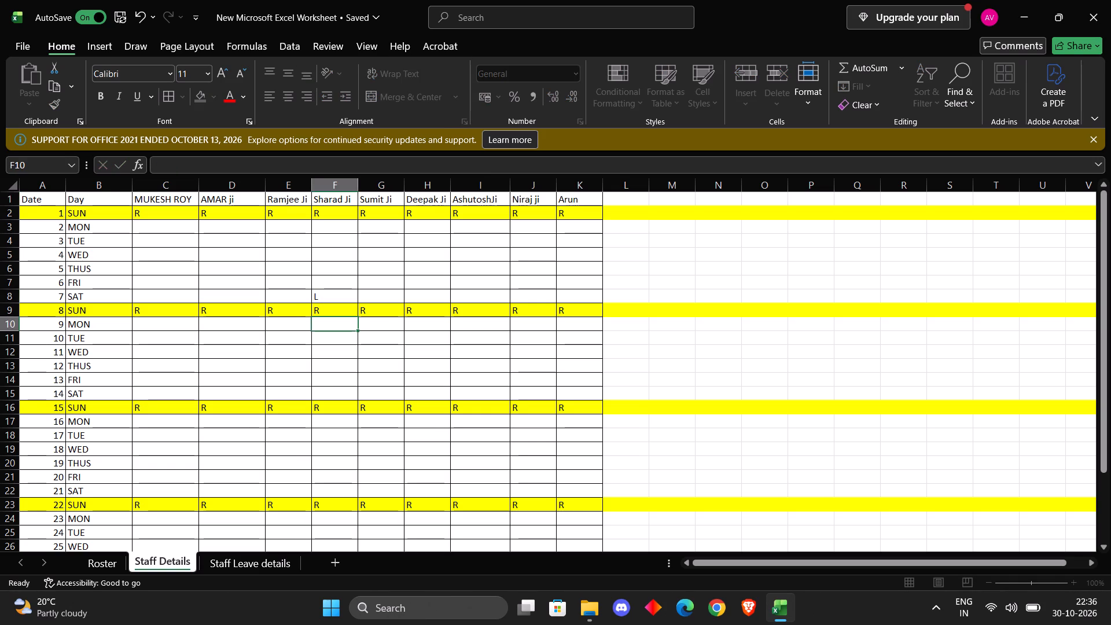
{"action": "key", "text": "shift+l"}
{"action": "left_click", "coordinate": [328, 336]}
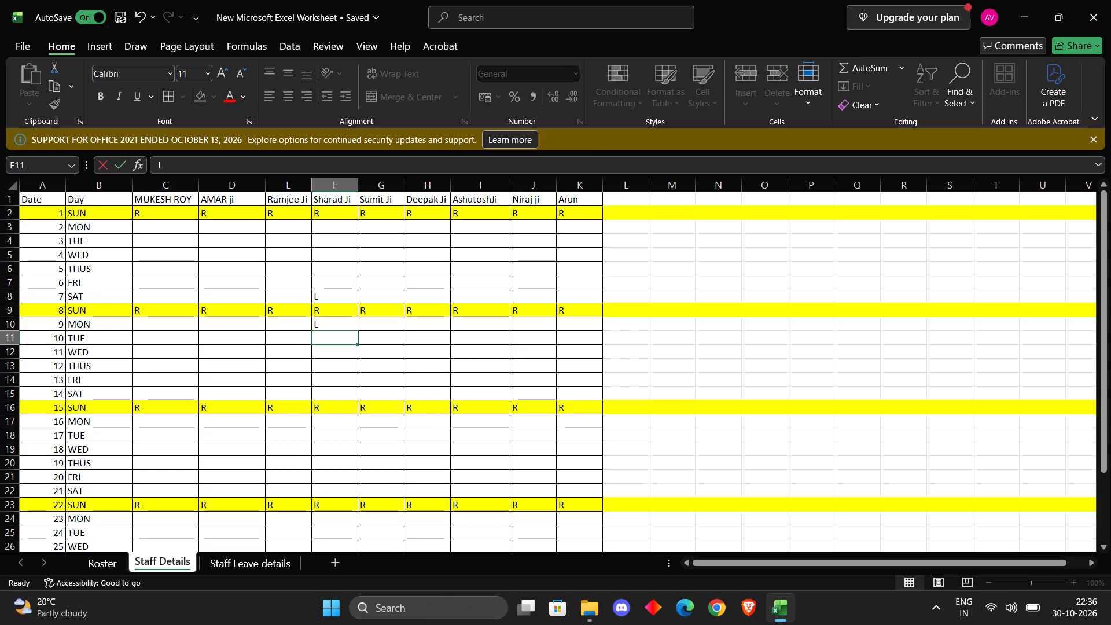
{"action": "key", "text": "shift+l"}
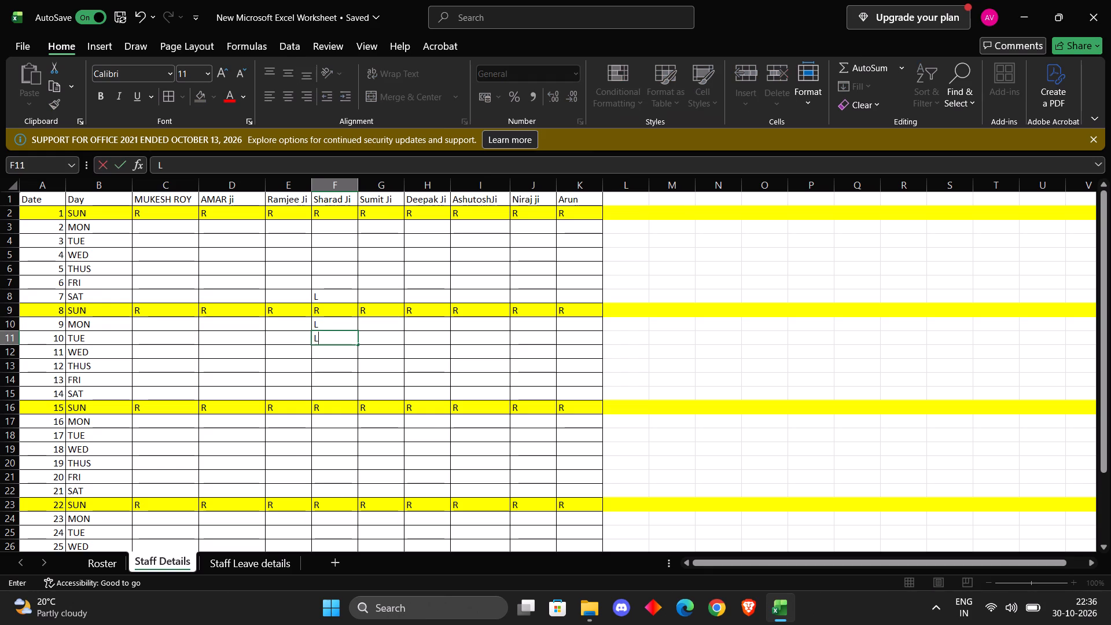
{"action": "key", "text": "shift+l"}
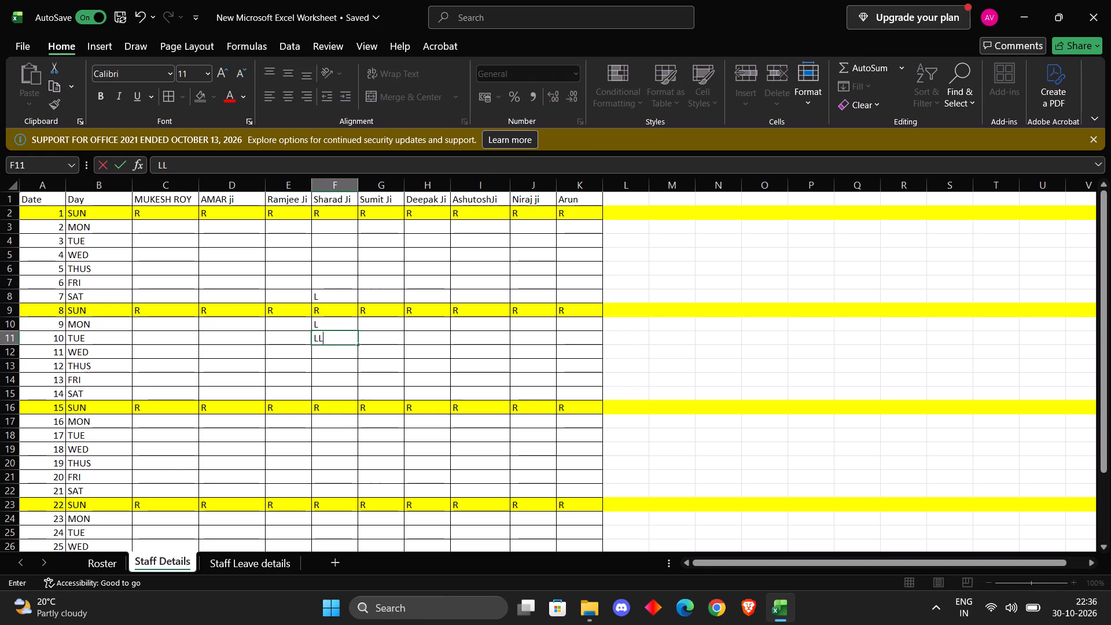
{"action": "key", "text": "BackSpace"}
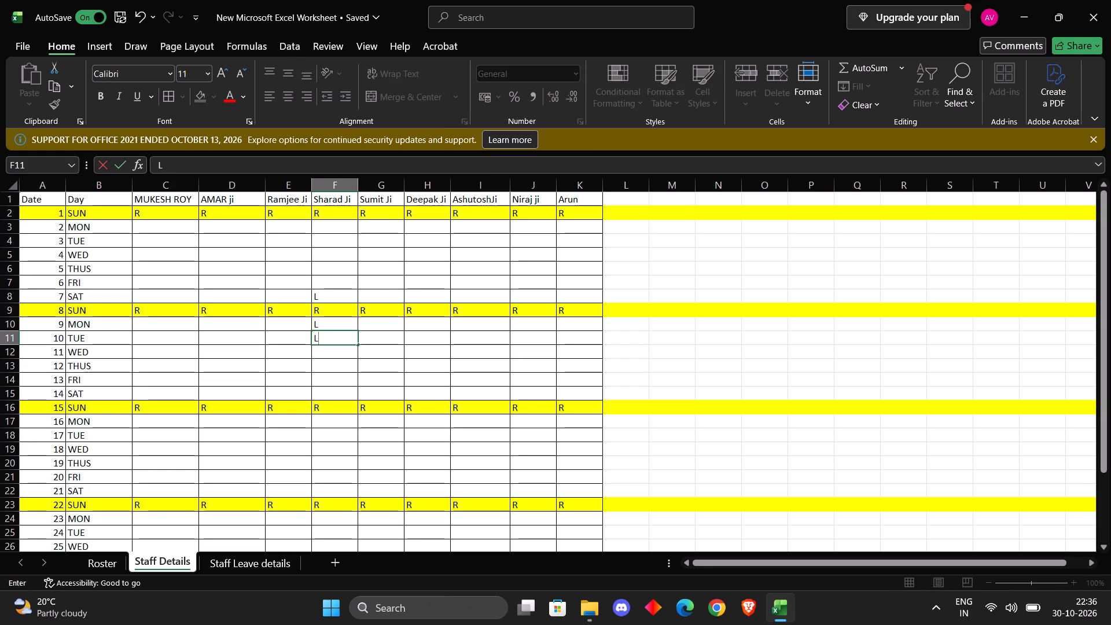
{"action": "left_click", "coordinate": [324, 351]}
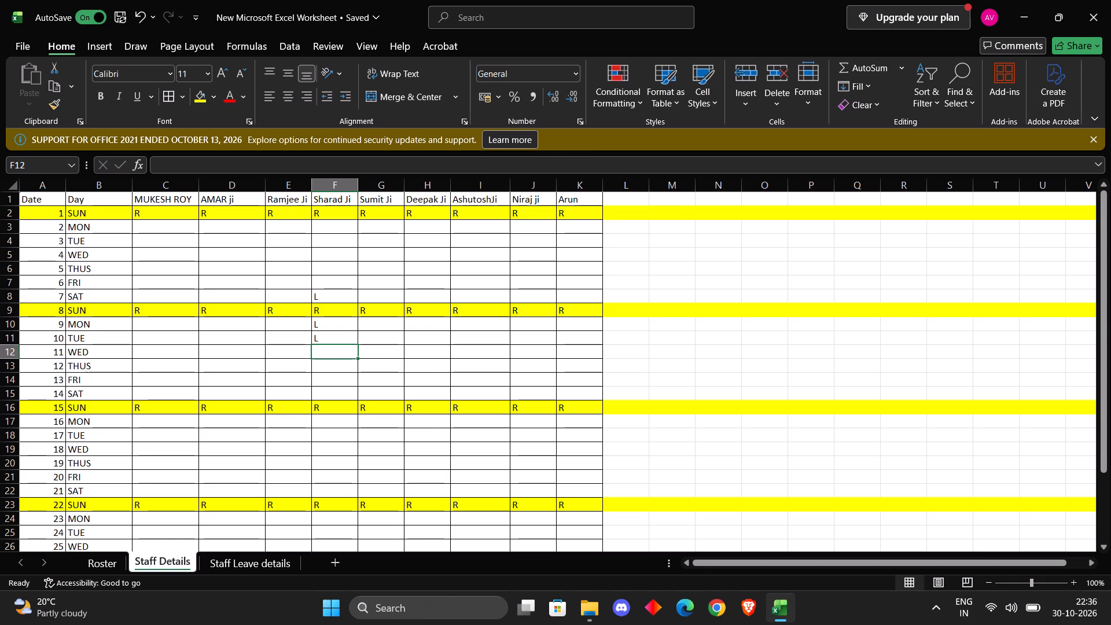
{"action": "key", "text": "shift+l"}
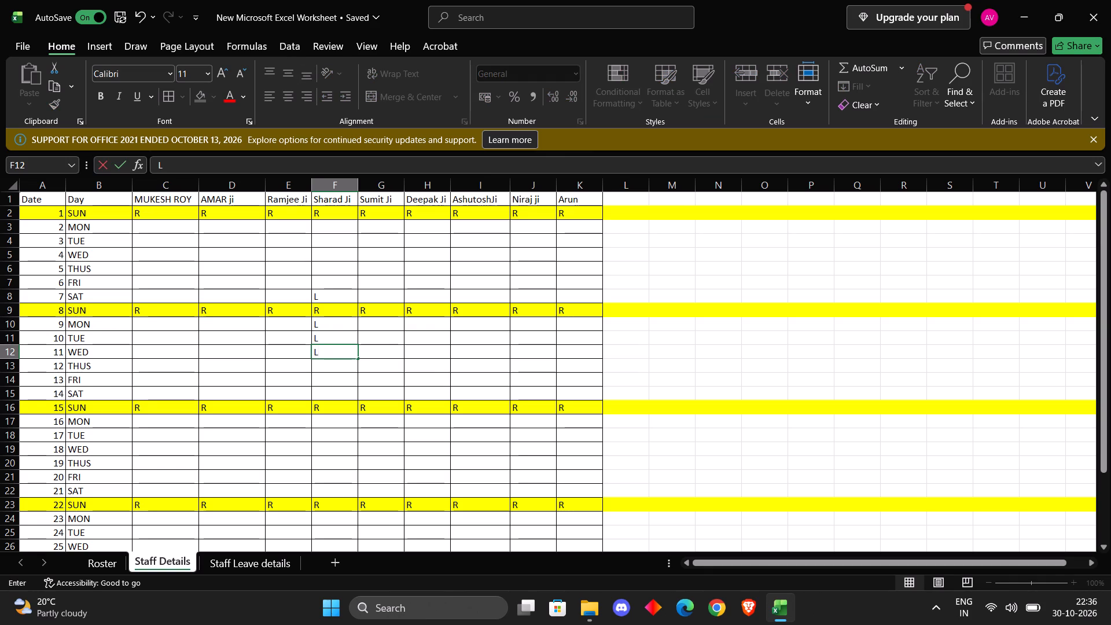
Fill Sharad Ji's cells F8 to F12, for the 7th to the 11th, with standard red.
{"action": "left_click", "coordinate": [340, 297]}
{"action": "left_click_drag", "start_coordinate": [340, 297], "coordinate": [340, 296]}
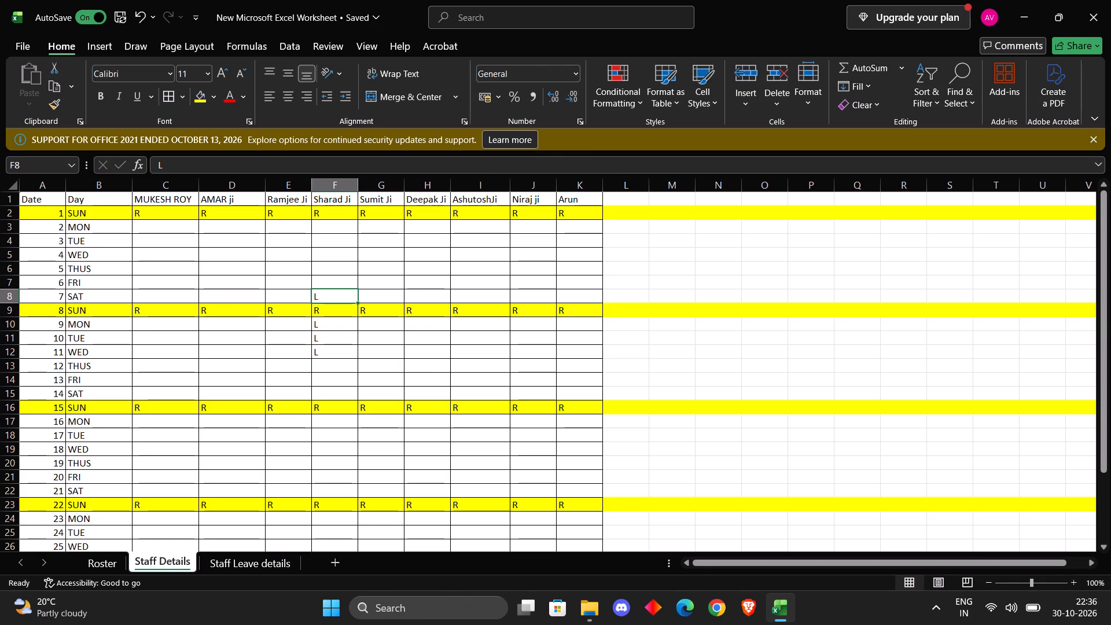
{"action": "left_click_drag", "start_coordinate": [340, 296], "coordinate": [340, 338]}
{"action": "left_click_drag", "start_coordinate": [420, 345], "coordinate": [337, 286]}
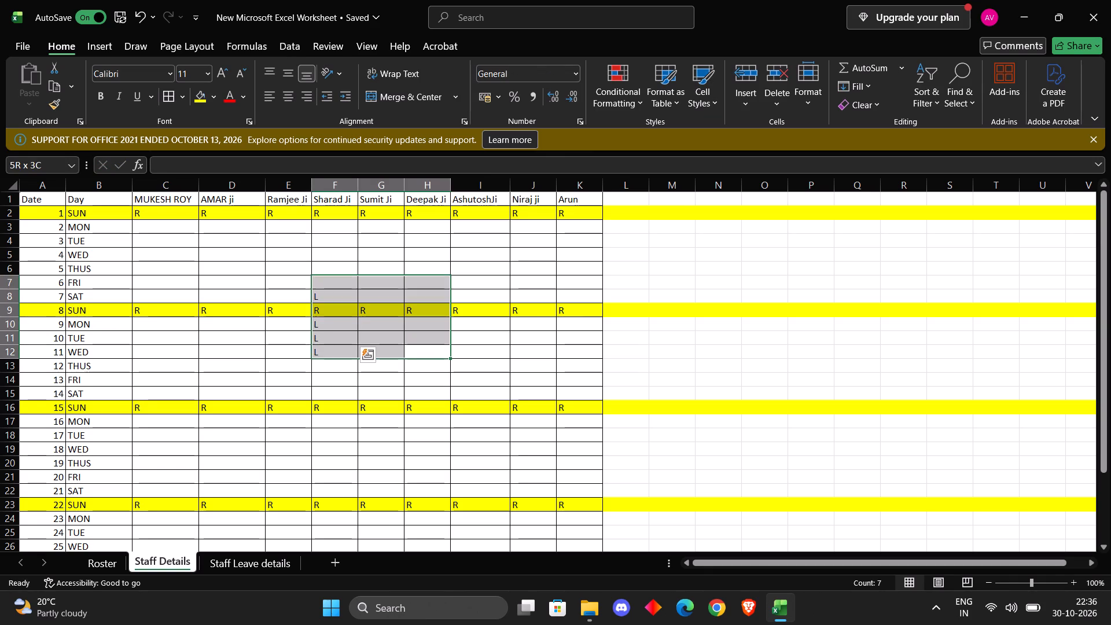
{"action": "left_click_drag", "start_coordinate": [337, 286], "coordinate": [337, 299]}
{"action": "left_click", "coordinate": [337, 299]}
{"action": "left_click", "coordinate": [337, 299]}
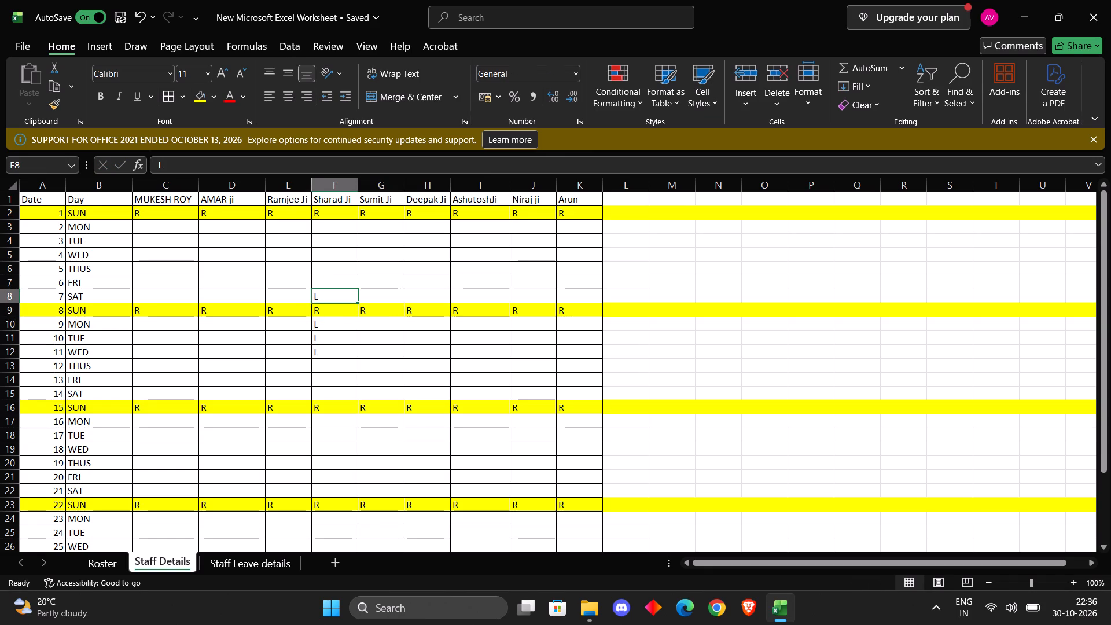
{"action": "left_click", "coordinate": [337, 299]}
{"action": "left_click", "coordinate": [333, 296]}
{"action": "left_click_drag", "start_coordinate": [333, 296], "coordinate": [333, 347]}
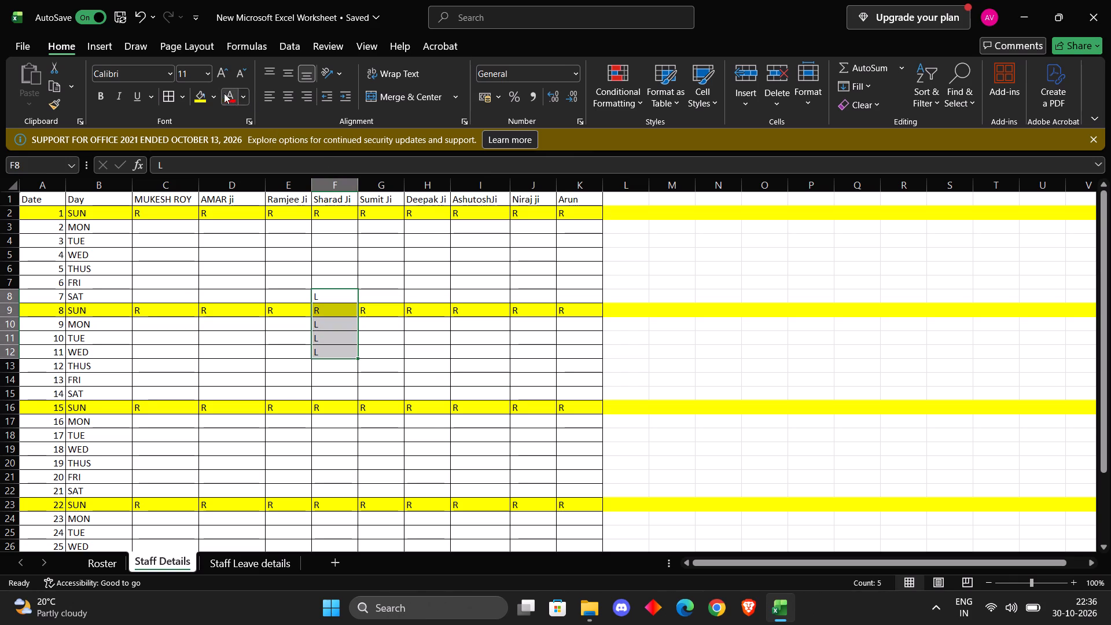
{"action": "left_click", "coordinate": [211, 91]}
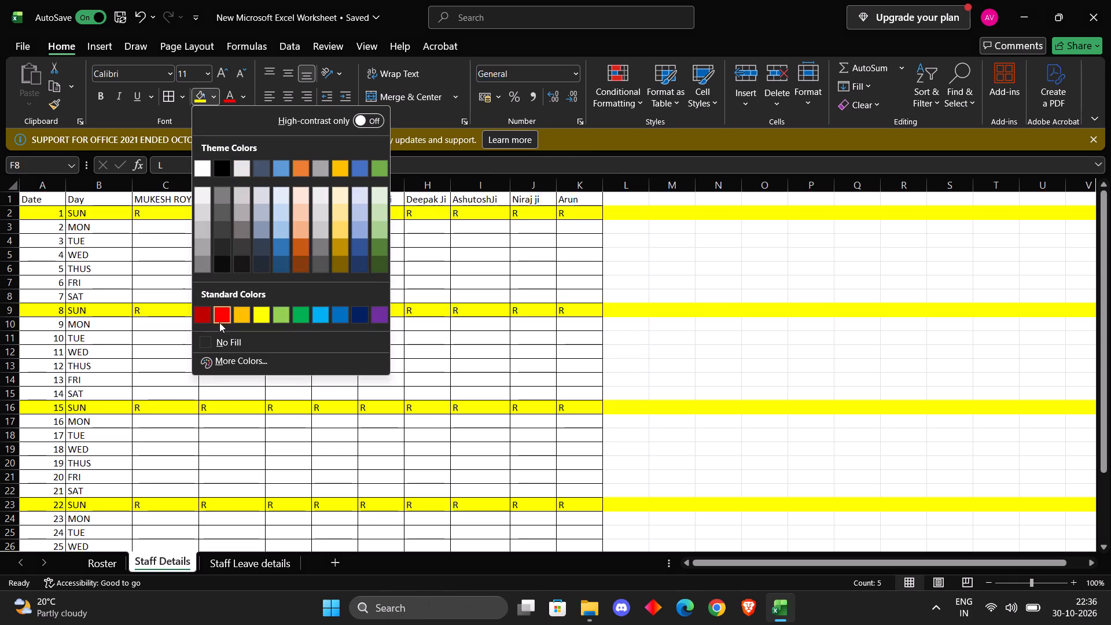
{"action": "left_click", "coordinate": [222, 317]}
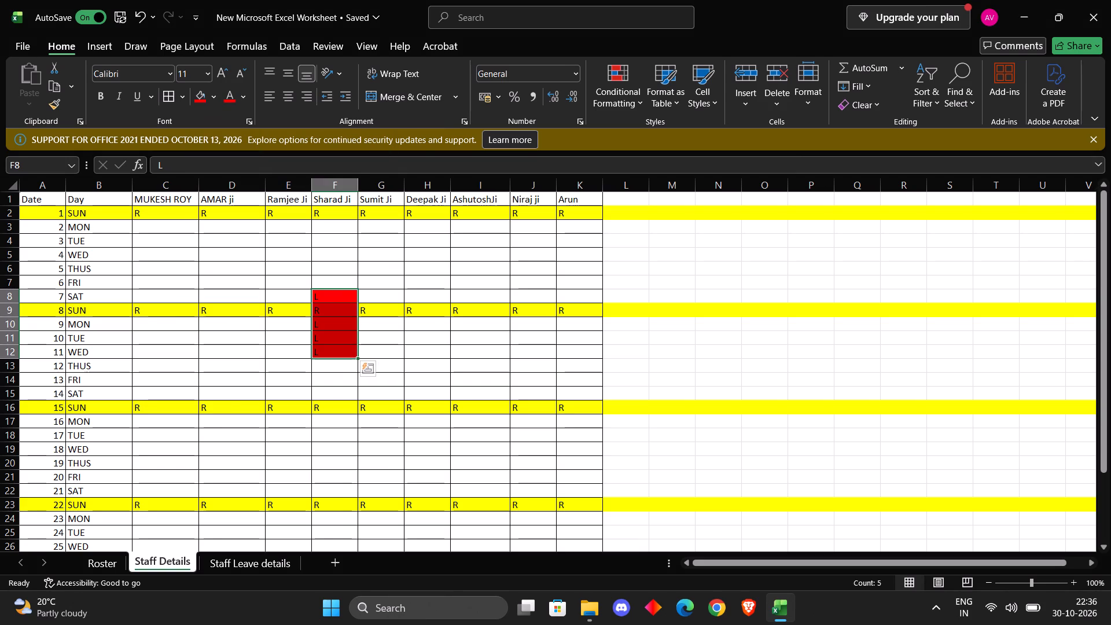
{"action": "left_click", "coordinate": [469, 340]}
{"action": "left_click", "coordinate": [469, 340]}
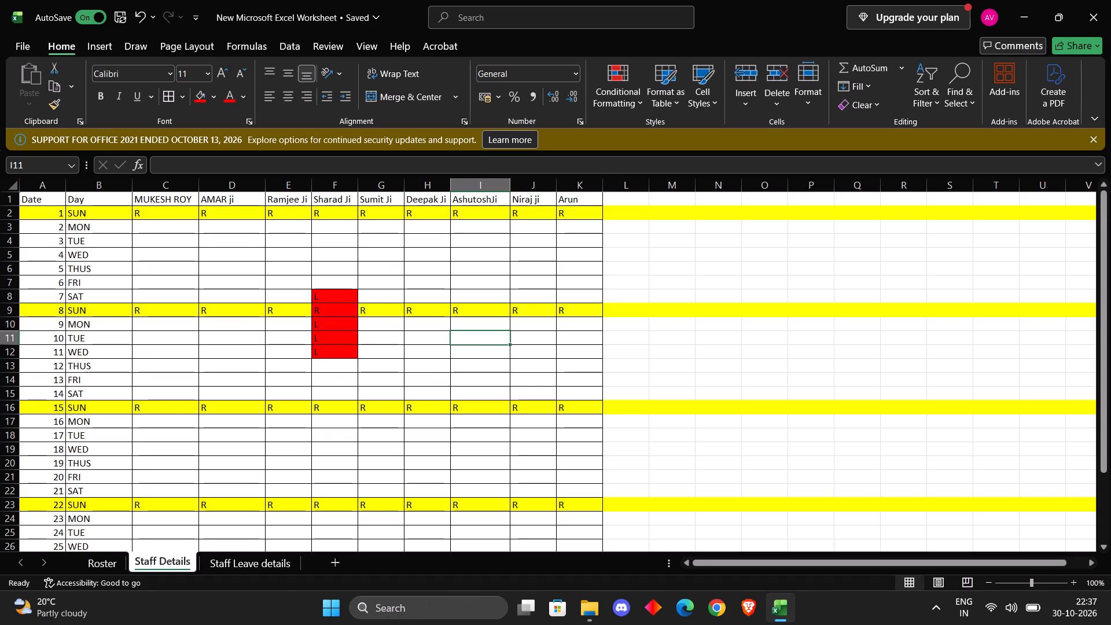
Enter a capital L for Ramjee Ji on the 2nd and 3rd, in E3 and E4, and fill E2 to E4 red.
{"action": "left_click", "coordinate": [290, 229]}
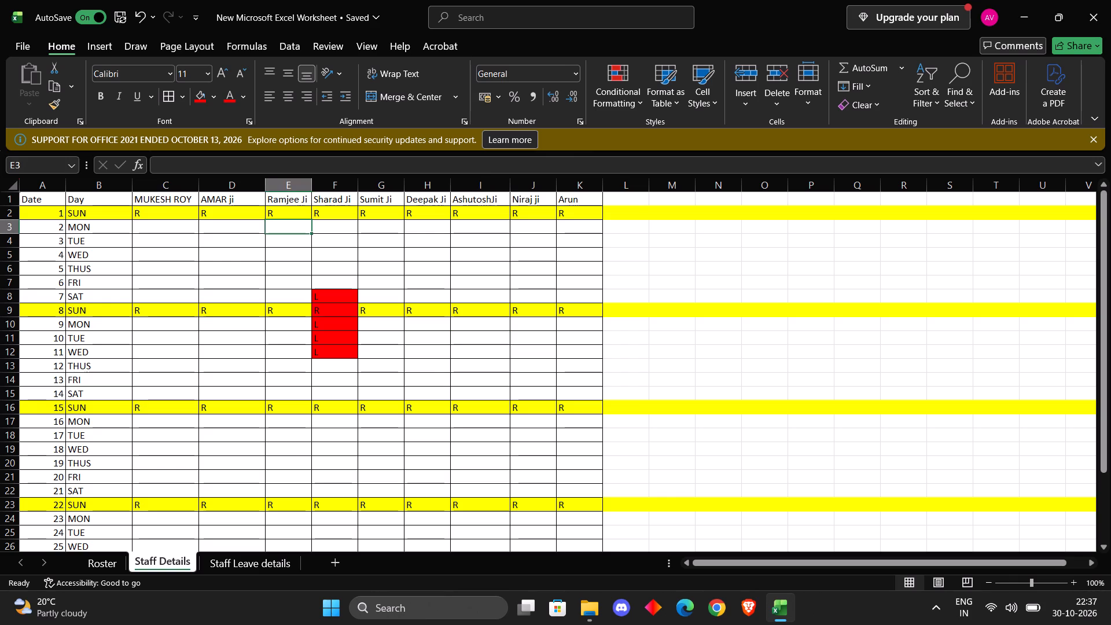
{"action": "key", "text": "shift+l"}
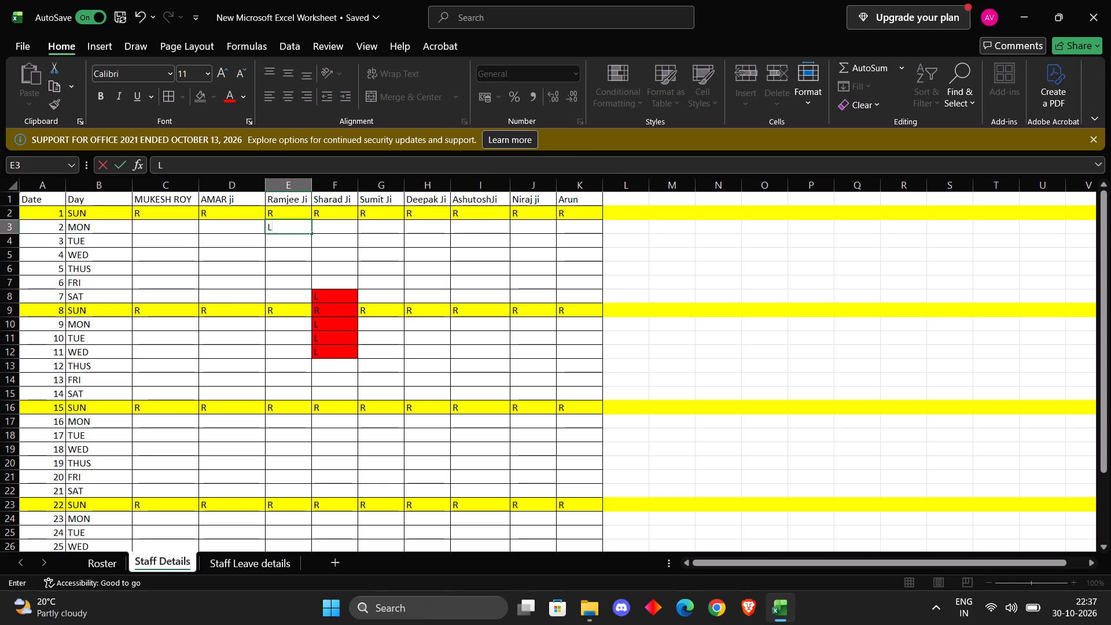
{"action": "left_click", "coordinate": [285, 243]}
{"action": "key", "text": "shift+l"}
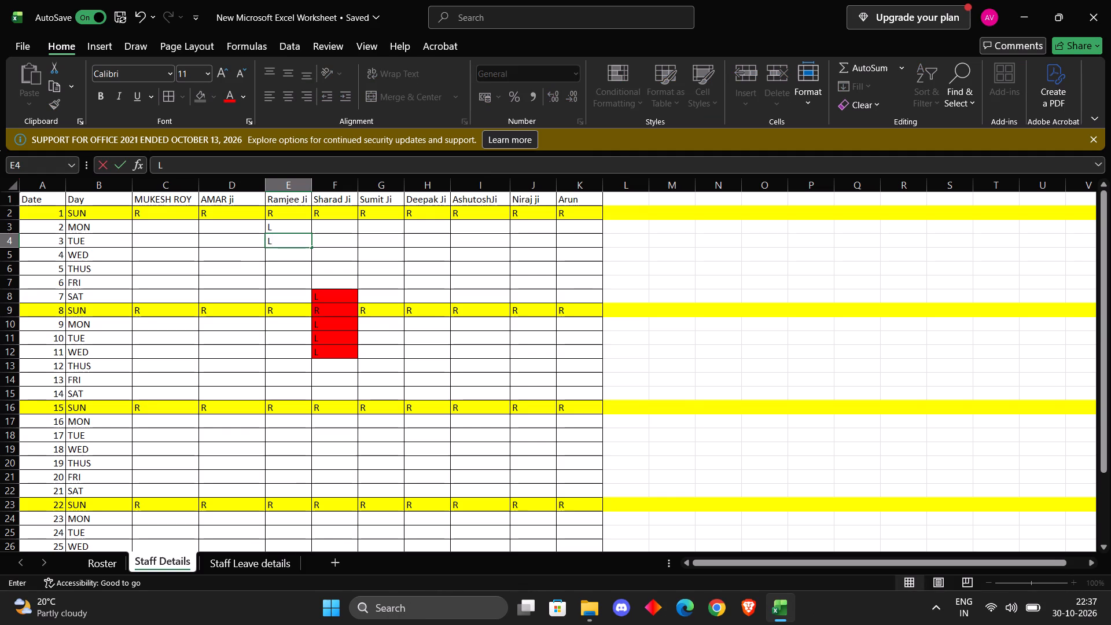
{"action": "left_click", "coordinate": [408, 247]}
{"action": "left_click", "coordinate": [295, 210]}
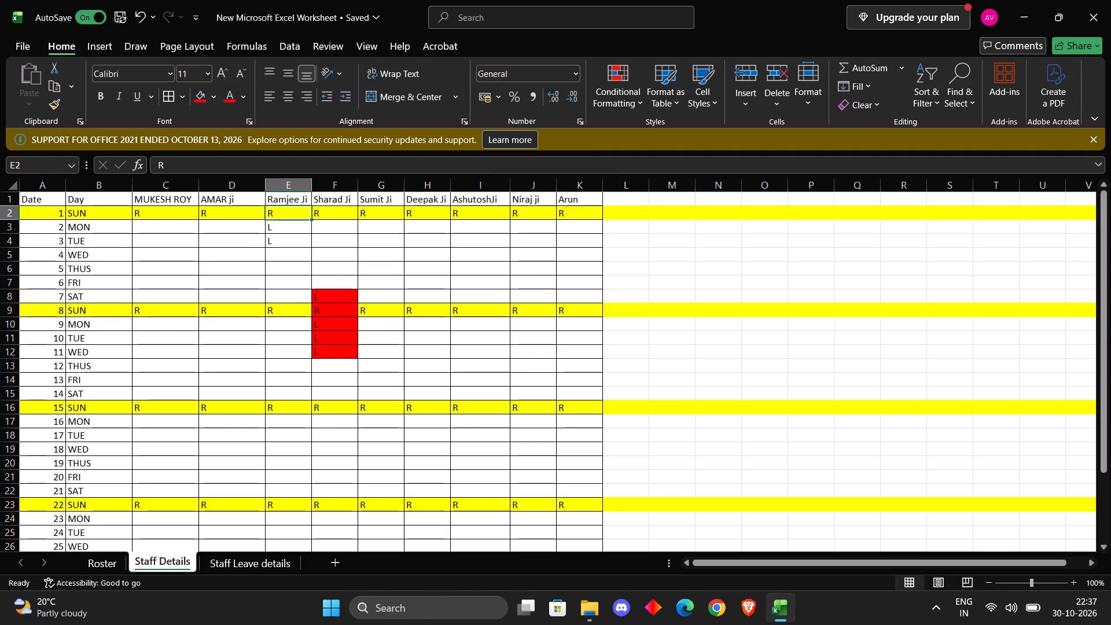
{"action": "left_click_drag", "start_coordinate": [295, 210], "coordinate": [292, 243]}
{"action": "left_click", "coordinate": [199, 95]}
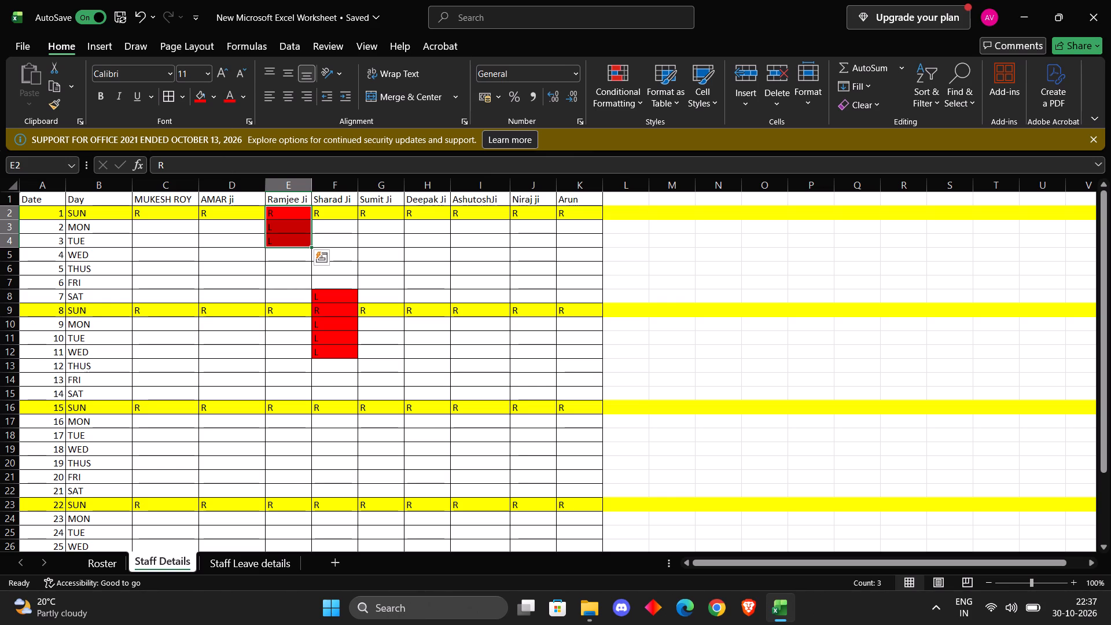
Enter a capital L for Ramjee Ji on the 6th, 7th and 9th to 14th, in cells E7, E8 and E10 to E15.
{"action": "left_click", "coordinate": [290, 286]}
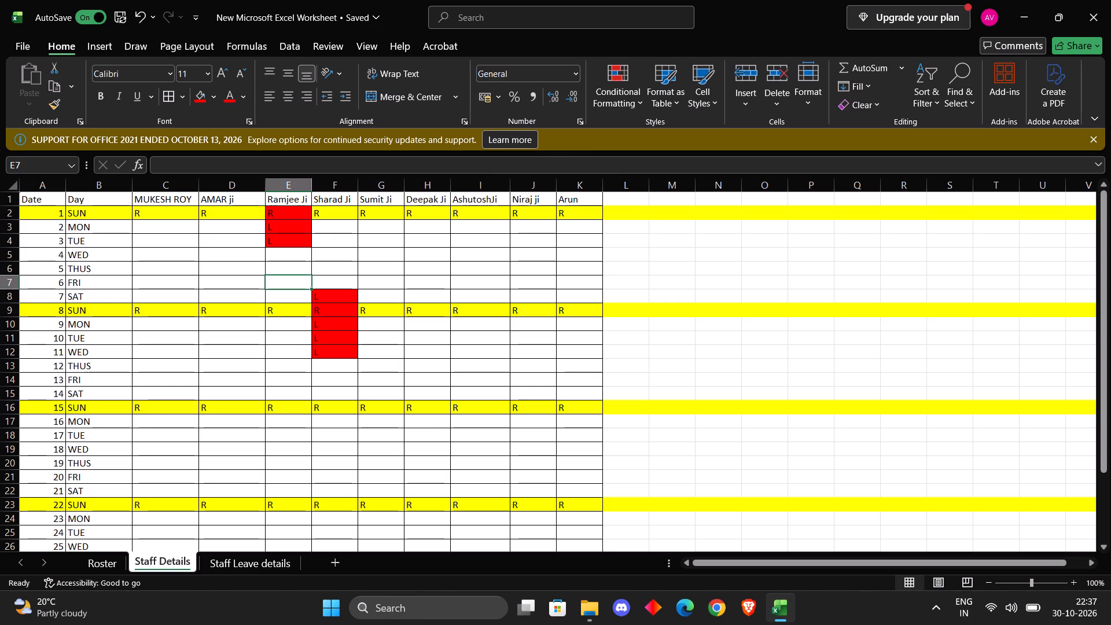
{"action": "key", "text": "shift+l"}
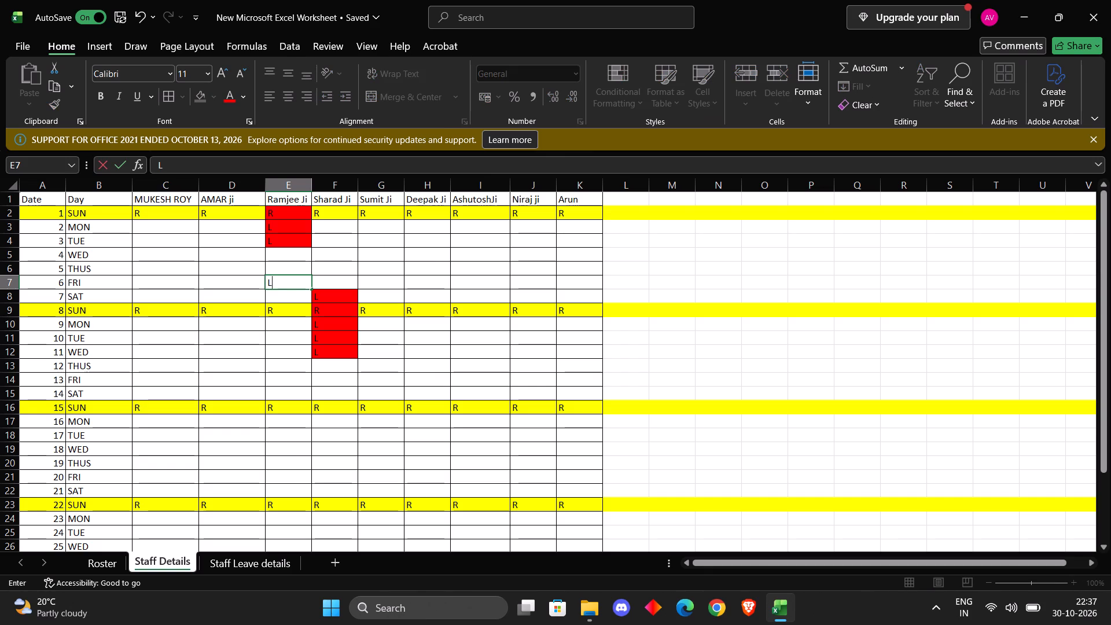
{"action": "left_click", "coordinate": [279, 296]}
{"action": "key", "text": "shift+l"}
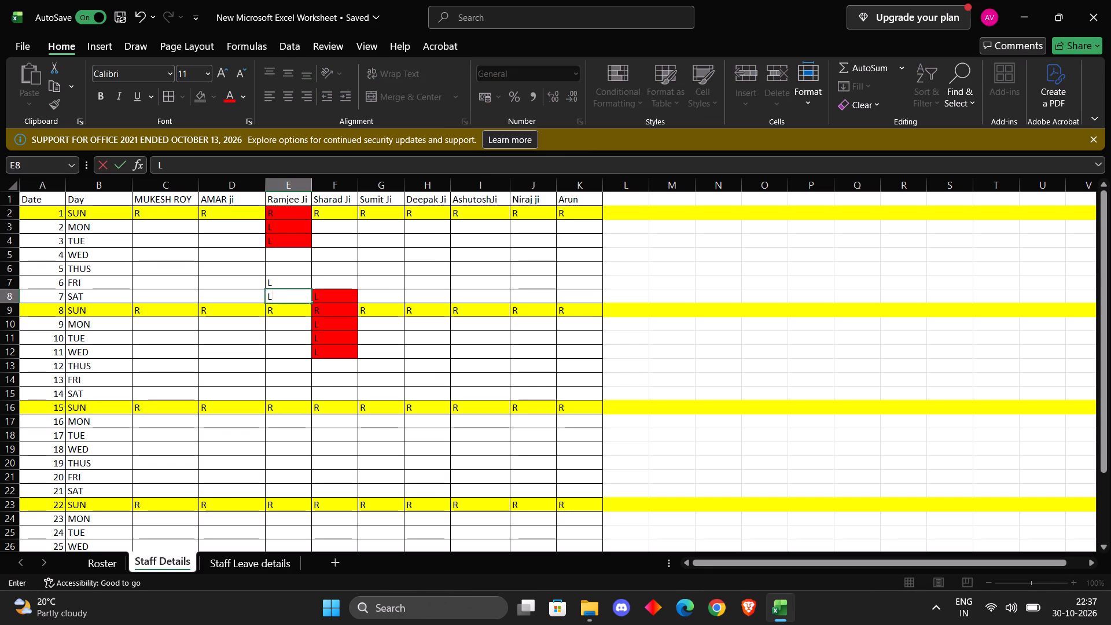
{"action": "left_click", "coordinate": [282, 322]}
{"action": "key", "text": "shift+l"}
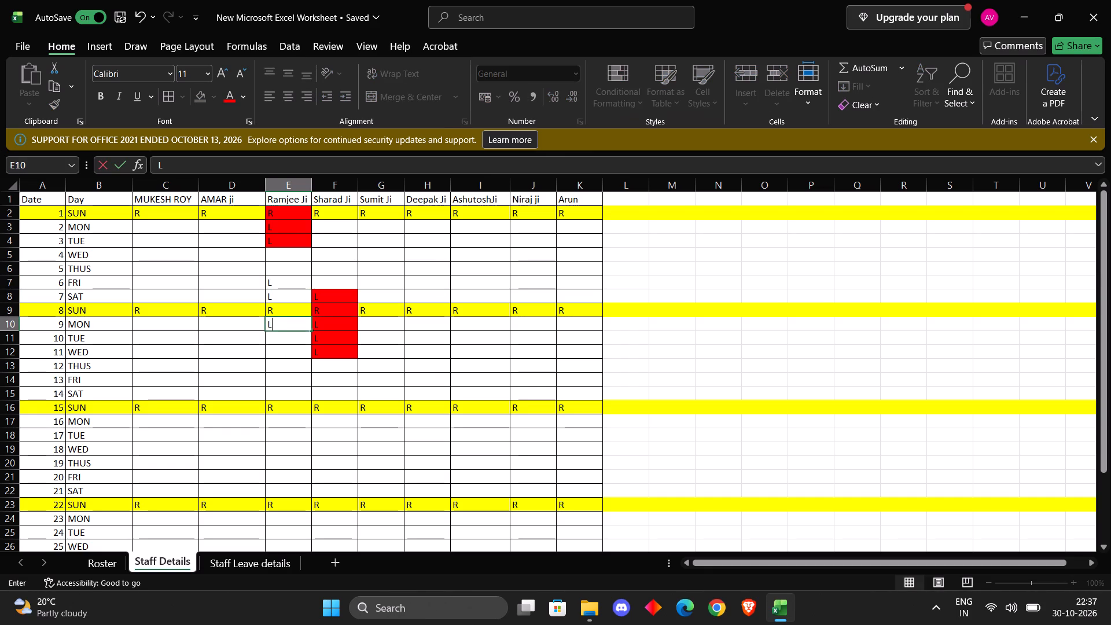
{"action": "left_click", "coordinate": [286, 336]}
{"action": "key", "text": "shift+l"}
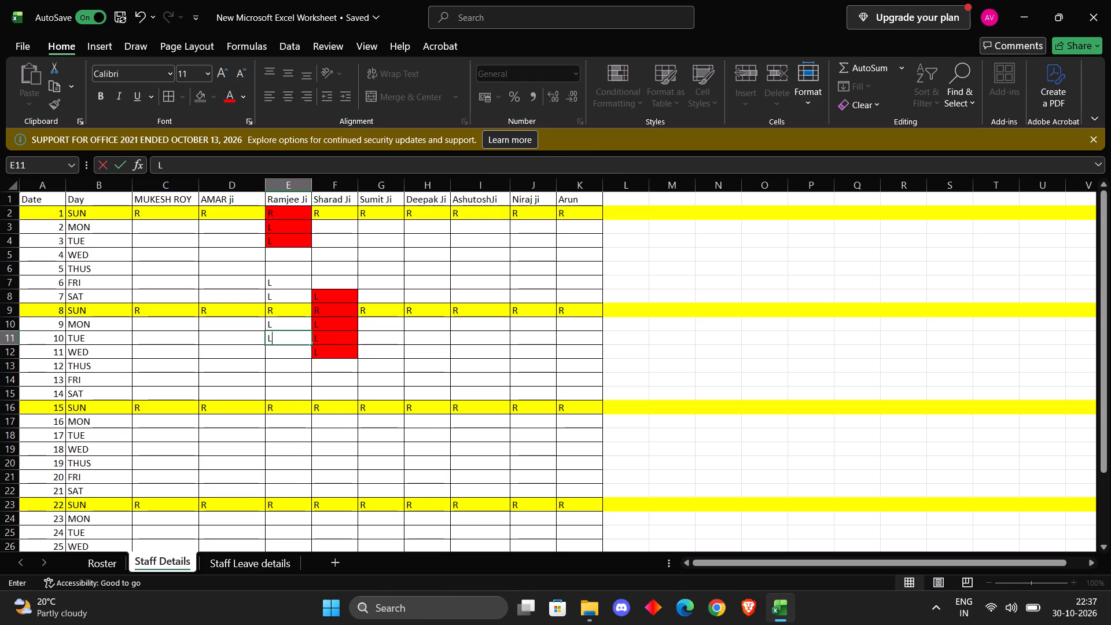
{"action": "left_click", "coordinate": [281, 354]}
{"action": "key", "text": "shift+l"}
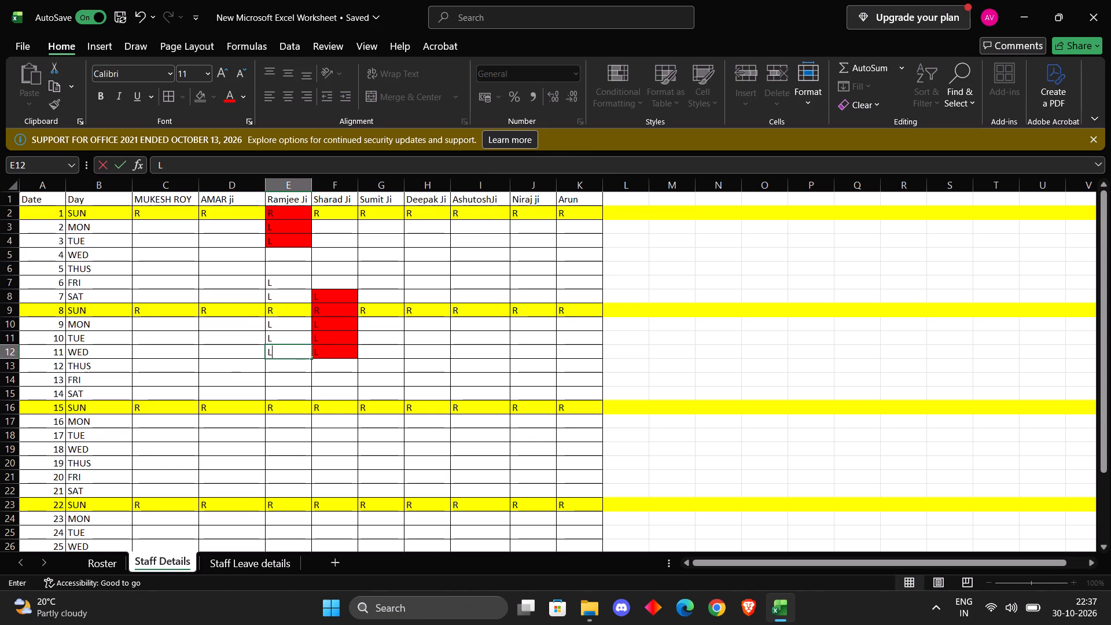
{"action": "left_click", "coordinate": [274, 365]}
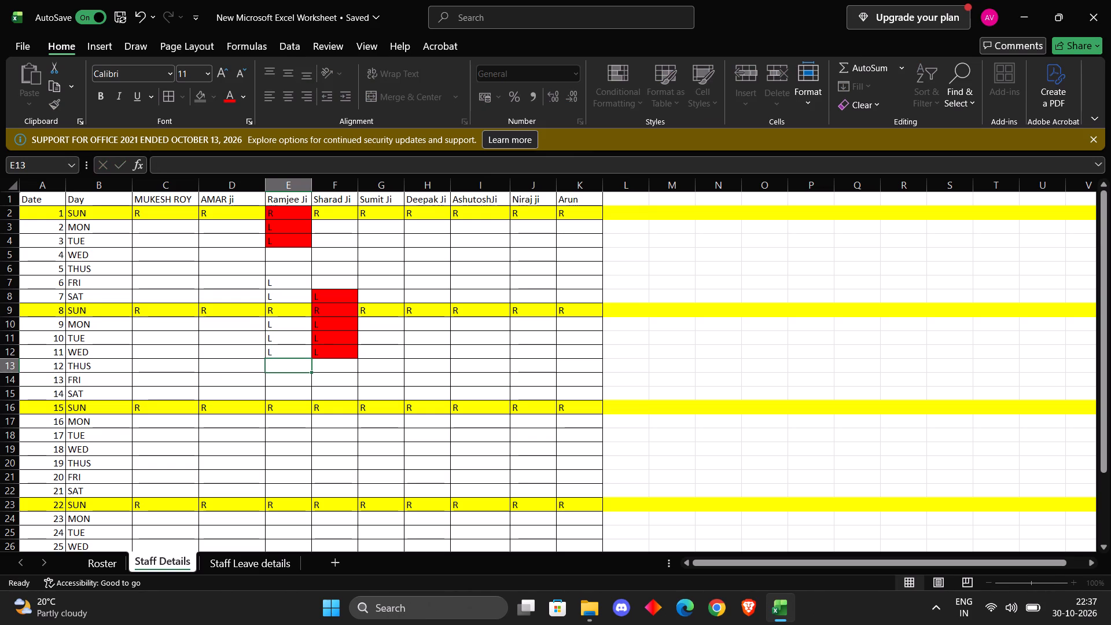
{"action": "key", "text": "shift+l"}
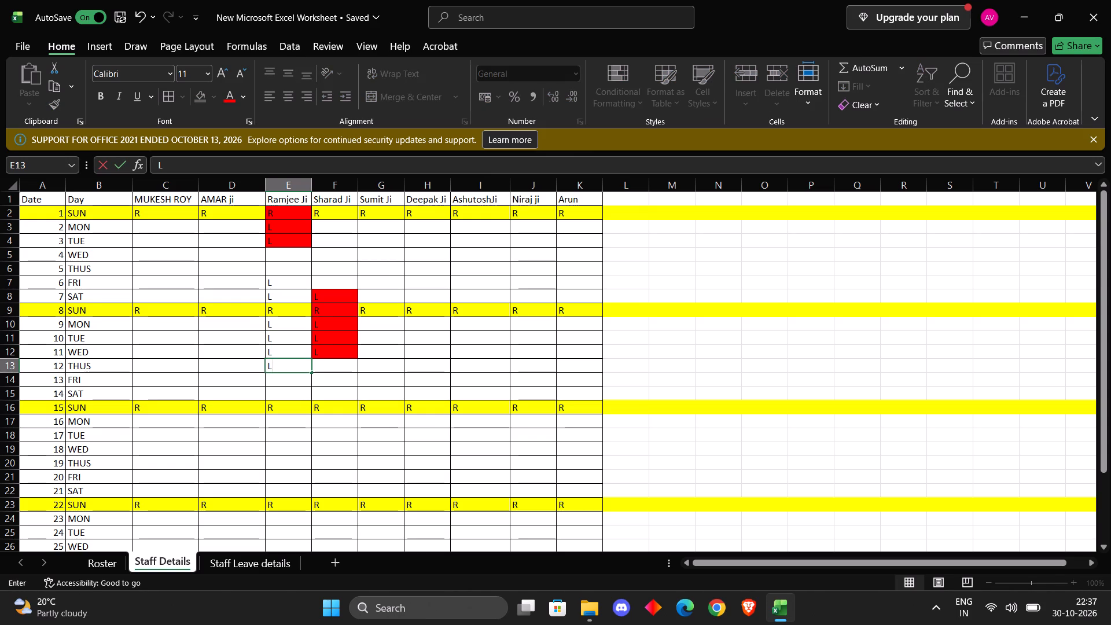
{"action": "left_click", "coordinate": [274, 381]}
{"action": "key", "text": "shift+l"}
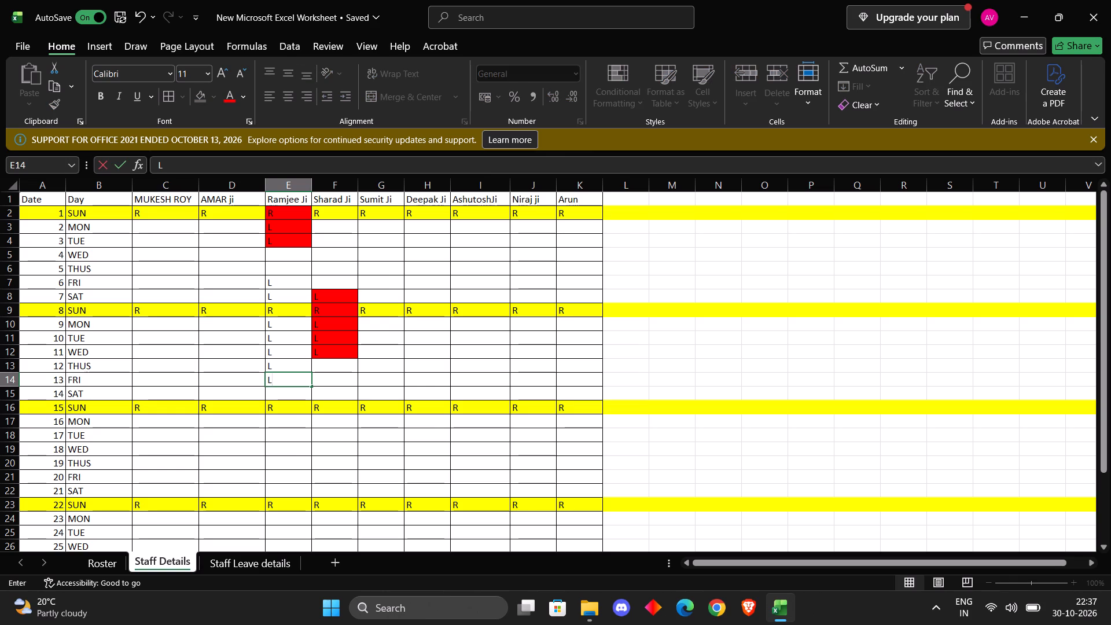
{"action": "left_click", "coordinate": [273, 397]}
{"action": "key", "text": "shift+l"}
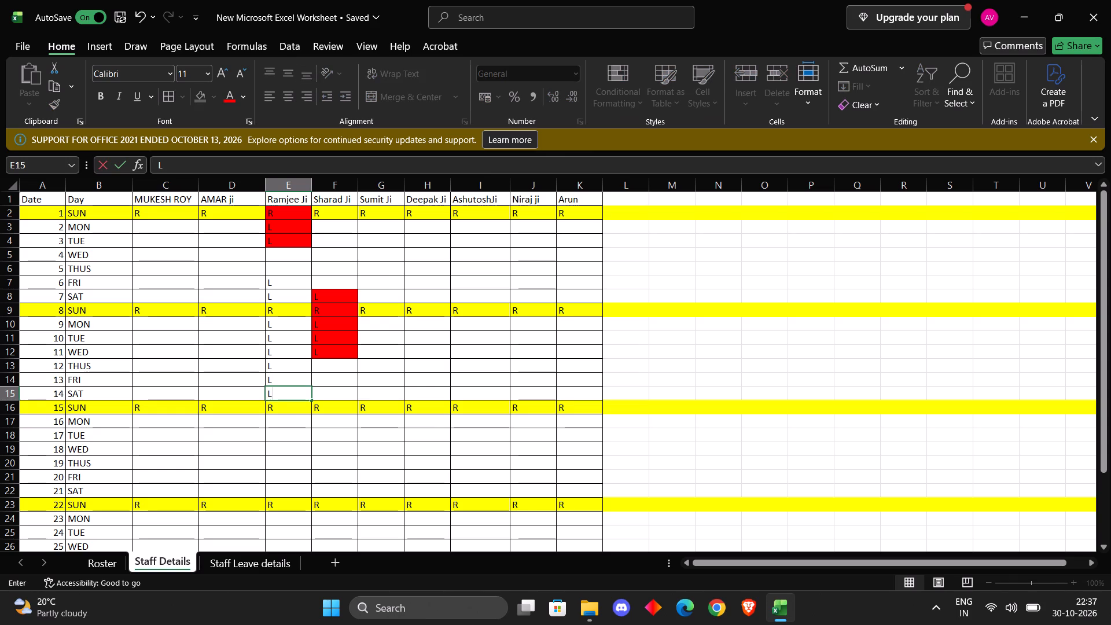
{"action": "left_click", "coordinate": [274, 410]}
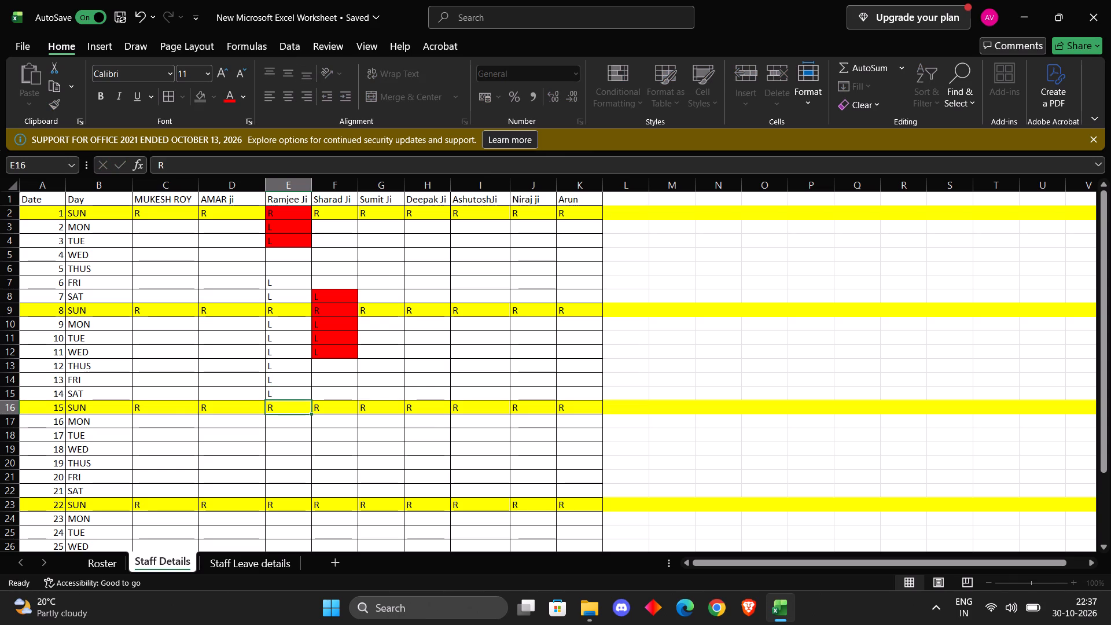
Fill Ramjee Ji's cells E7 to E16, for the 6th to the 15th, with the same red.
{"action": "left_click", "coordinate": [289, 280]}
{"action": "left_click_drag", "start_coordinate": [289, 280], "coordinate": [285, 292]}
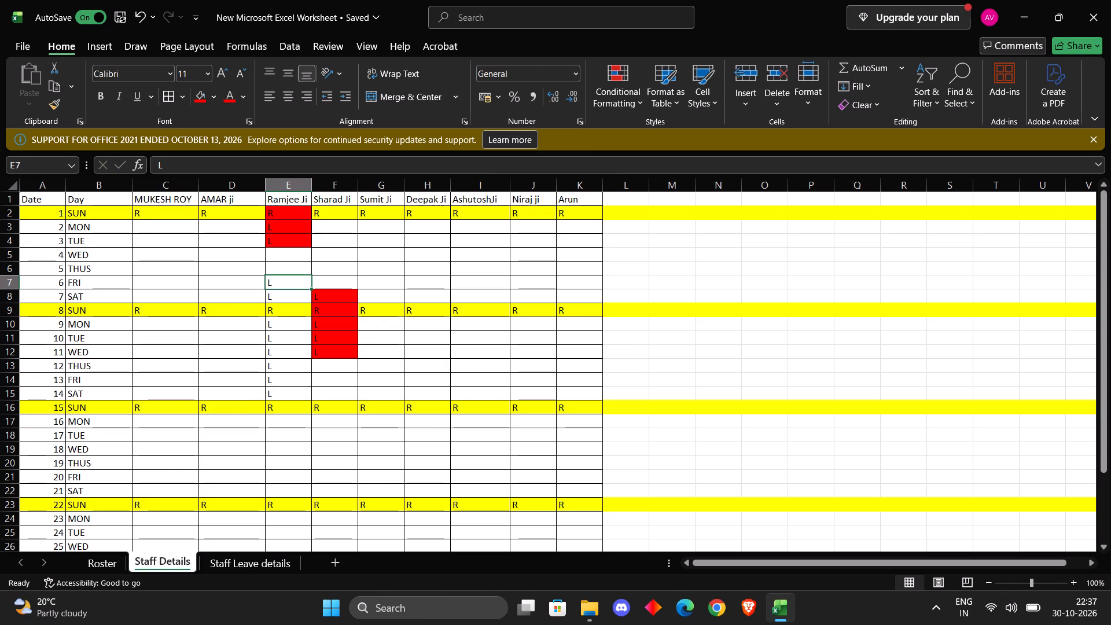
{"action": "left_click_drag", "start_coordinate": [285, 292], "coordinate": [284, 411]}
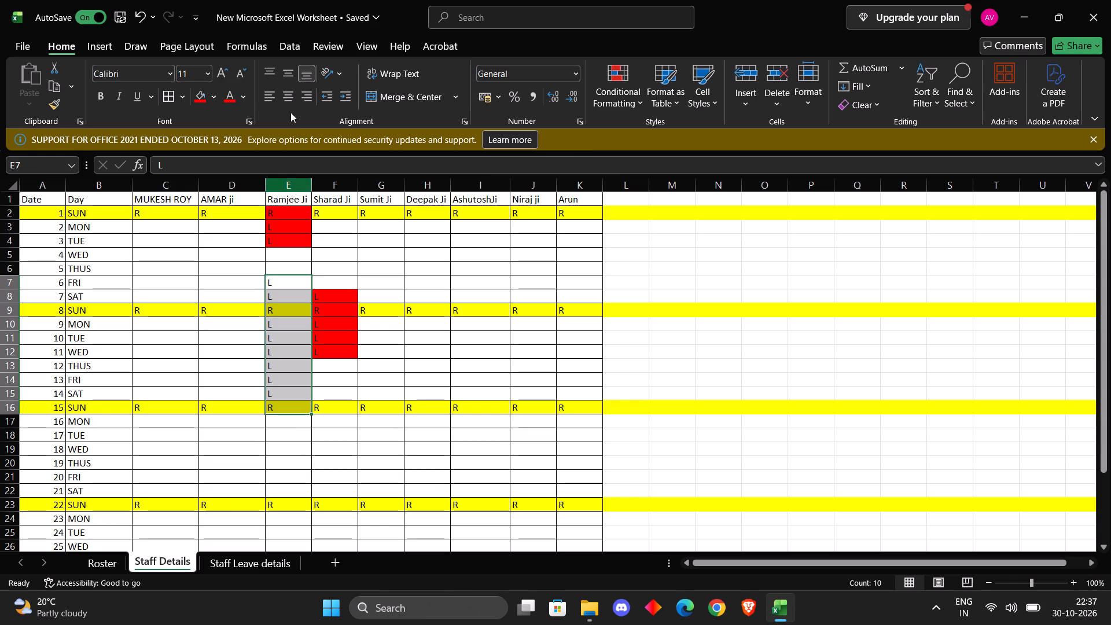
{"action": "left_click", "coordinate": [200, 100]}
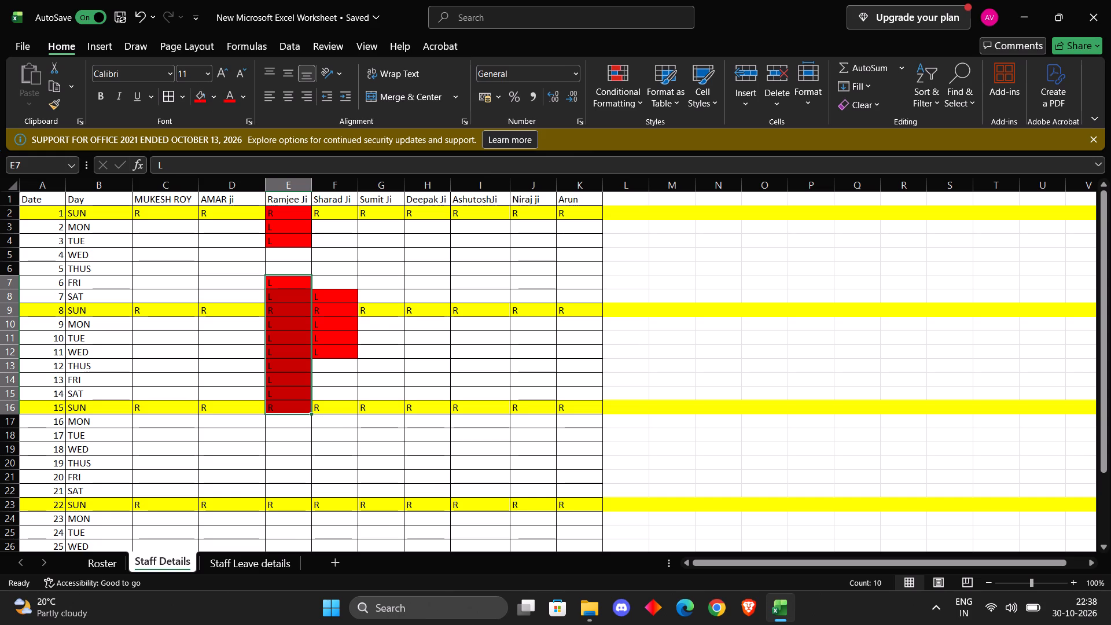
Enter a capital L for Sumit Ji on the 7th and 9th, in G8 and G10, and fill G8 to G10 red.
{"action": "left_click", "coordinate": [384, 296]}
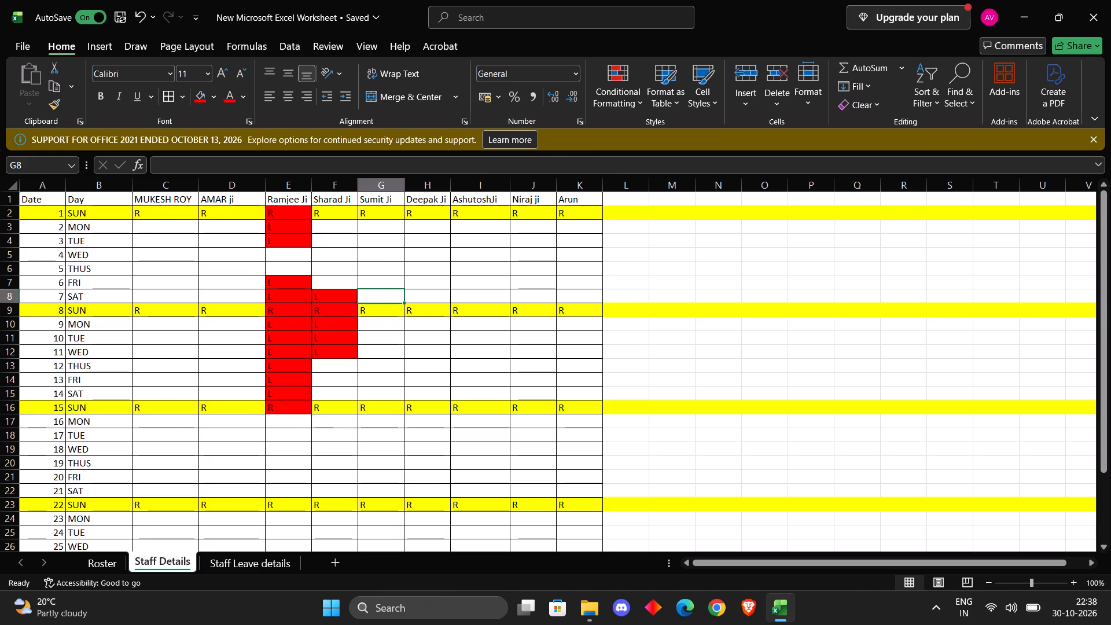
{"action": "key", "text": "shift+l"}
{"action": "left_click", "coordinate": [379, 319]}
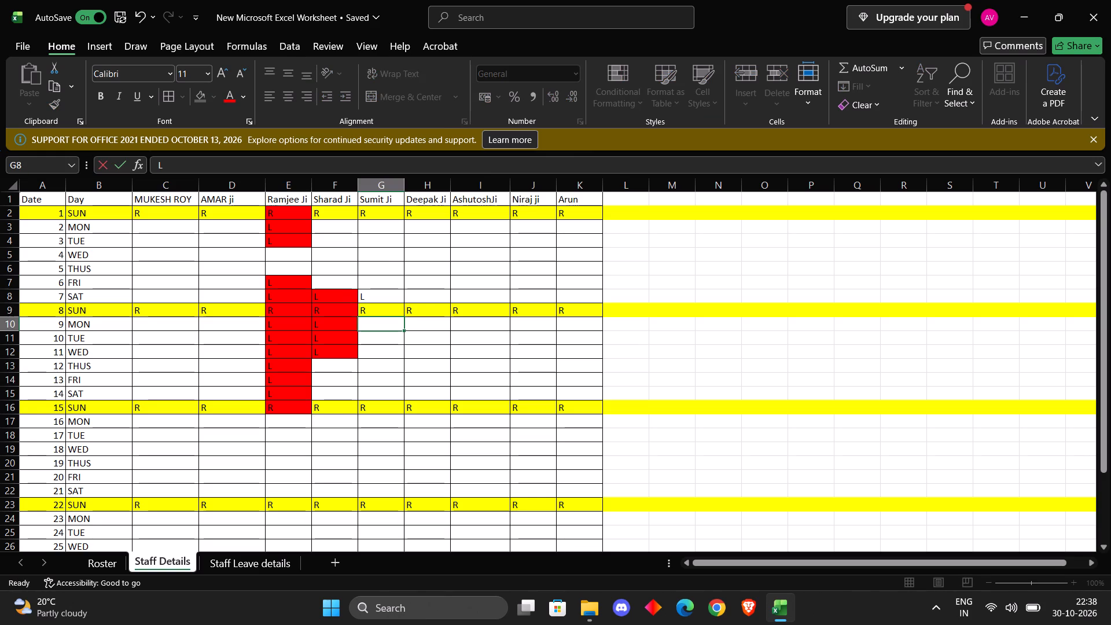
{"action": "key", "text": "shift+l"}
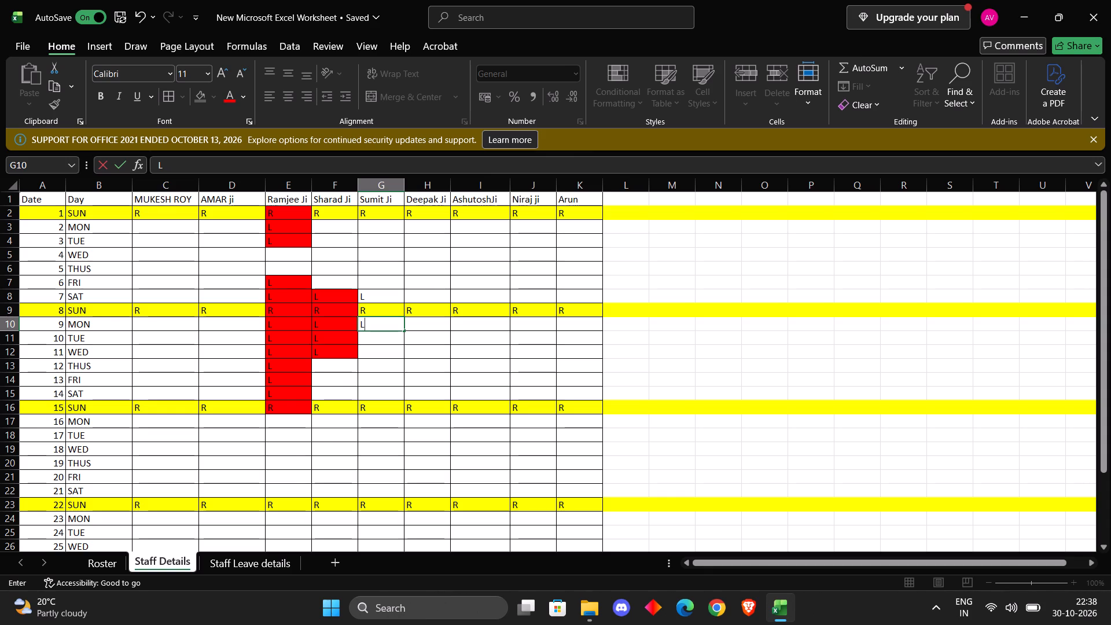
{"action": "left_click", "coordinate": [390, 294]}
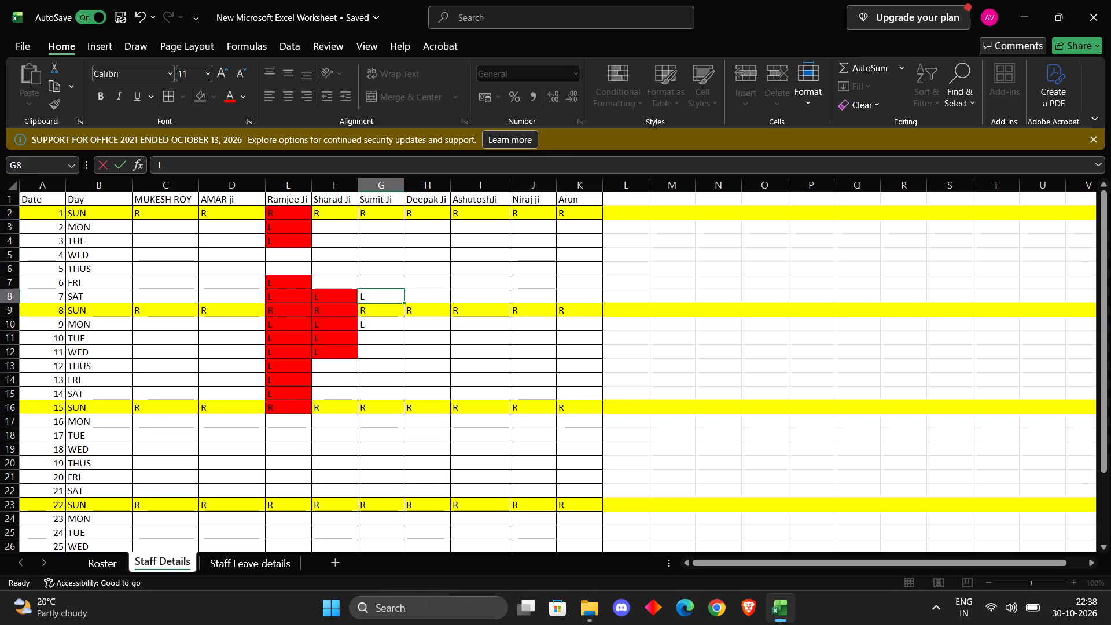
{"action": "left_click_drag", "start_coordinate": [390, 294], "coordinate": [389, 319]}
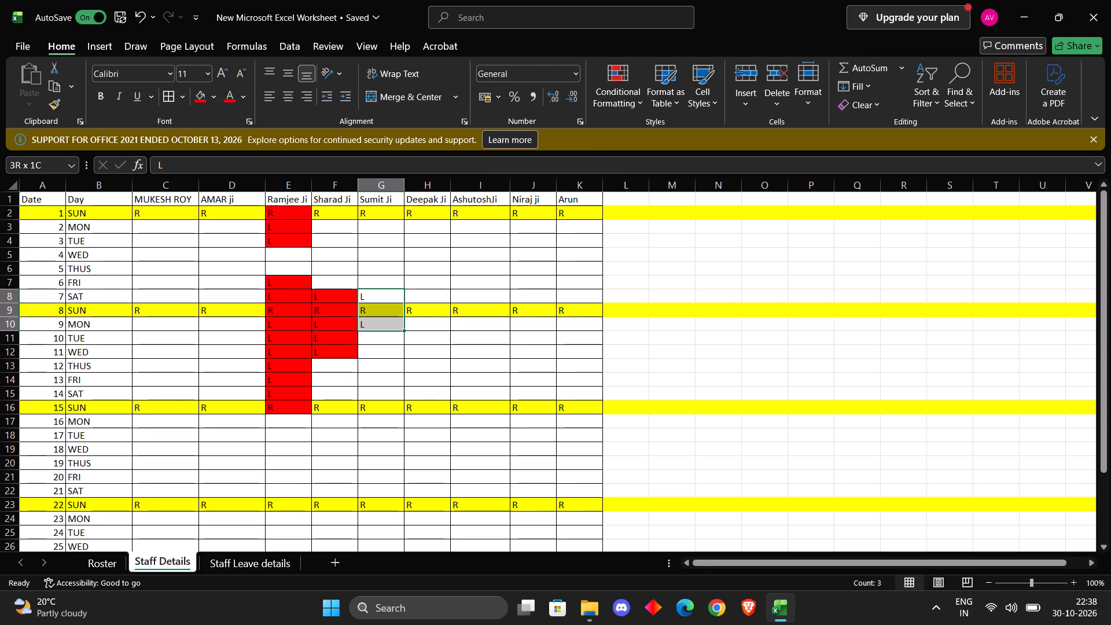
{"action": "left_click_drag", "start_coordinate": [389, 319], "coordinate": [391, 327]}
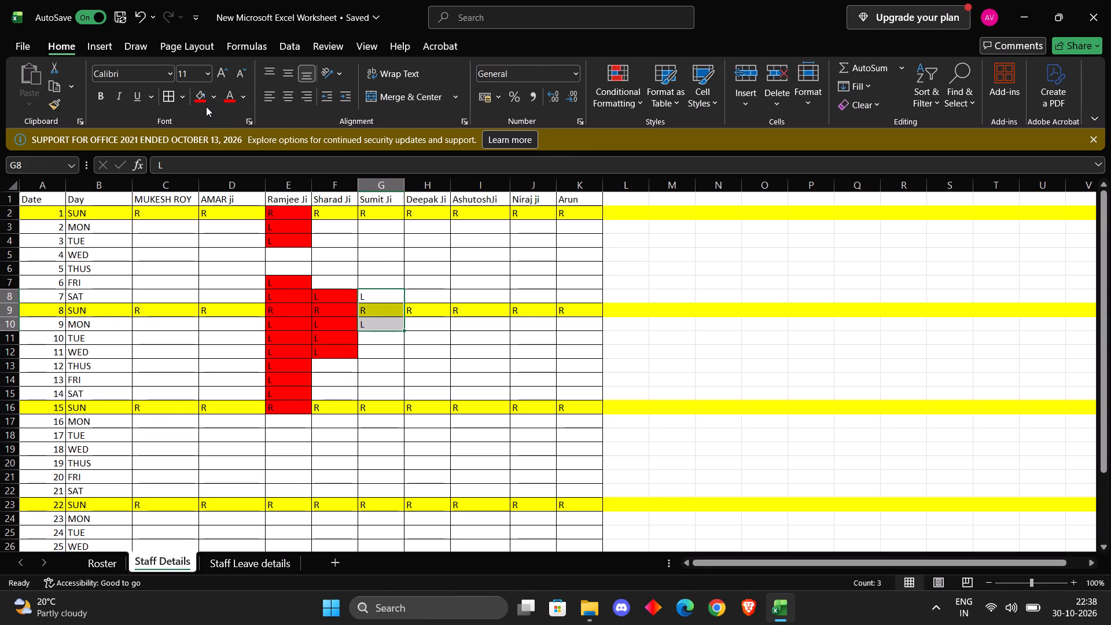
{"action": "left_click", "coordinate": [202, 98]}
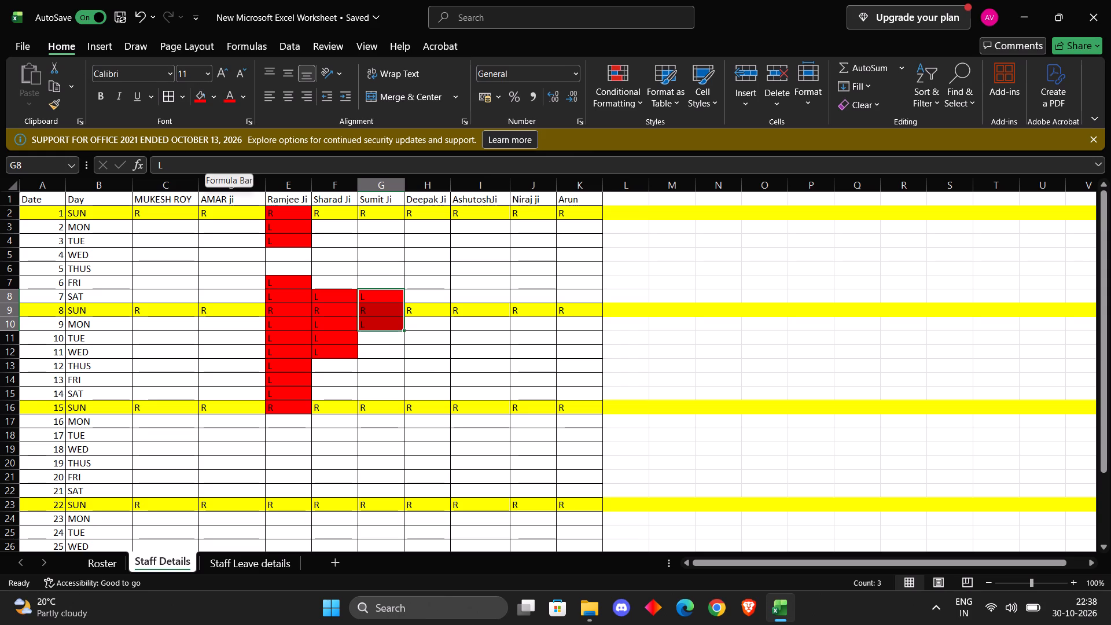
{"action": "left_click", "coordinate": [168, 229]}
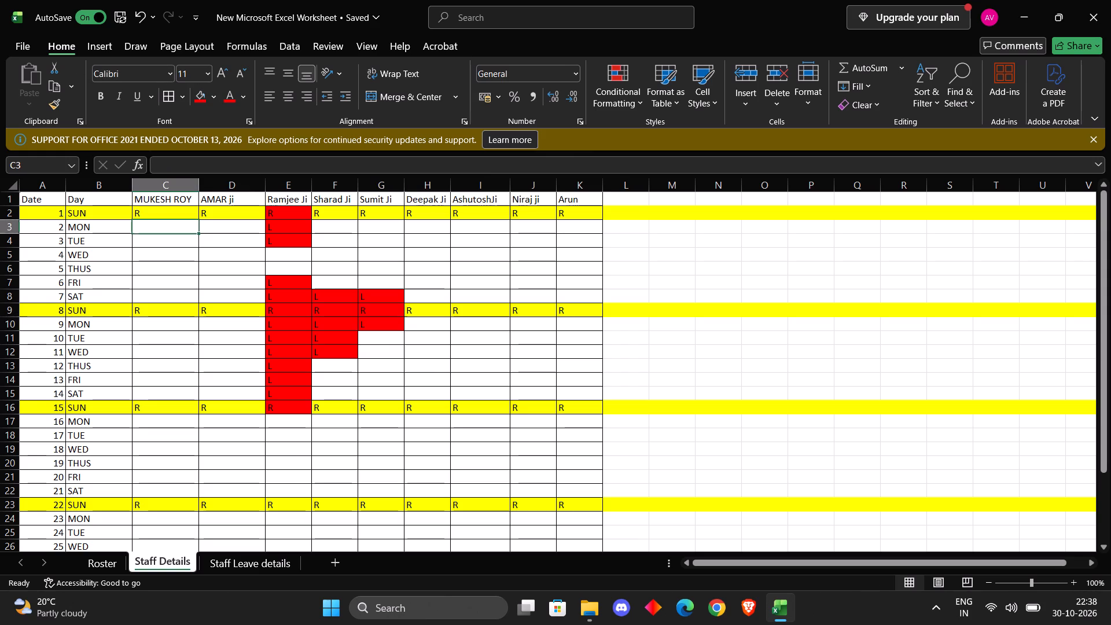
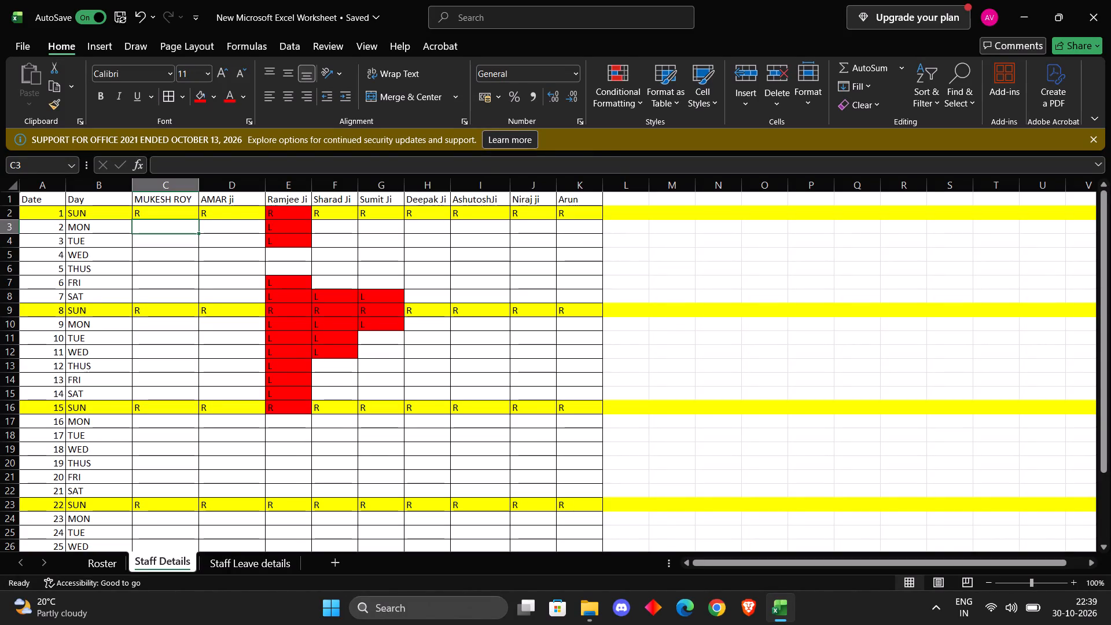
Enter NBCC for Niraj ji on the 2nd, in cell J3.
{"action": "left_click", "coordinate": [539, 226]}
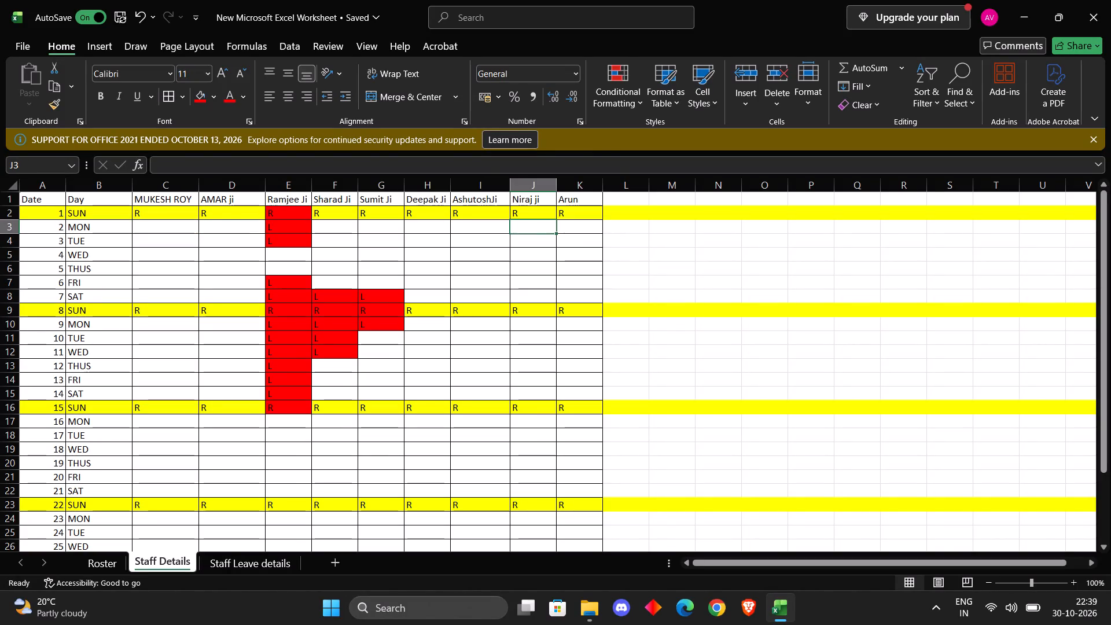
{"action": "type", "text": "NBCC"}
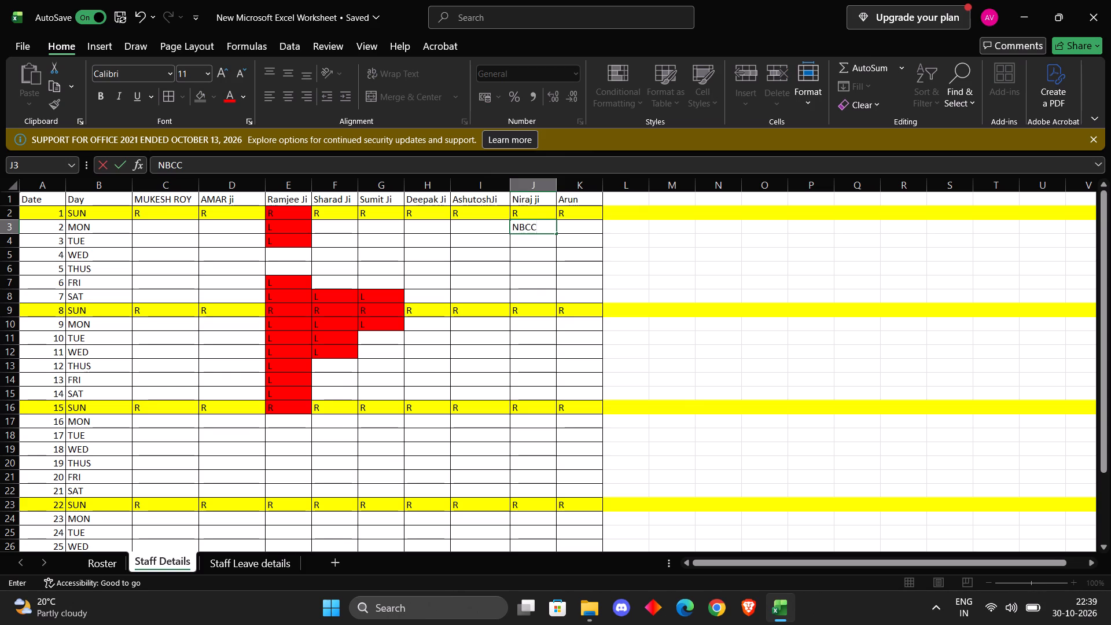
{"action": "left_click", "coordinate": [462, 226]}
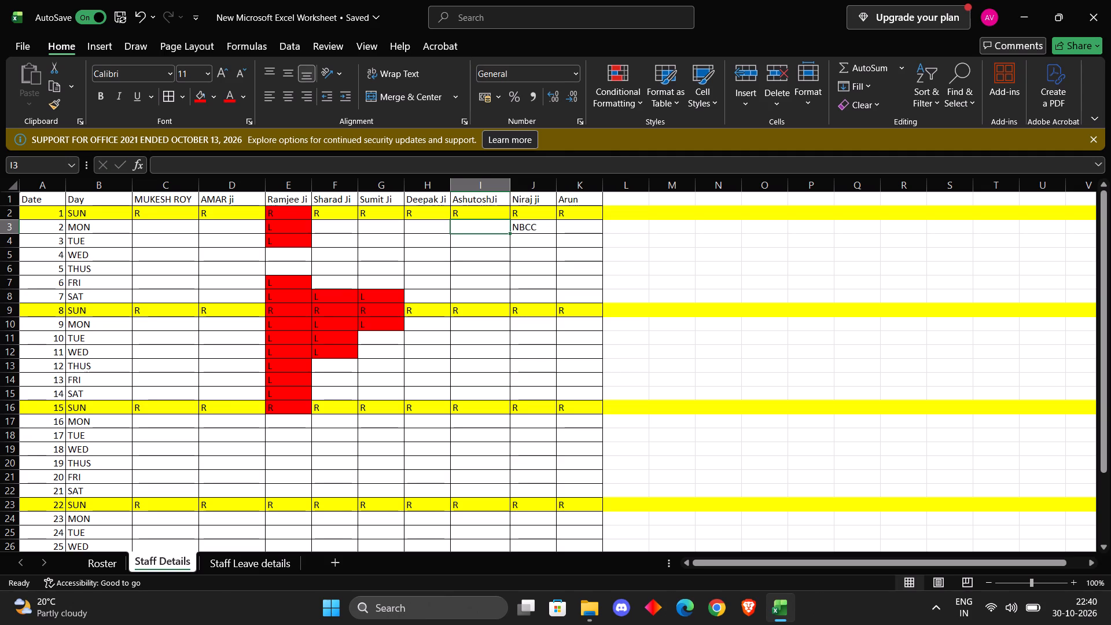
{"action": "left_click", "coordinate": [440, 227]}
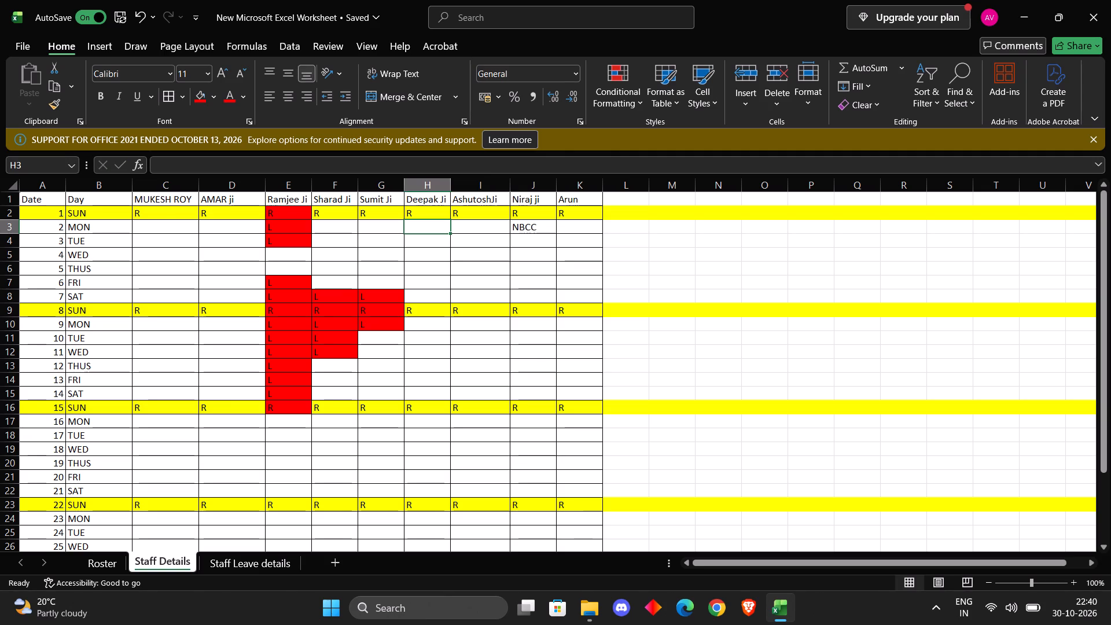
For the 2nd, enter MKPD for the column C staff member in C3 and VND for Amar ji in D3.
{"action": "left_click", "coordinate": [172, 229]}
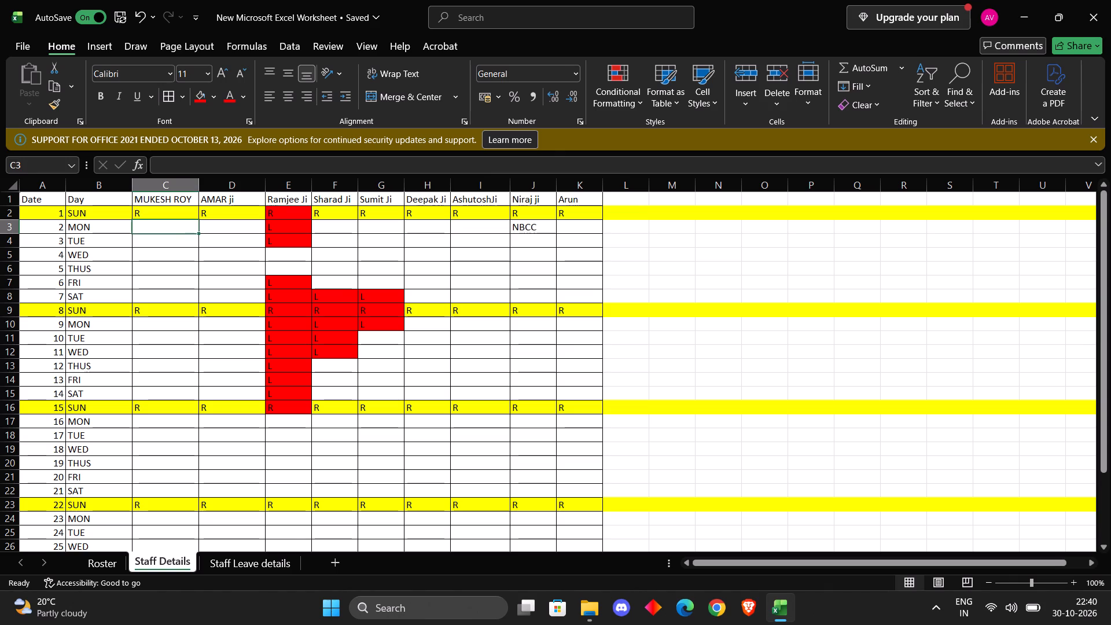
{"action": "key", "text": "shift+m"}
{"action": "key", "text": "shift+k"}
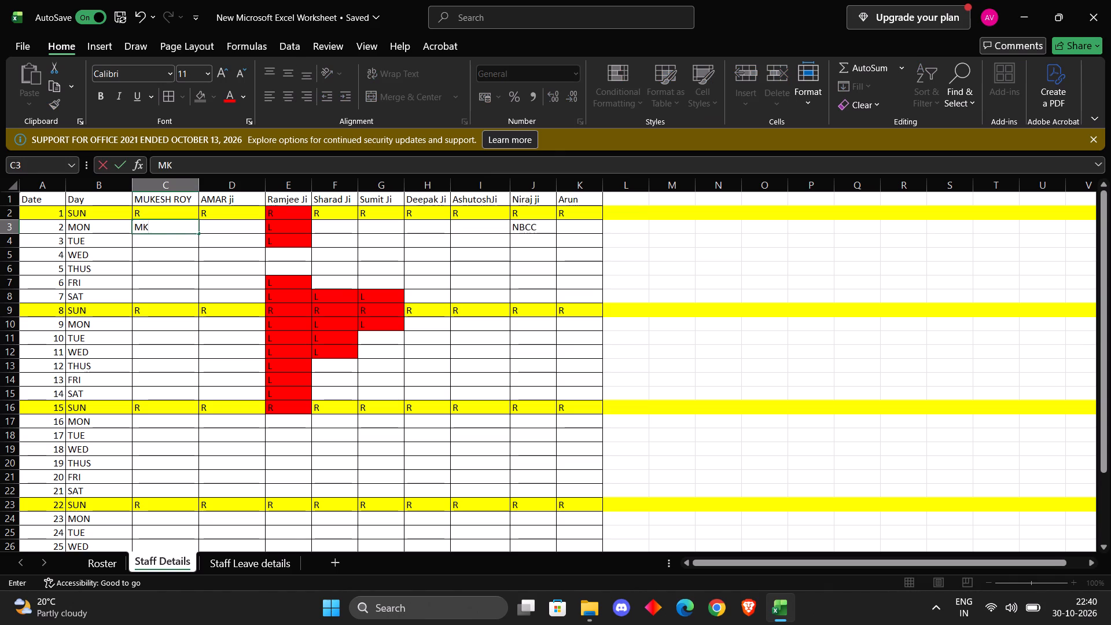
{"action": "key", "text": "shift+p"}
{"action": "key", "text": "shift+d"}
{"action": "left_click", "coordinate": [227, 225]}
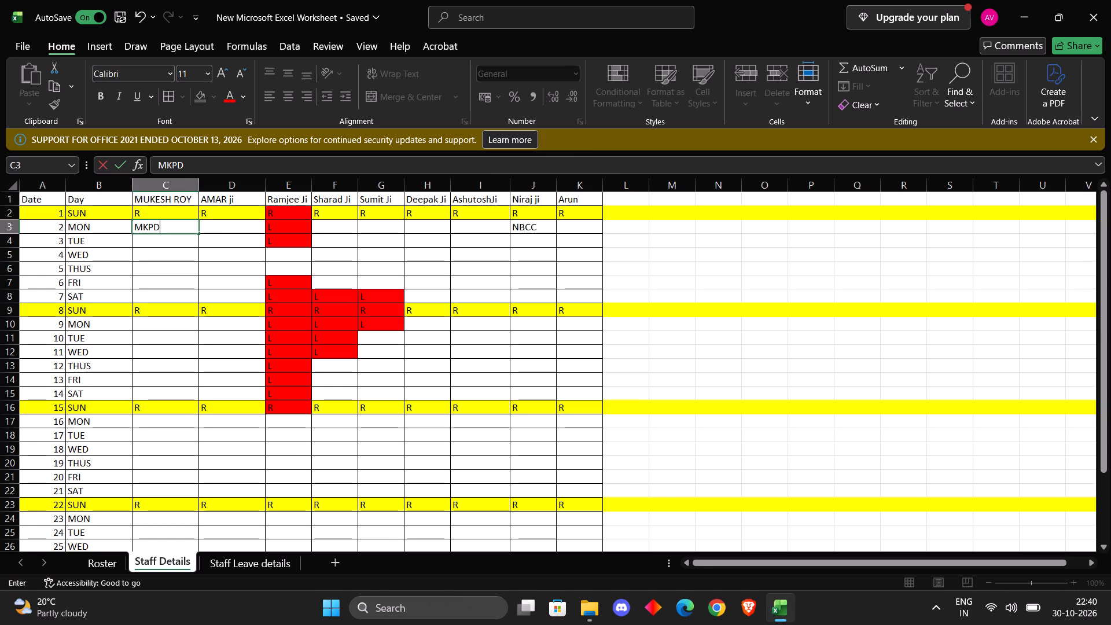
{"action": "key", "text": "shift+m"}
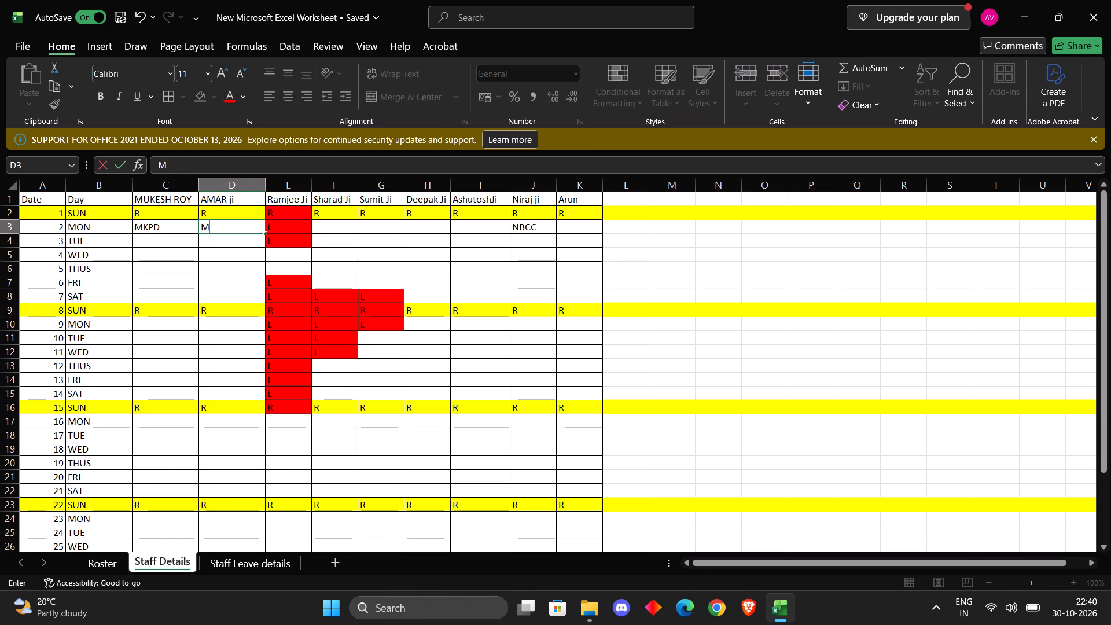
{"action": "key", "text": "BackSpace"}
{"action": "type", "text": "VND"}
For the 2nd, enter VND for Sharad Ji in F3 and MKPD for Sumit Ji in G3.
{"action": "left_click", "coordinate": [342, 227]}
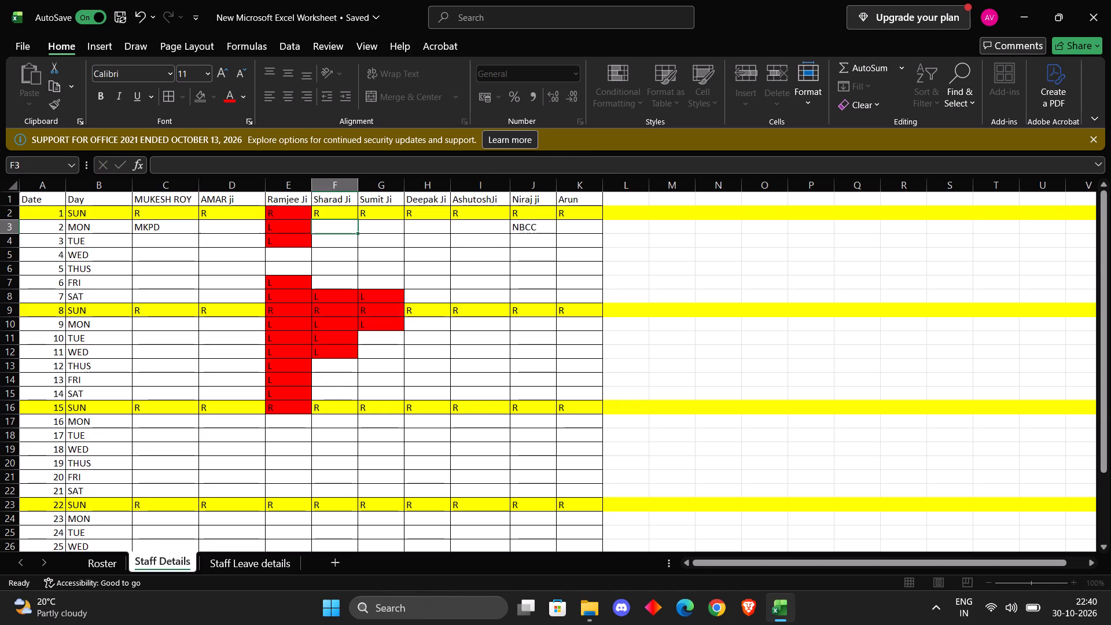
{"action": "type", "text": "VND"}
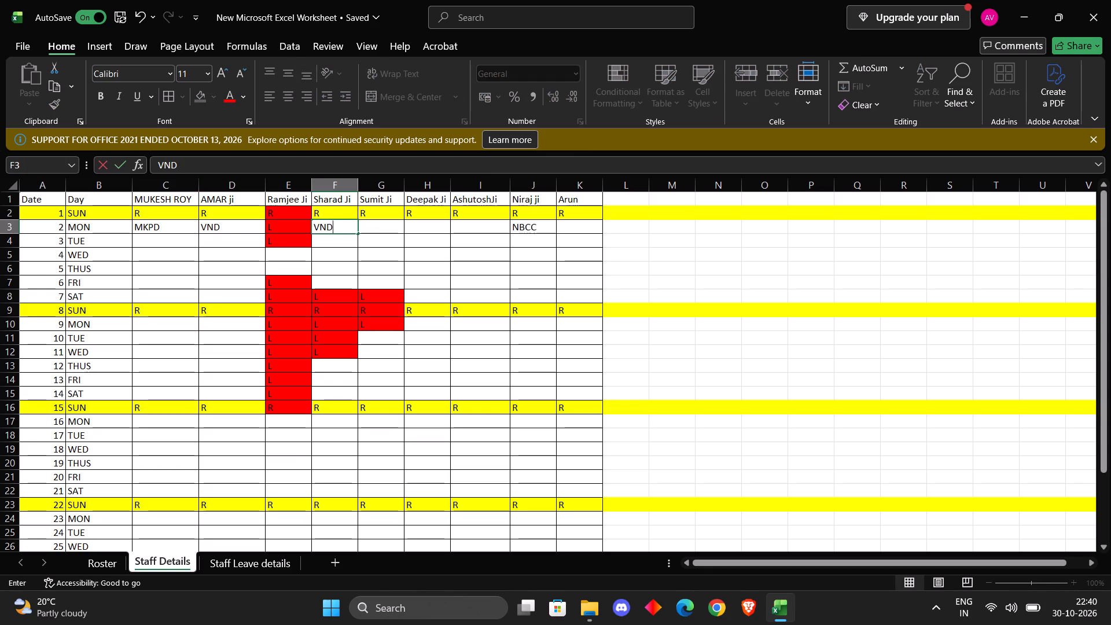
{"action": "left_click", "coordinate": [393, 227]}
{"action": "key", "text": "shift+m"}
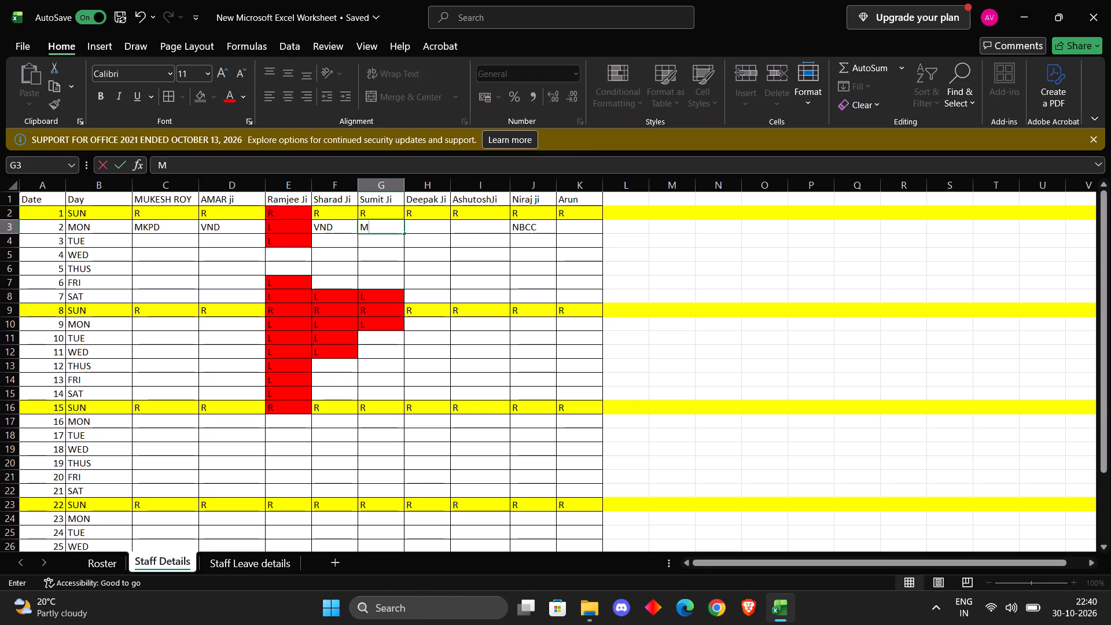
{"action": "key", "text": "shift+k"}
{"action": "key", "text": "shift+p"}
{"action": "key", "text": "shift+d"}
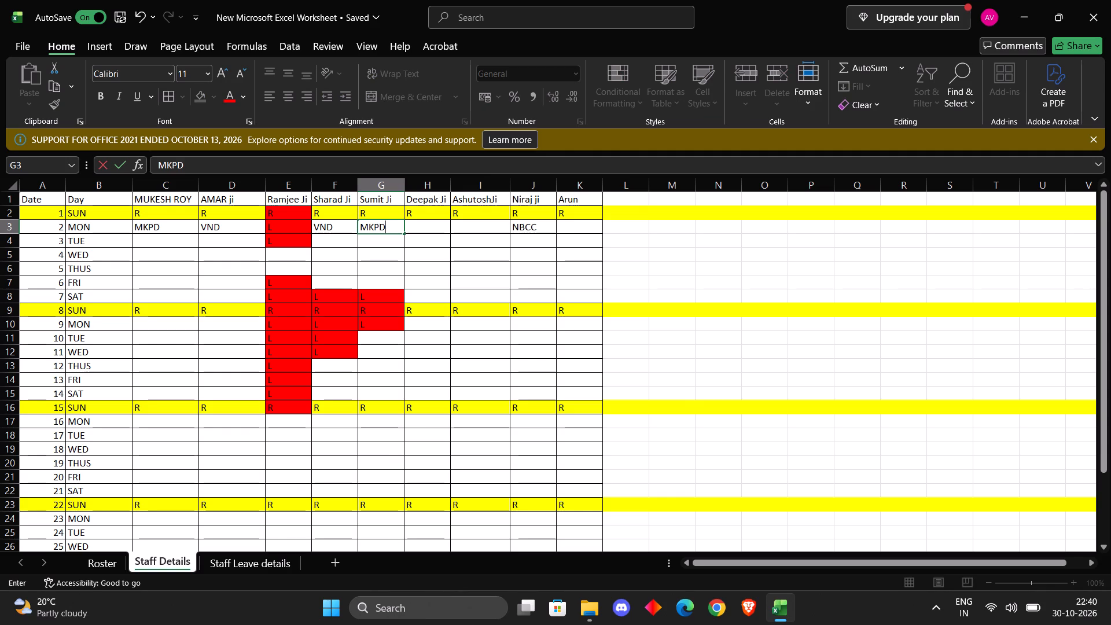
{"action": "left_click", "coordinate": [425, 227]}
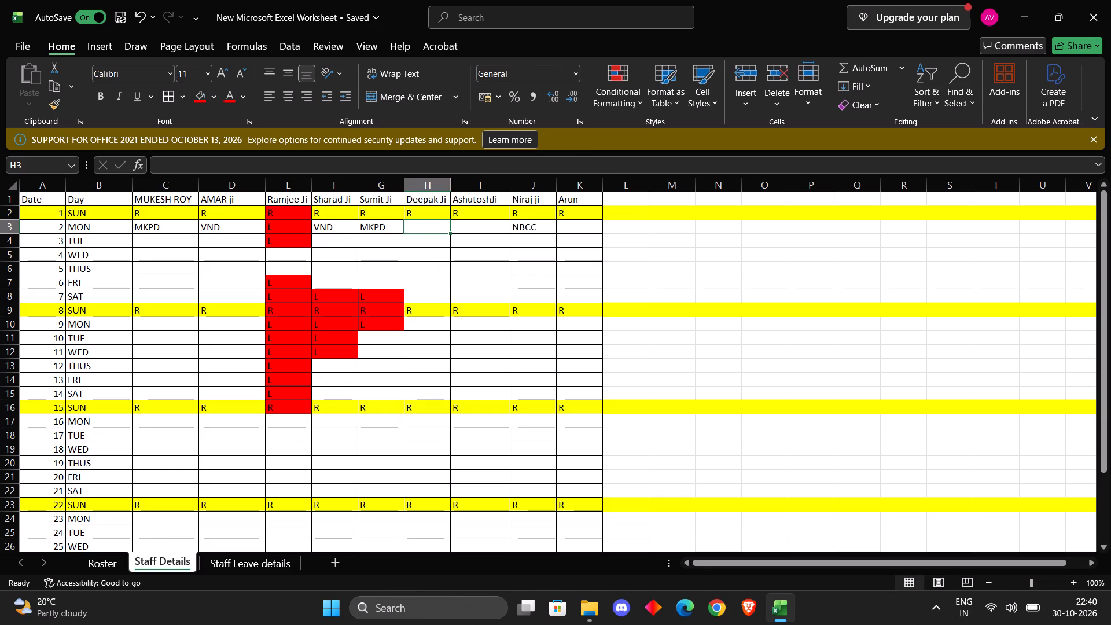
For the 2nd, enter Sapre/N for Arun in K3 and Spare/N for Deepak Ji in H3.
{"action": "left_click", "coordinate": [584, 230]}
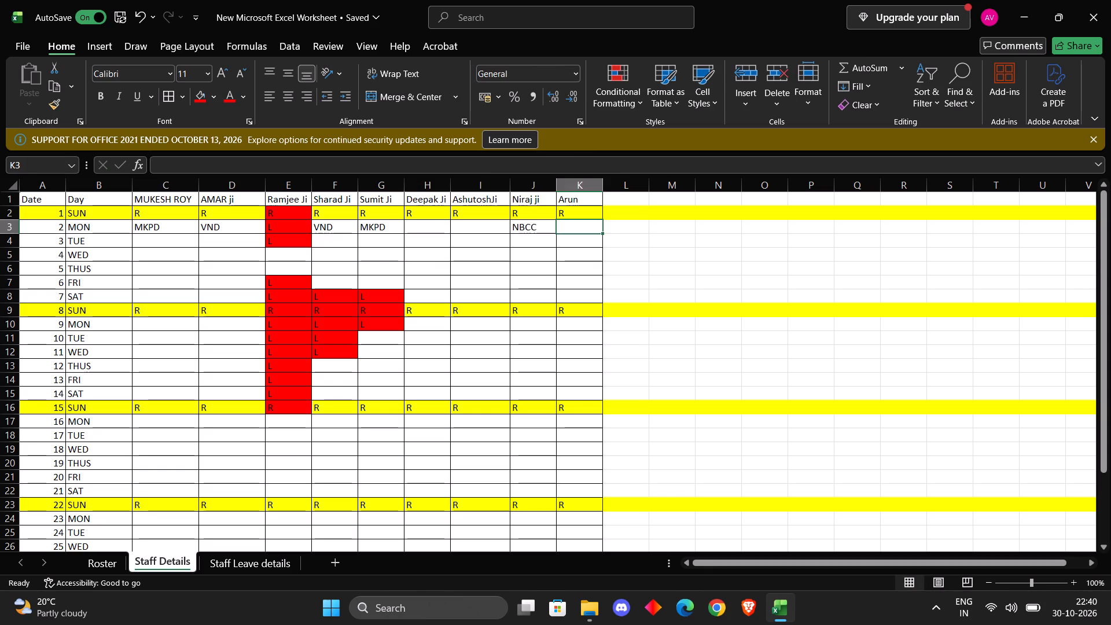
{"action": "type", "text": "Sapre"}
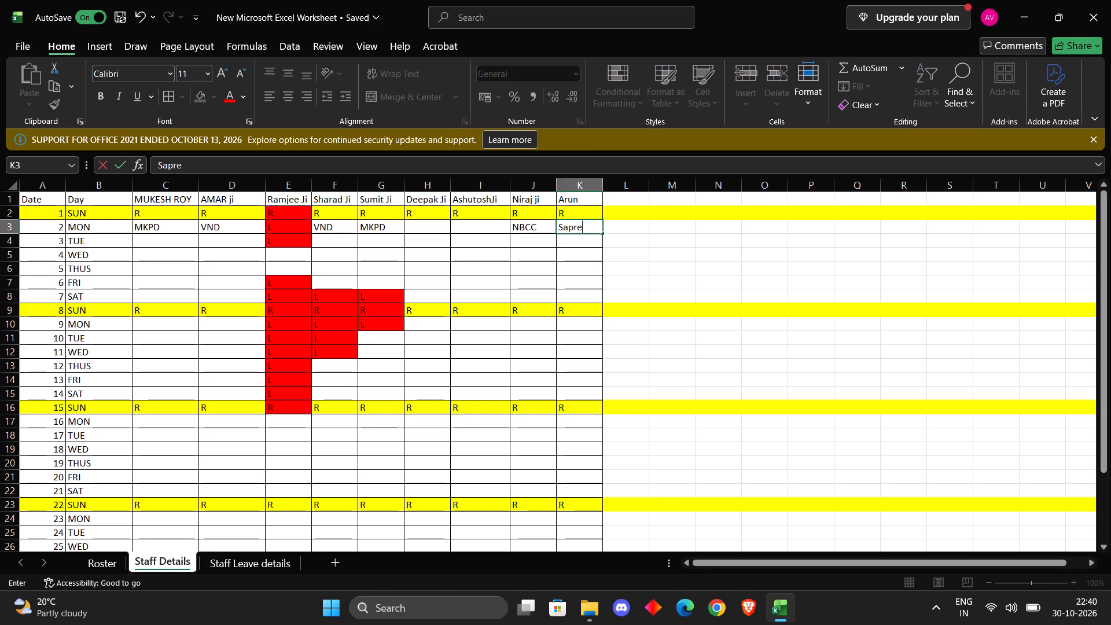
{"action": "key", "text": "slash"}
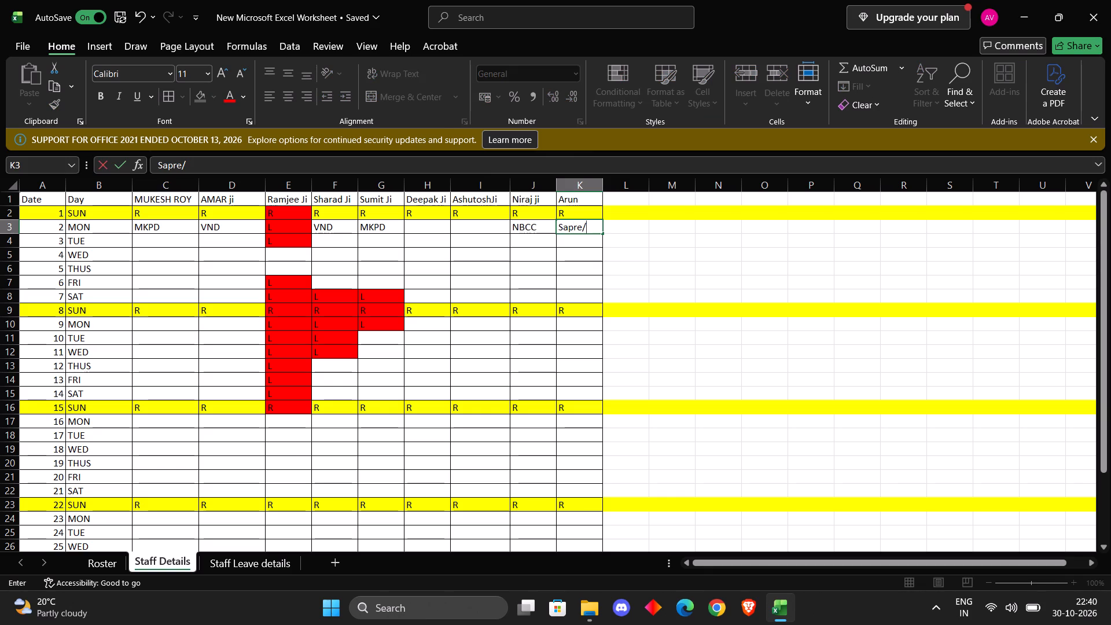
{"action": "key", "text": "shift+n"}
{"action": "left_click", "coordinate": [425, 229]}
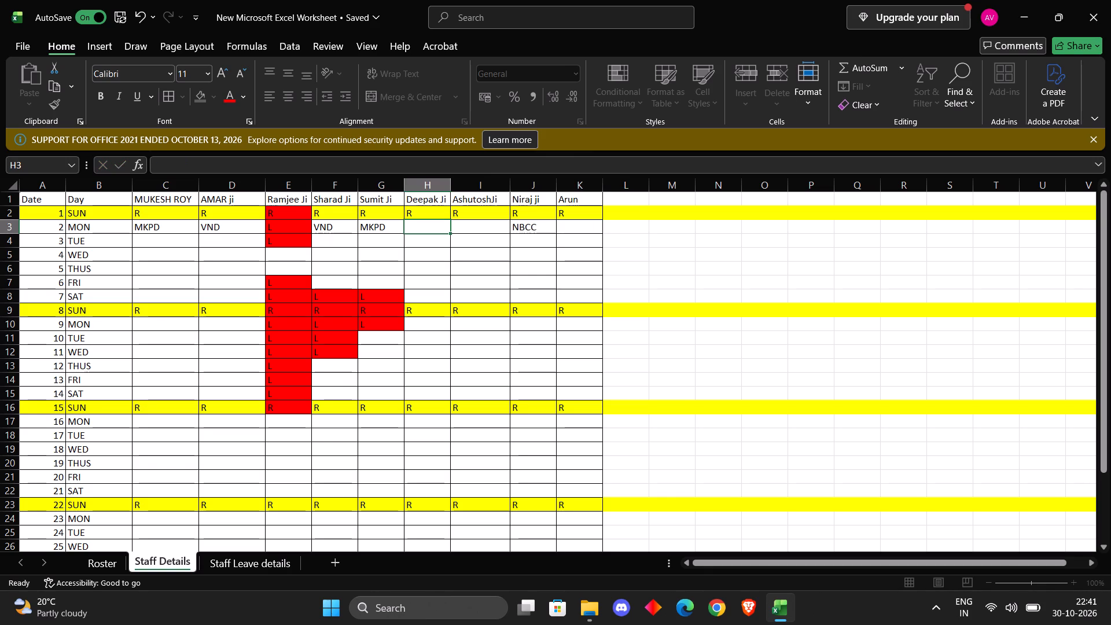
{"action": "type", "text": "Spare"}
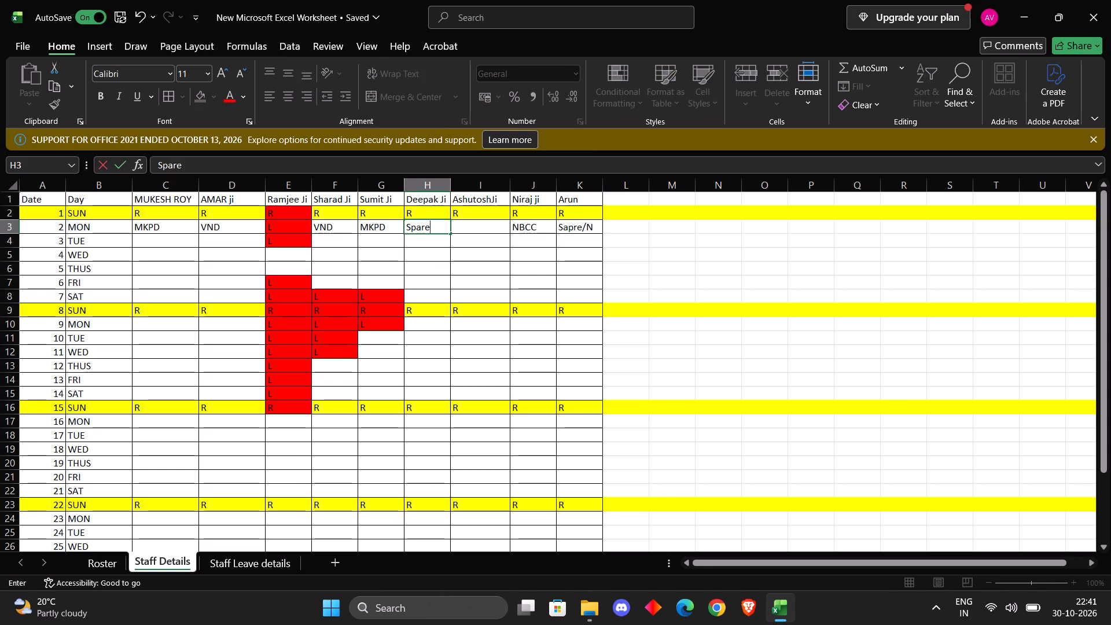
{"action": "type", "text": "/N"}
Select Ashutosh Ji's cell for the 2nd, I3.
{"action": "left_click", "coordinate": [474, 229]}
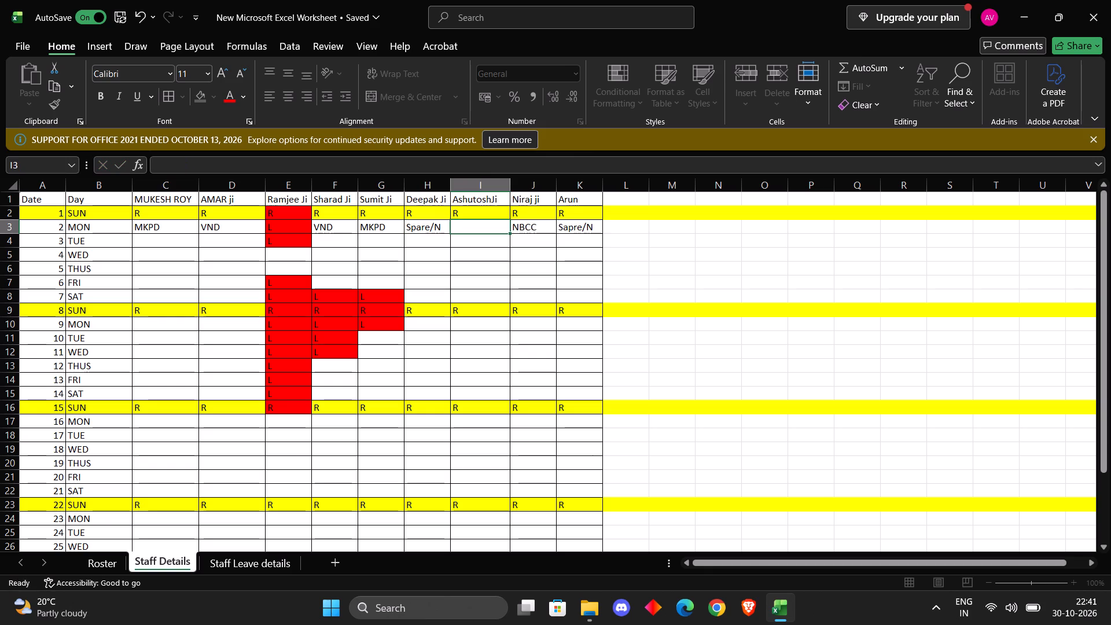
{"action": "left_click", "coordinate": [477, 228]}
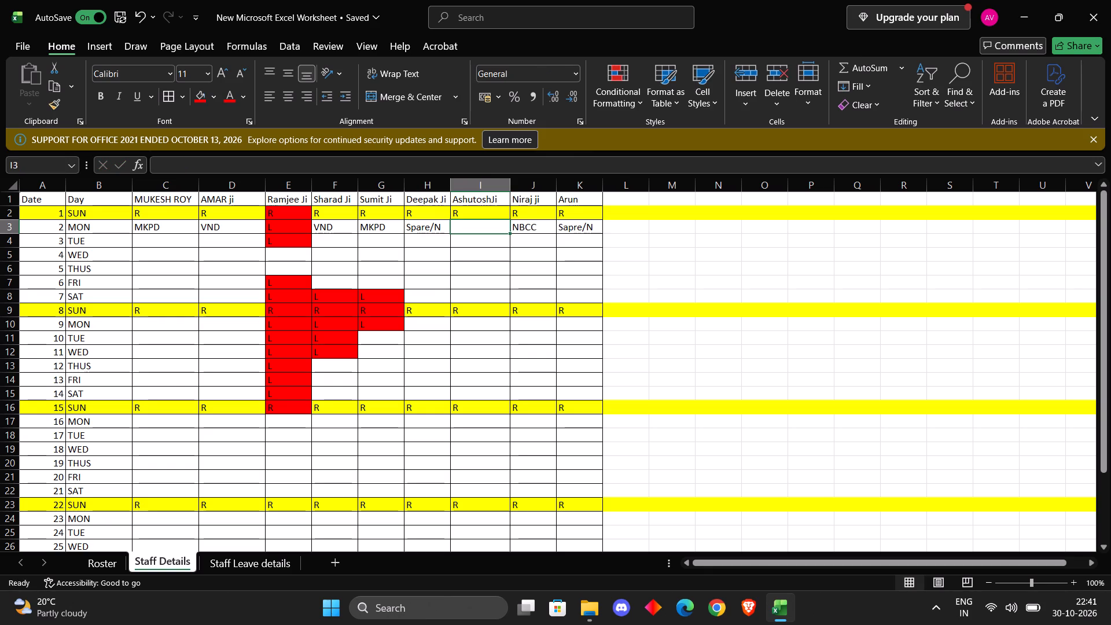
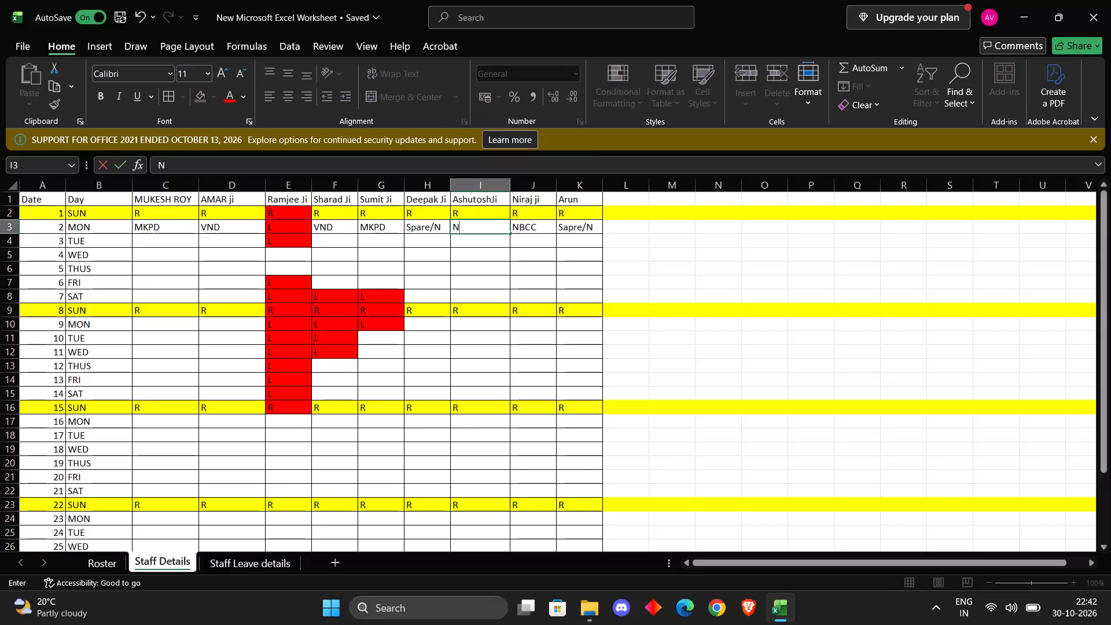
For the 2nd, complete Ashutosh Ji's duty entry in I3 as NBCC.
{"action": "type", "text": "BCC"}
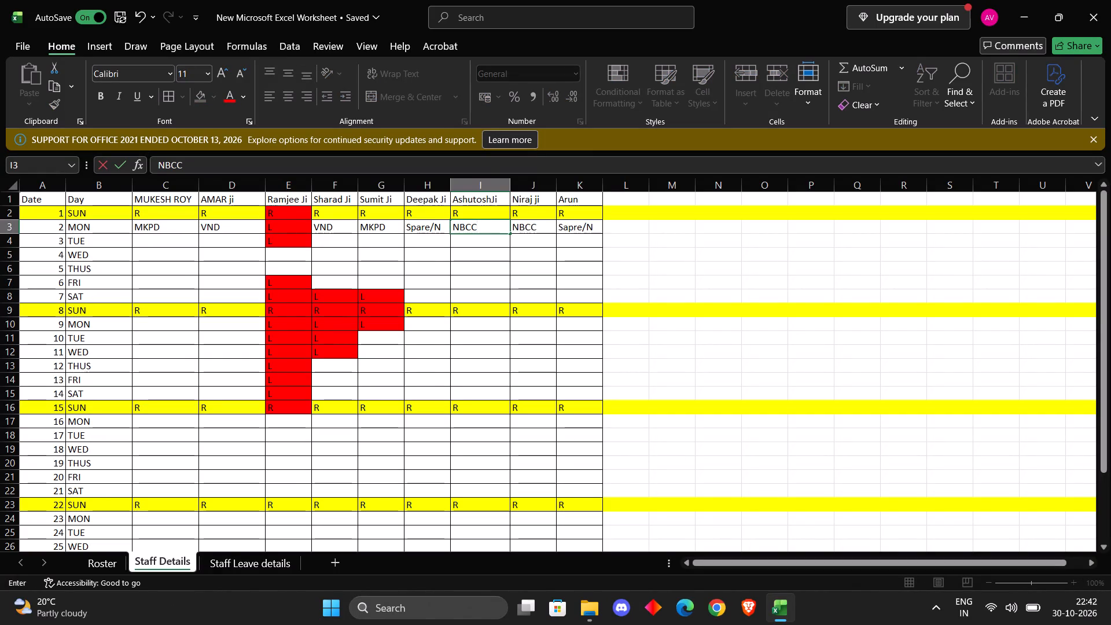
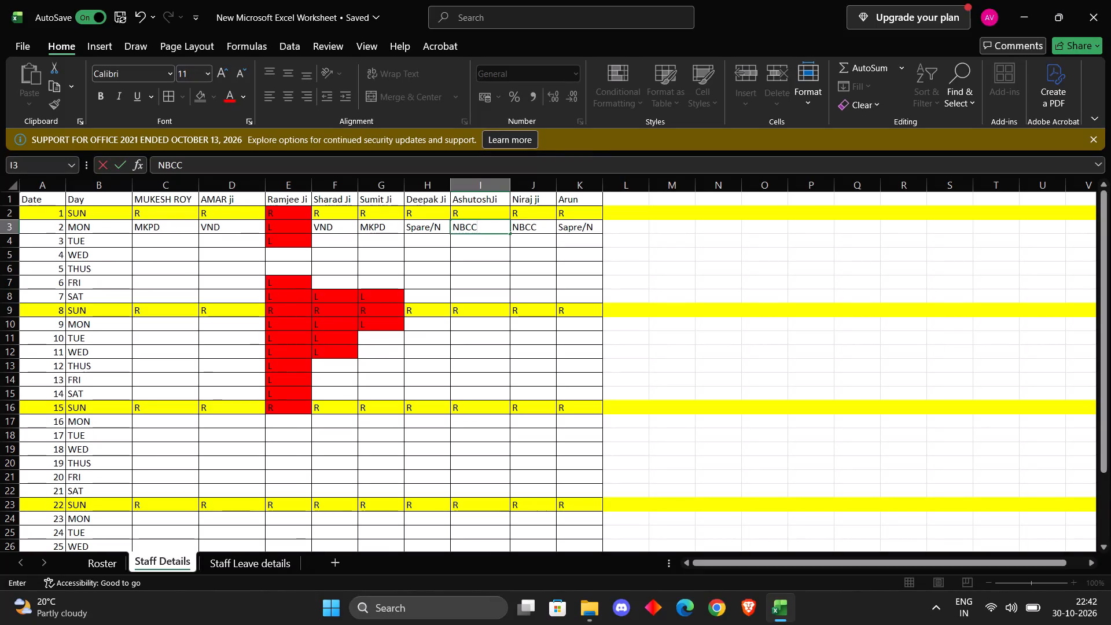
For Saturday the 7th, enter the duty codes MKPD in C8 and VND in D8.
{"action": "left_click", "coordinate": [176, 295]}
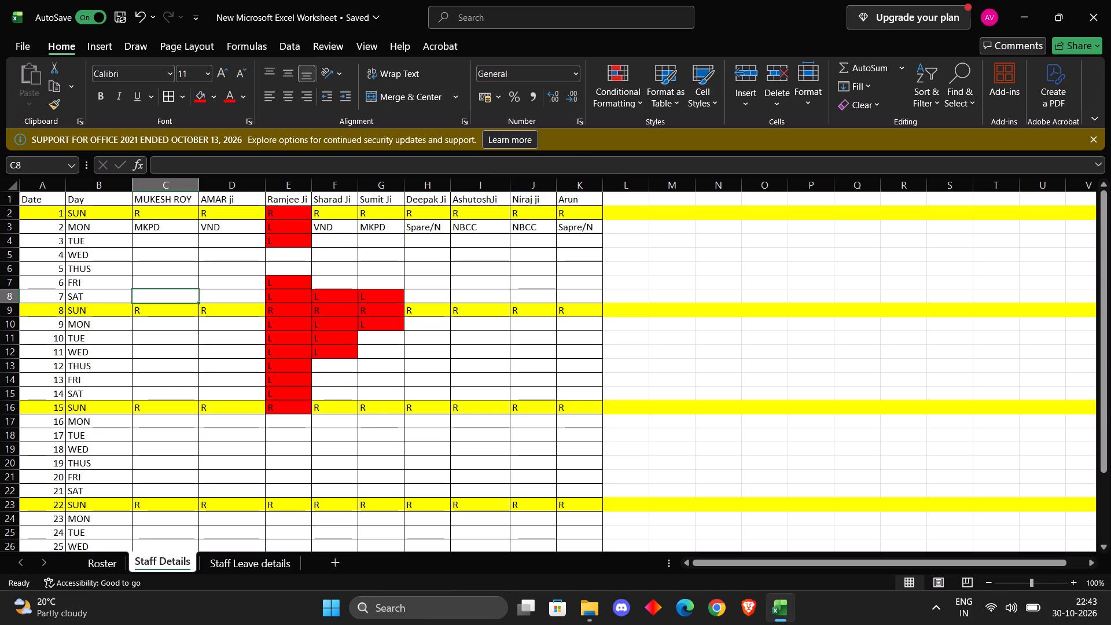
{"action": "left_click", "coordinate": [176, 295]}
{"action": "key", "text": "shift+m"}
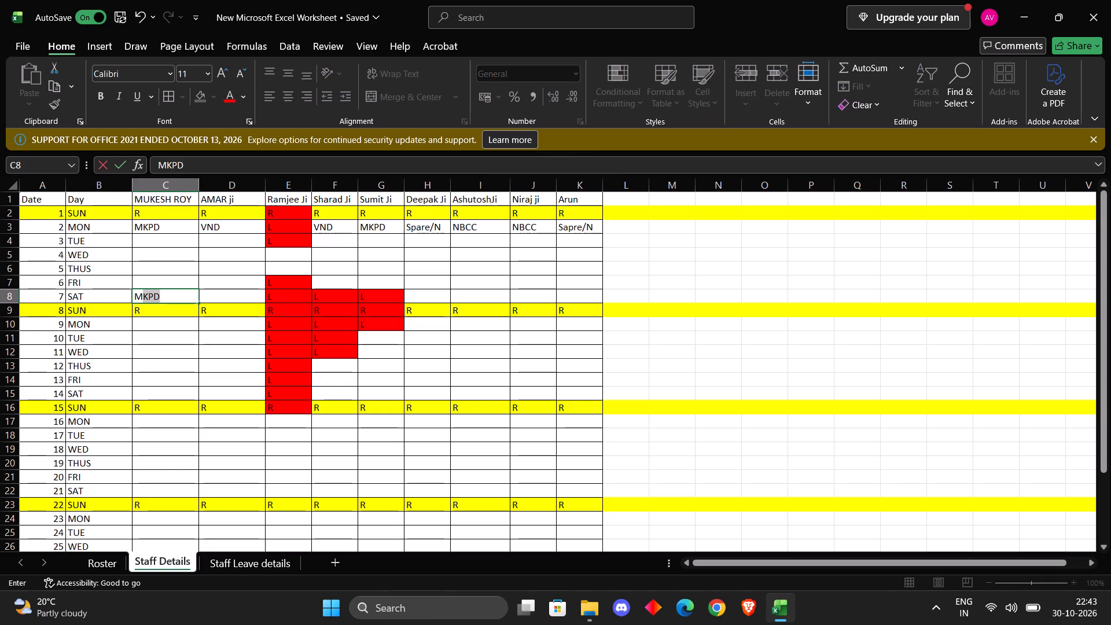
{"action": "key", "text": "shift+k"}
{"action": "key", "text": "shift+p"}
{"action": "key", "text": "shift+d"}
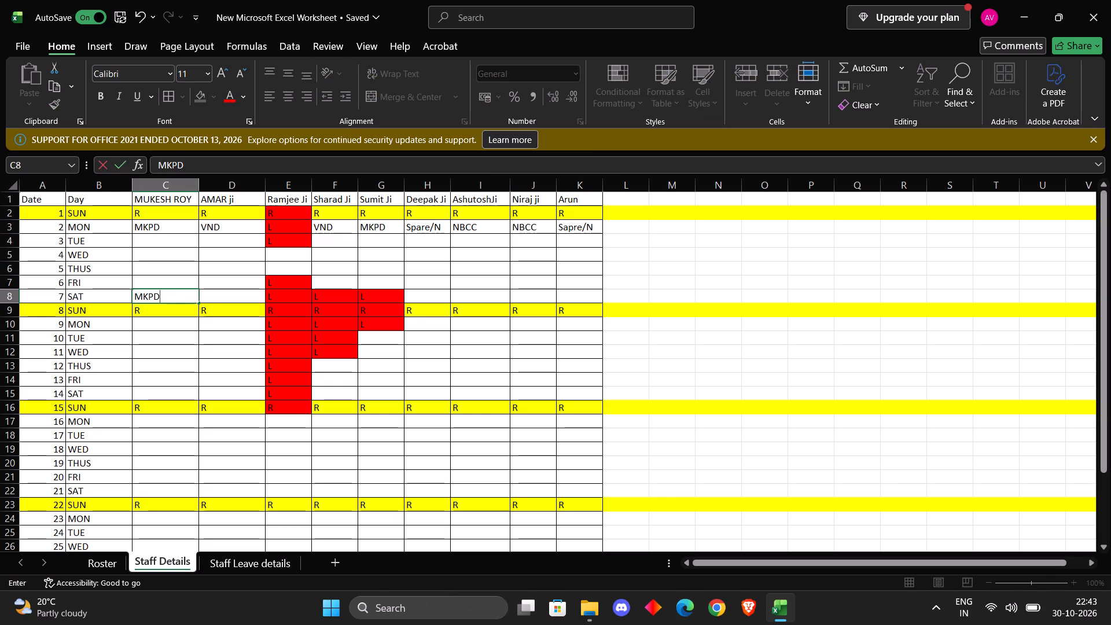
{"action": "left_click", "coordinate": [230, 296]}
{"action": "type", "text": "VND"}
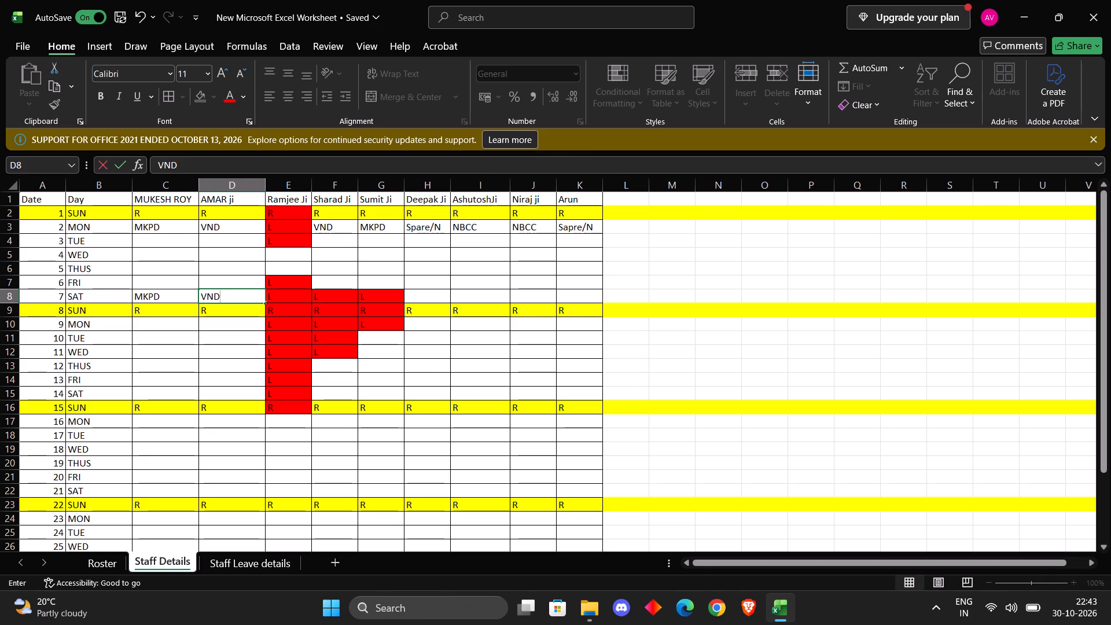
For the 7th, enter Spare/N in H8 for Deepak Ji and Sapre/N in K8 for Arun.
{"action": "left_click", "coordinate": [424, 296]}
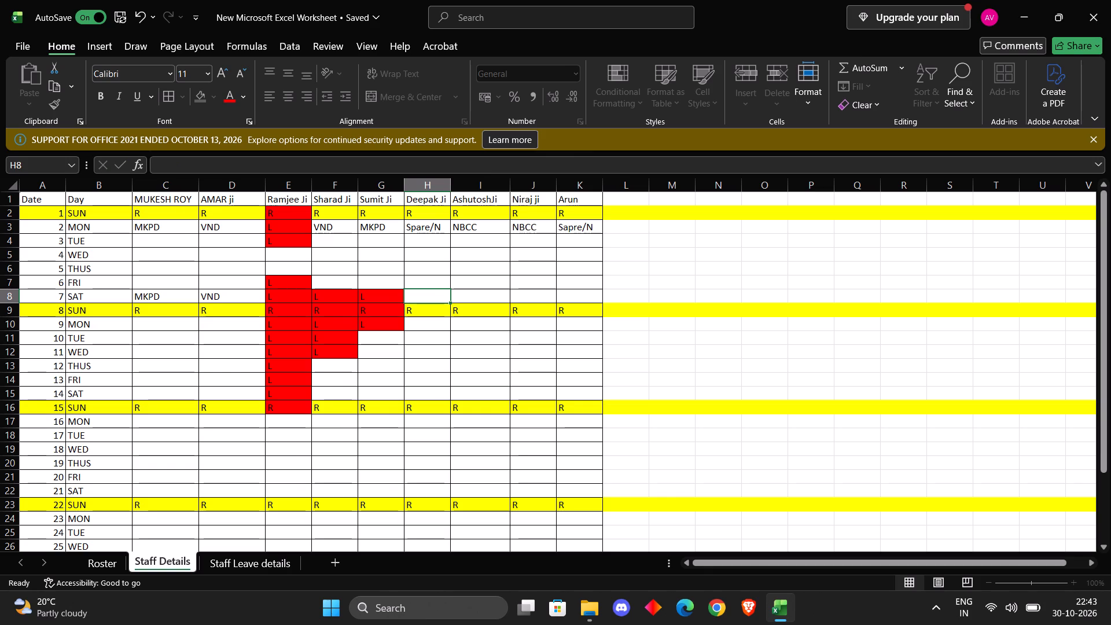
{"action": "key", "text": "shift+s"}
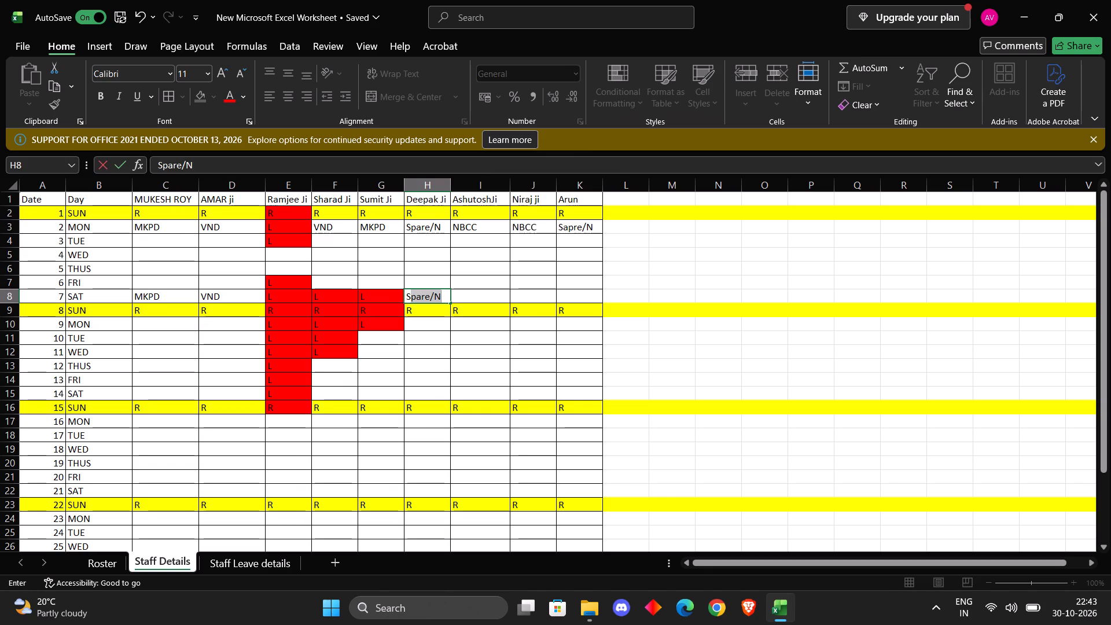
{"action": "left_click", "coordinate": [584, 297]}
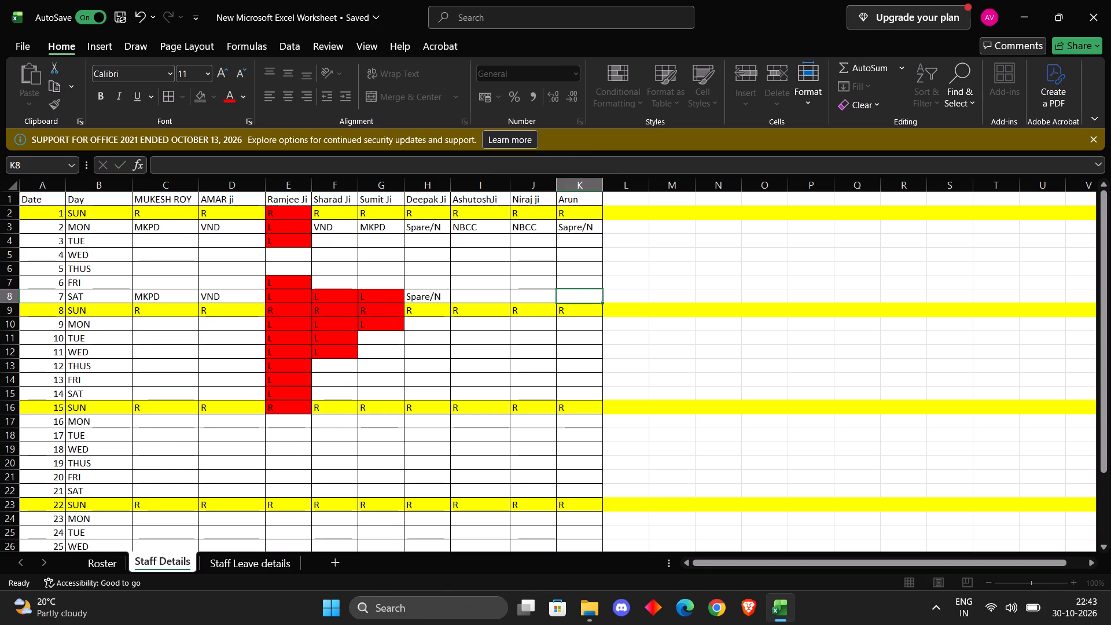
{"action": "key", "text": "shift+s"}
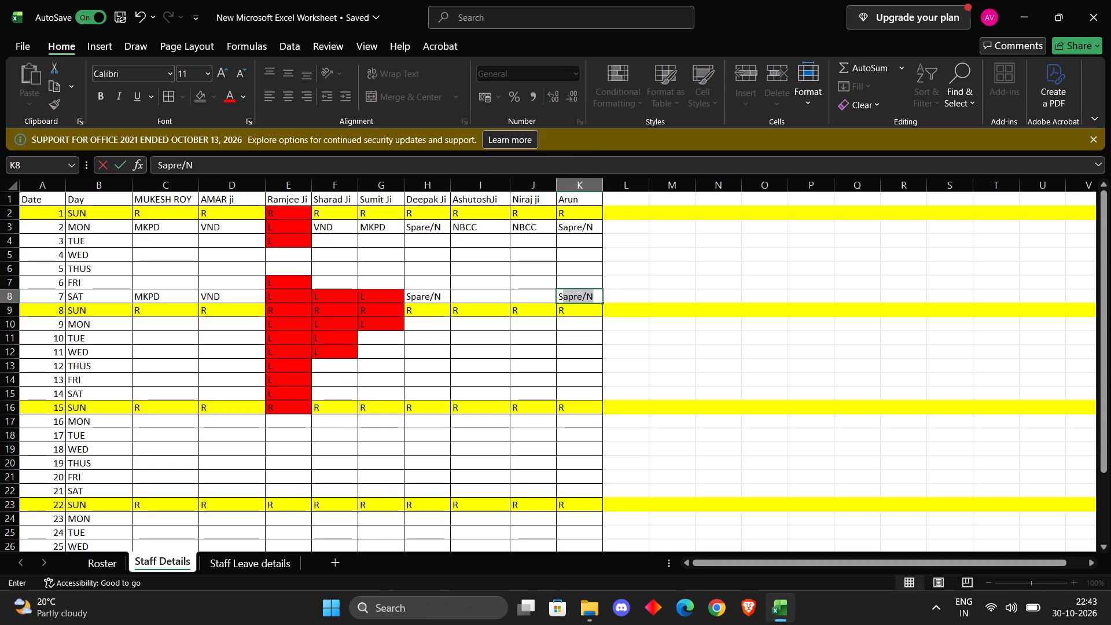
{"action": "left_click", "coordinate": [653, 260]}
For the 7th, enter NBCC as the duty code for Niraj ji in J8 and Ashutosh Ji in I8.
{"action": "left_click", "coordinate": [540, 295]}
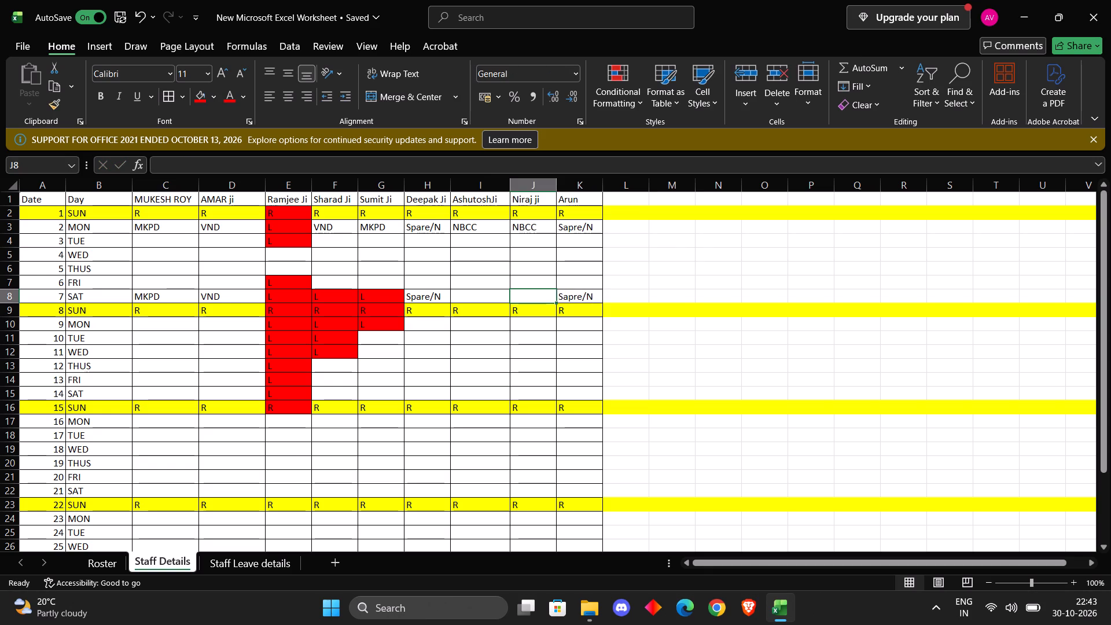
{"action": "left_click", "coordinate": [533, 295]}
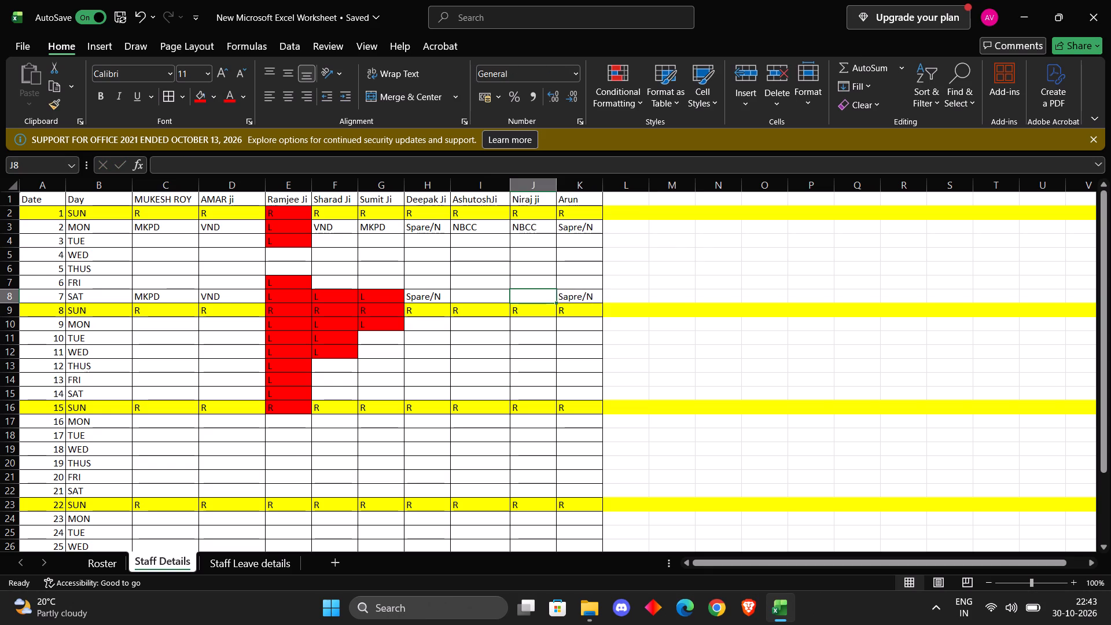
{"action": "left_click", "coordinate": [533, 295]}
{"action": "key", "text": "shift+n"}
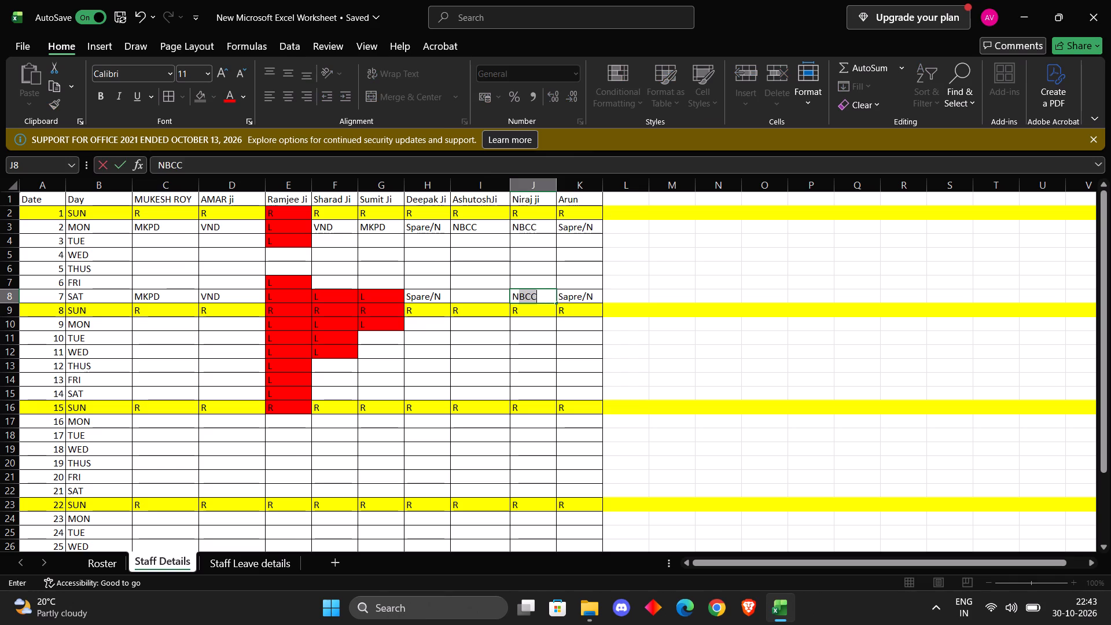
{"action": "left_click", "coordinate": [478, 300]}
{"action": "key", "text": "shift+n"}
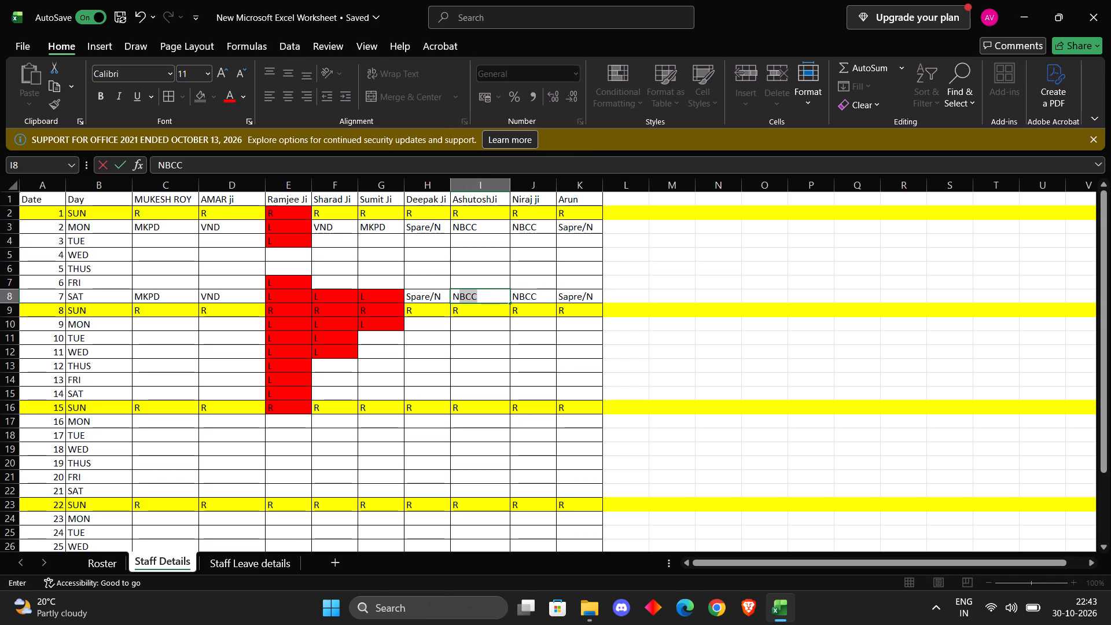
Select C4, the first staff member's empty duty cell for Tuesday the 3rd.
{"action": "left_click", "coordinate": [165, 245]}
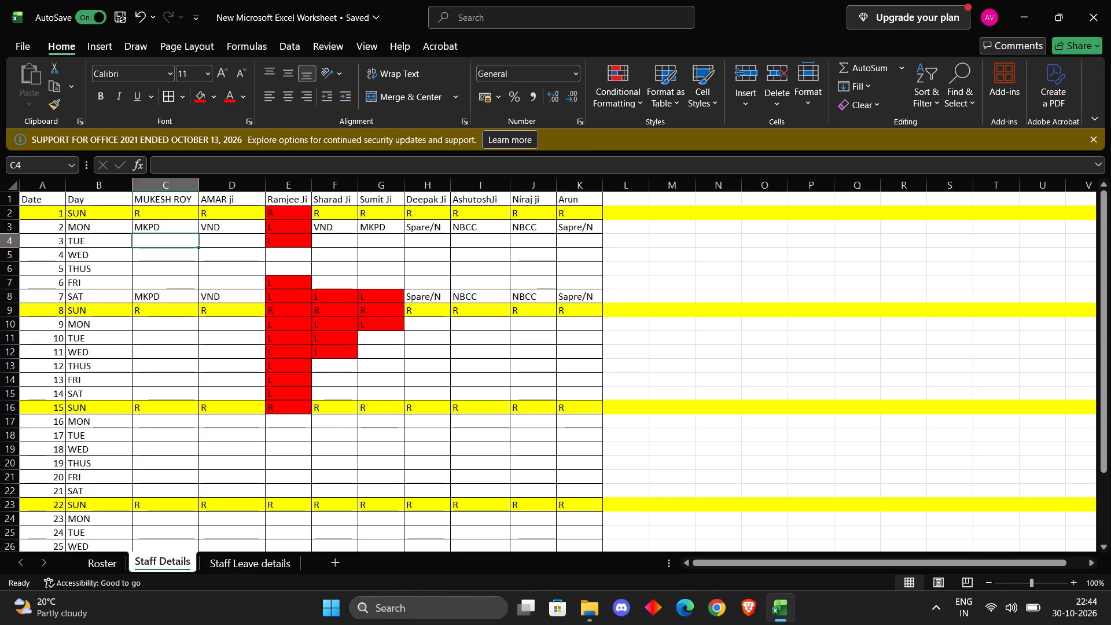
{"action": "left_click", "coordinate": [162, 244]}
{"action": "left_click", "coordinate": [175, 236]}
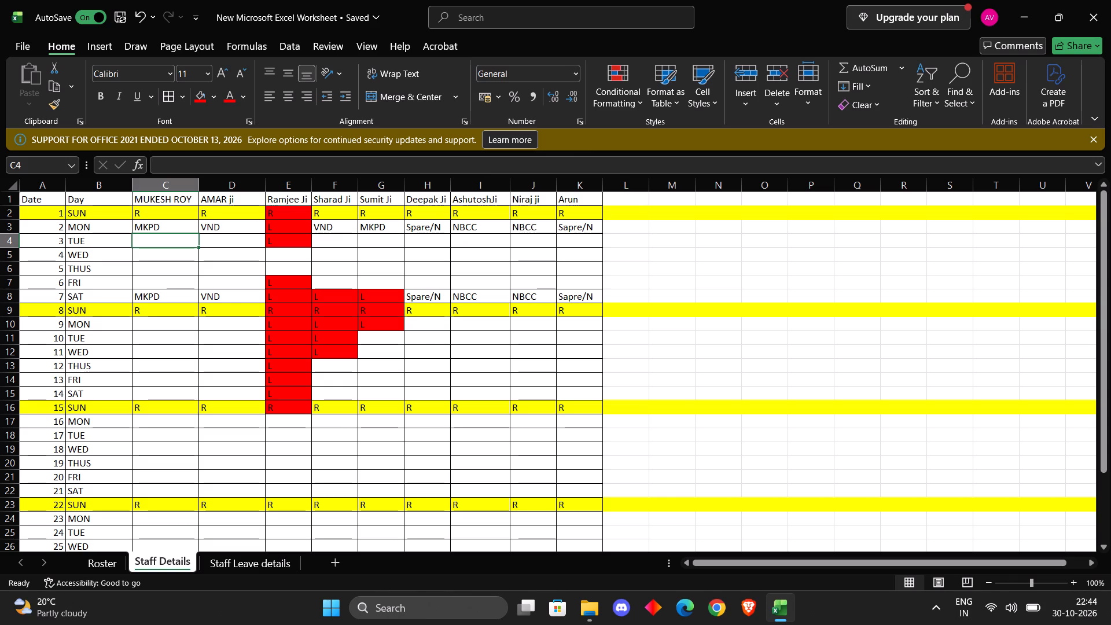
{"action": "left_click", "coordinate": [174, 241]}
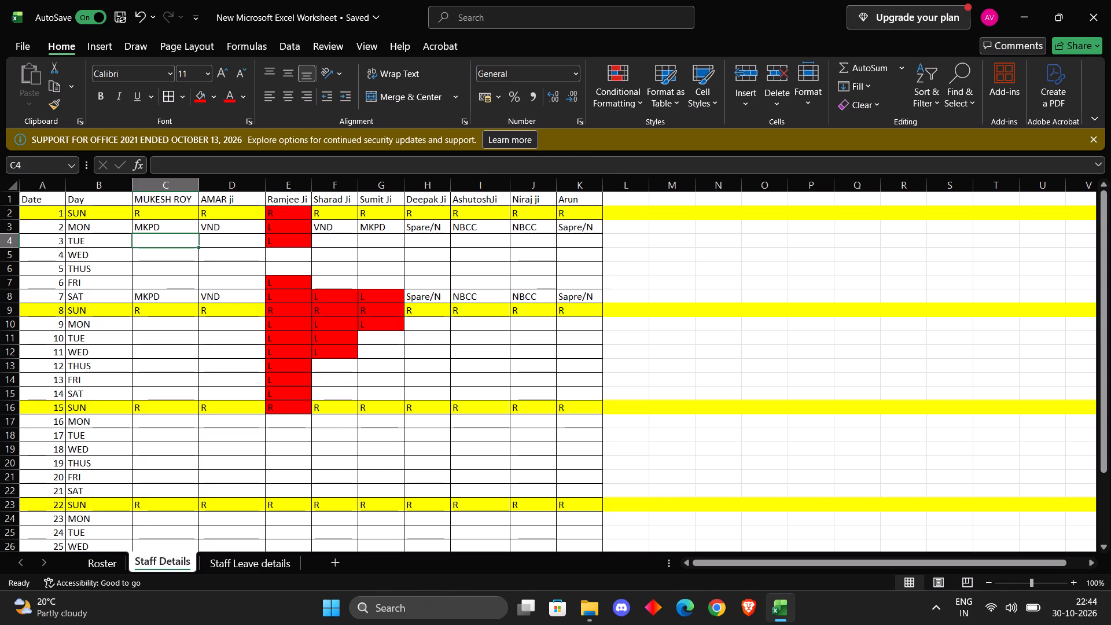
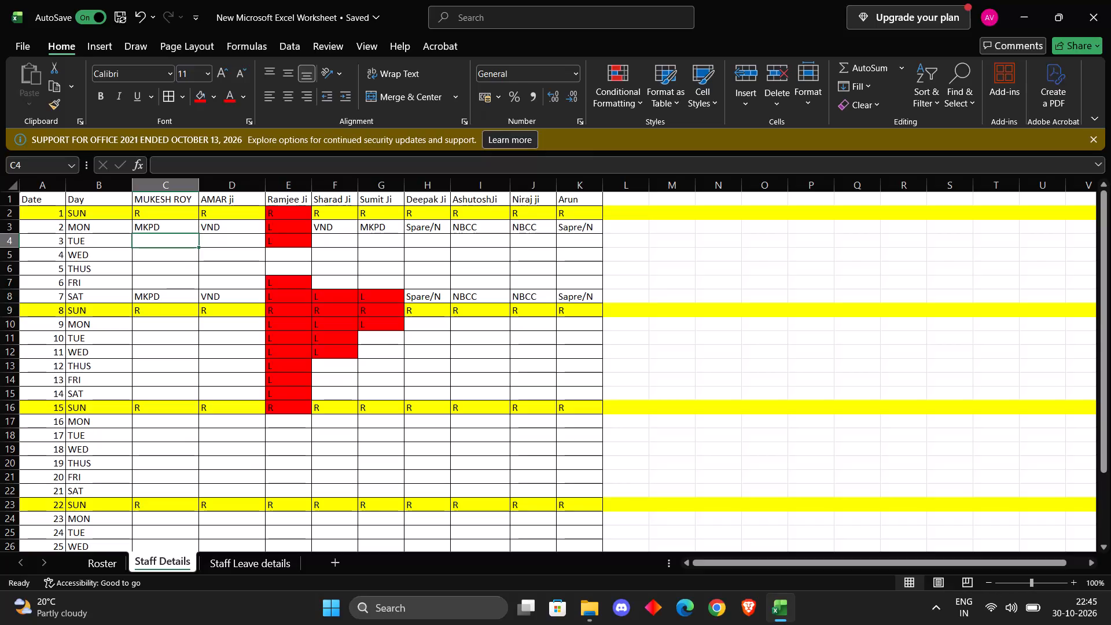
Insert two blank rows above the header row of the roster on the Staff Details sheet.
{"action": "left_click", "coordinate": [6, 214]}
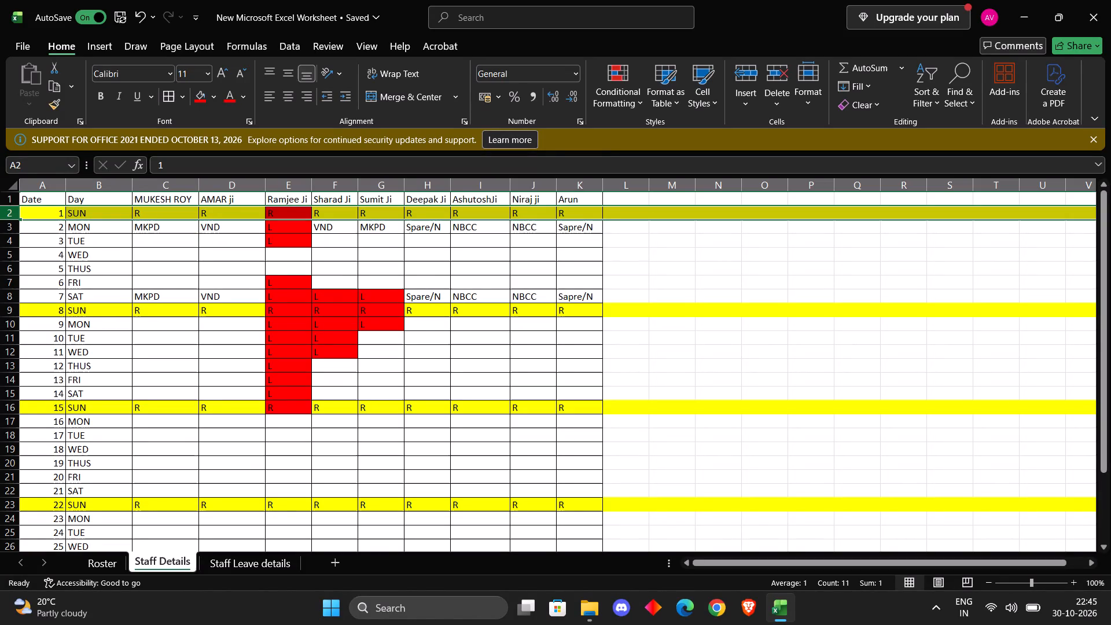
{"action": "left_click", "coordinate": [2, 246]}
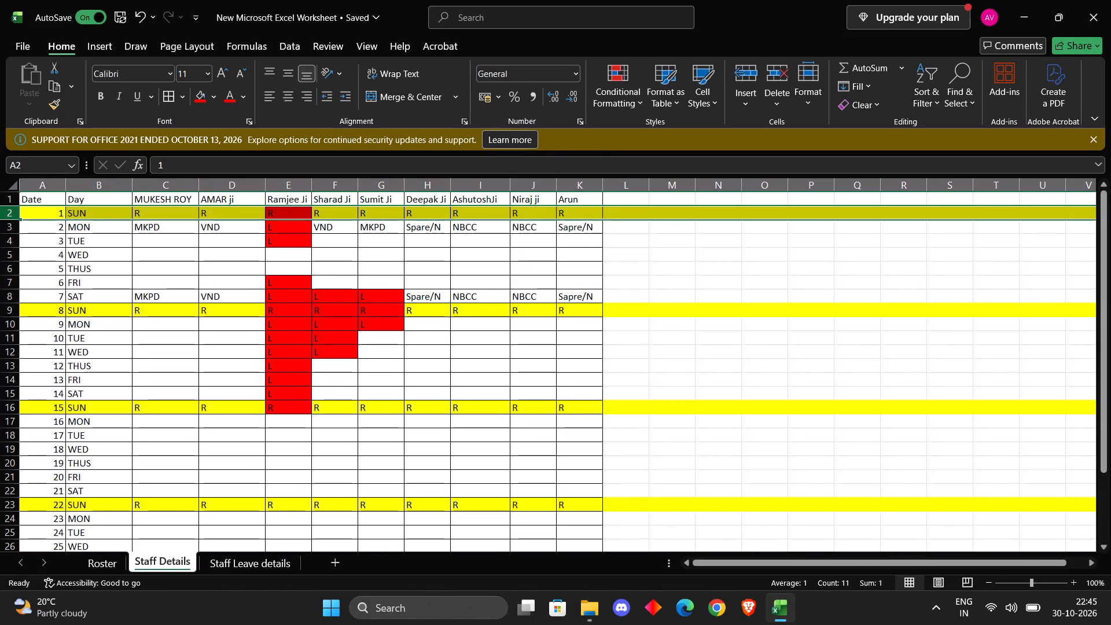
{"action": "left_click", "coordinate": [9, 201]}
{"action": "left_click", "coordinate": [15, 201]}
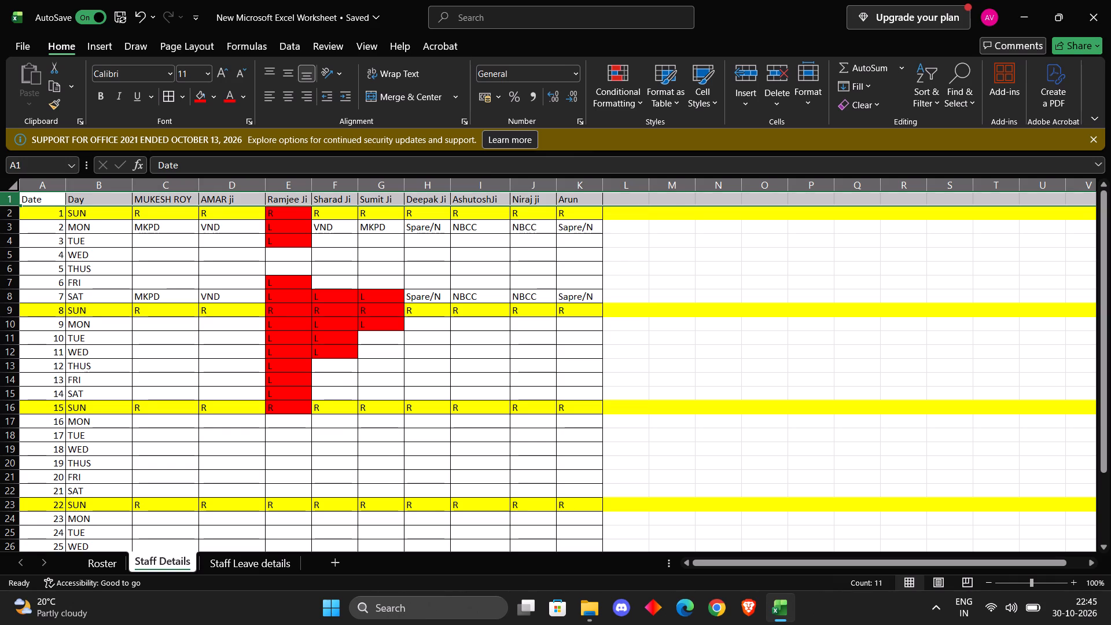
{"action": "left_click", "coordinate": [12, 200]}
{"action": "right_click", "coordinate": [12, 200]}
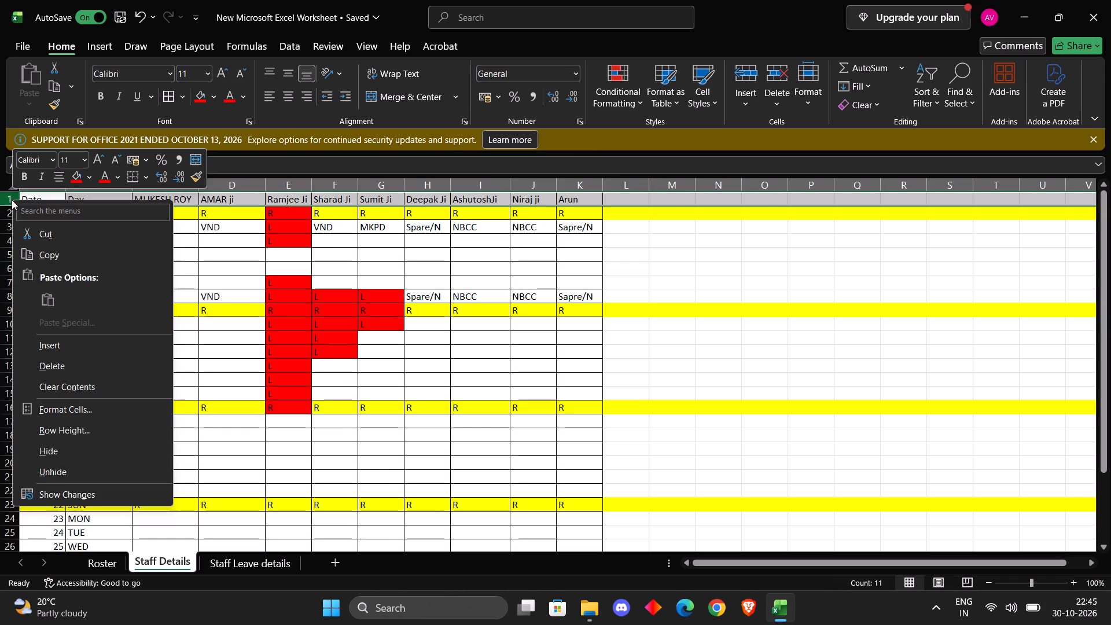
{"action": "left_click", "coordinate": [84, 347]}
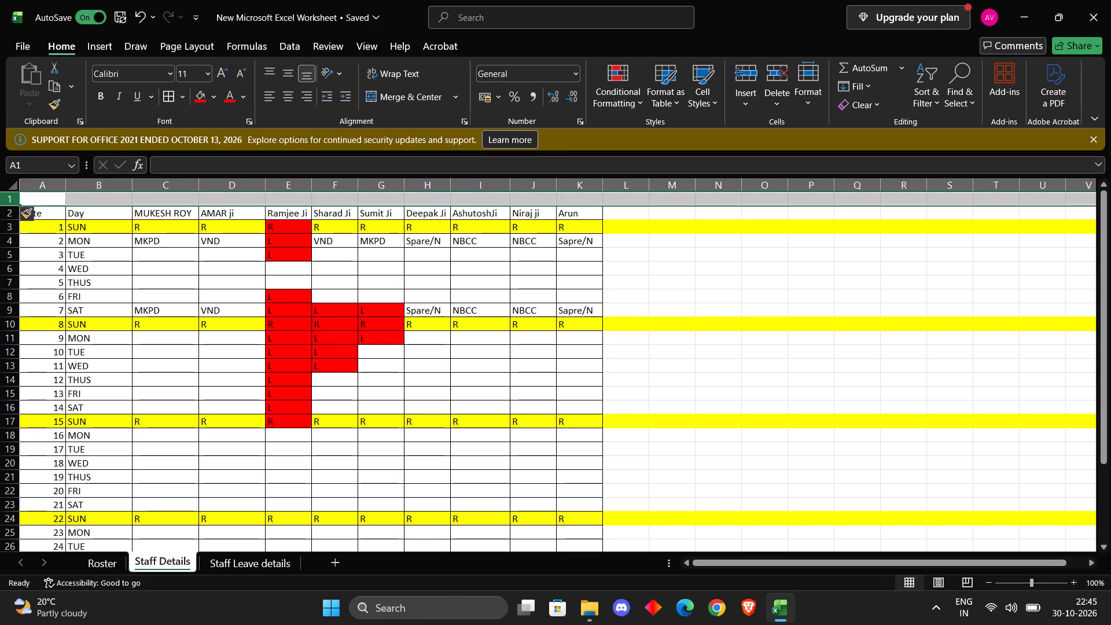
{"action": "left_click", "coordinate": [139, 376]}
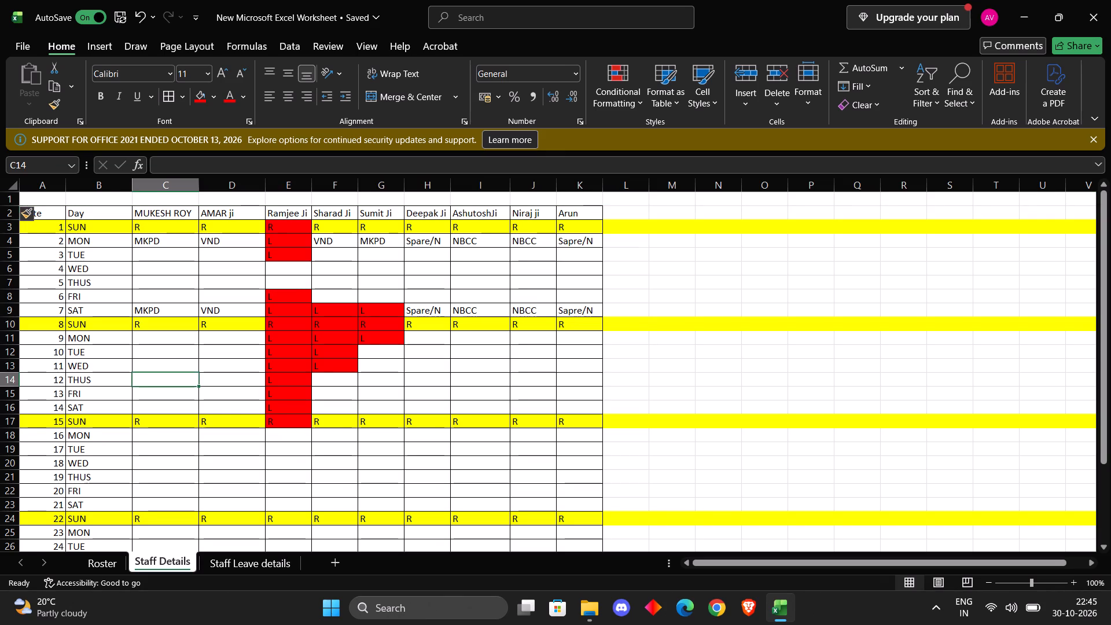
{"action": "left_click", "coordinate": [4, 216]}
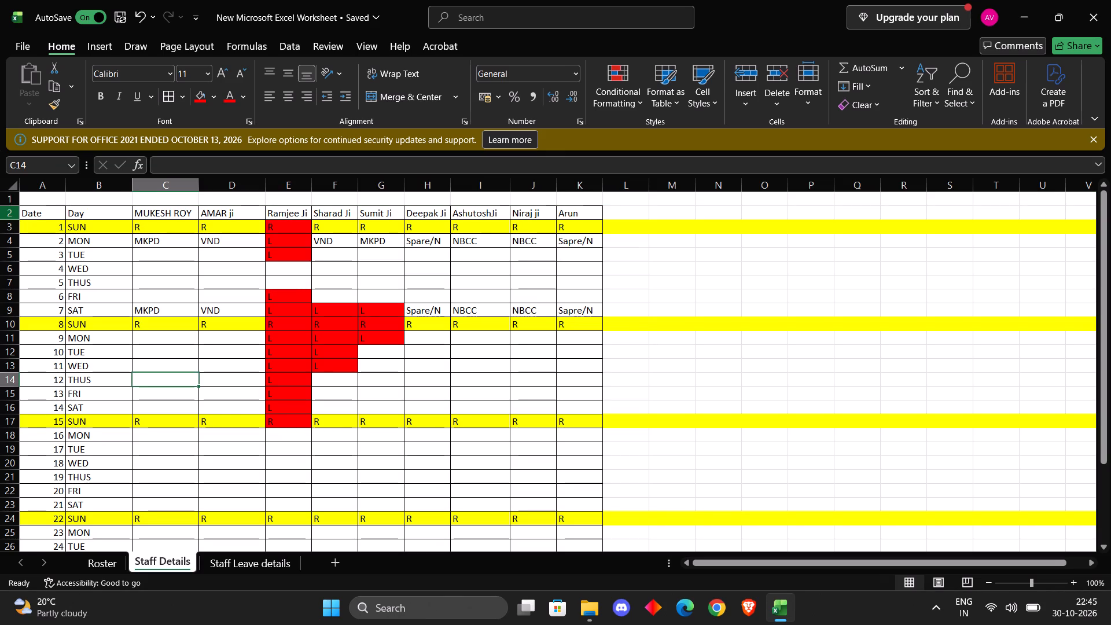
{"action": "left_click", "coordinate": [3, 209]}
{"action": "right_click", "coordinate": [3, 209]}
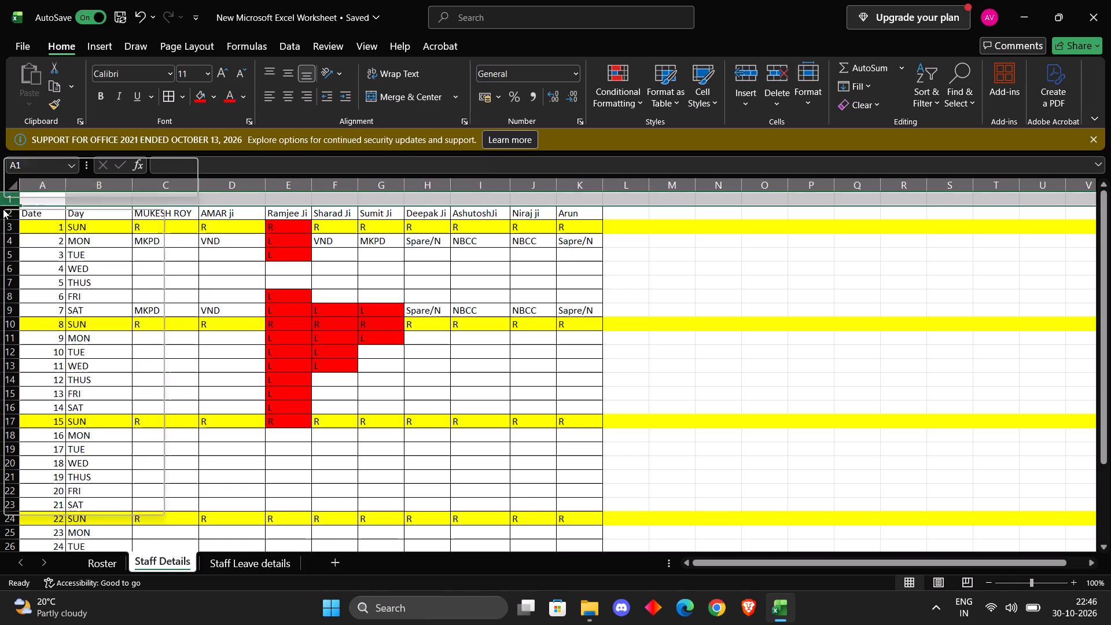
{"action": "left_click", "coordinate": [57, 355]}
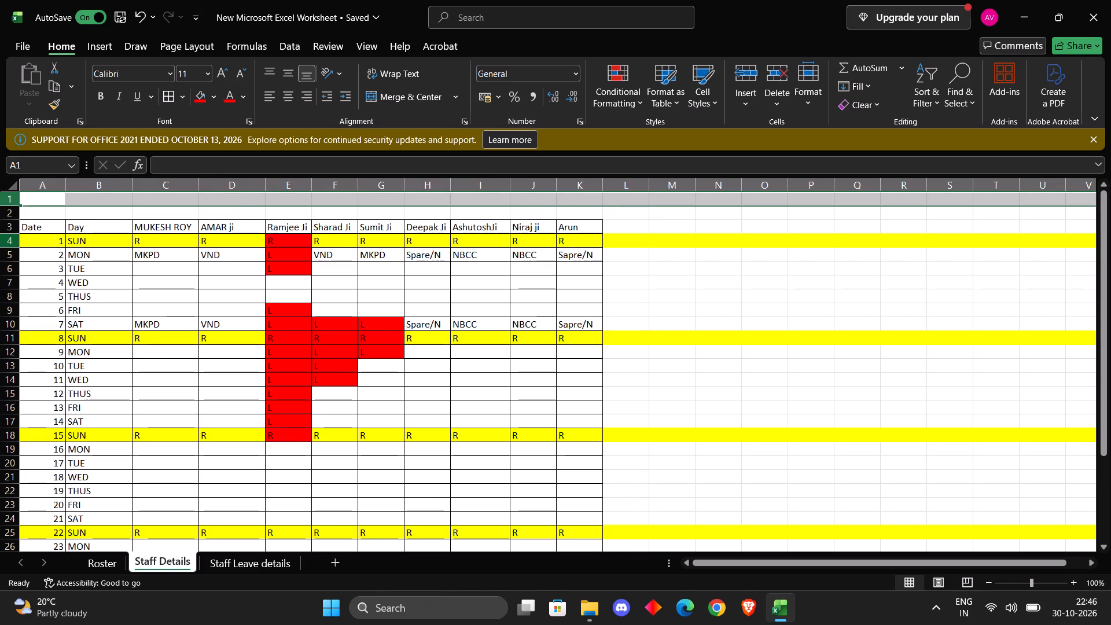
Insert a blank row between the header row and the row for Sunday the 1st.
{"action": "left_click", "coordinate": [4, 245]}
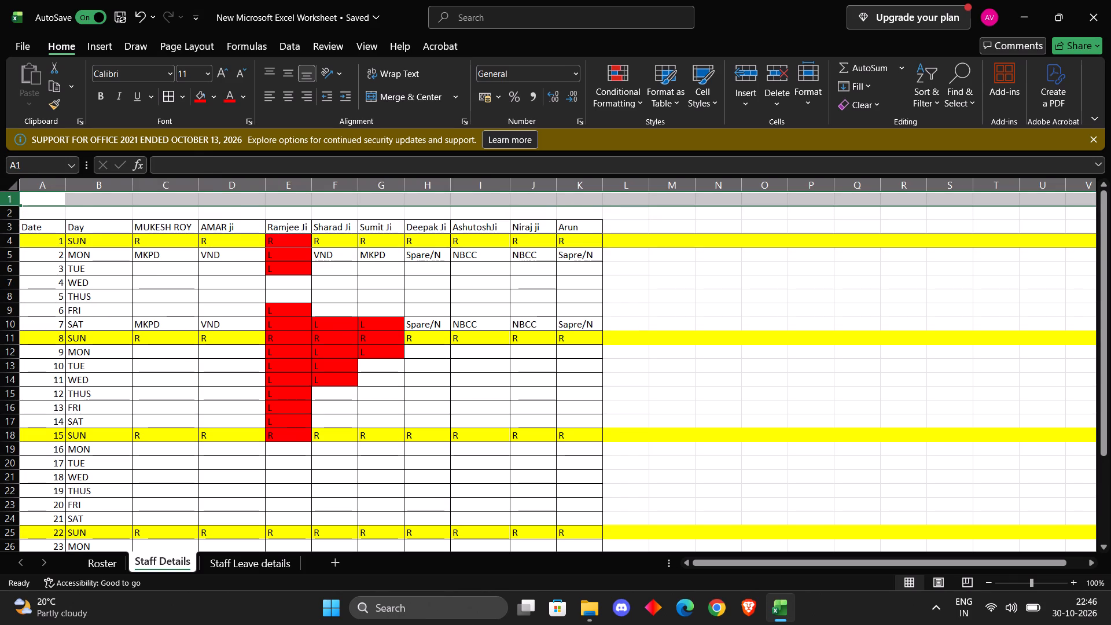
{"action": "right_click", "coordinate": [4, 245]}
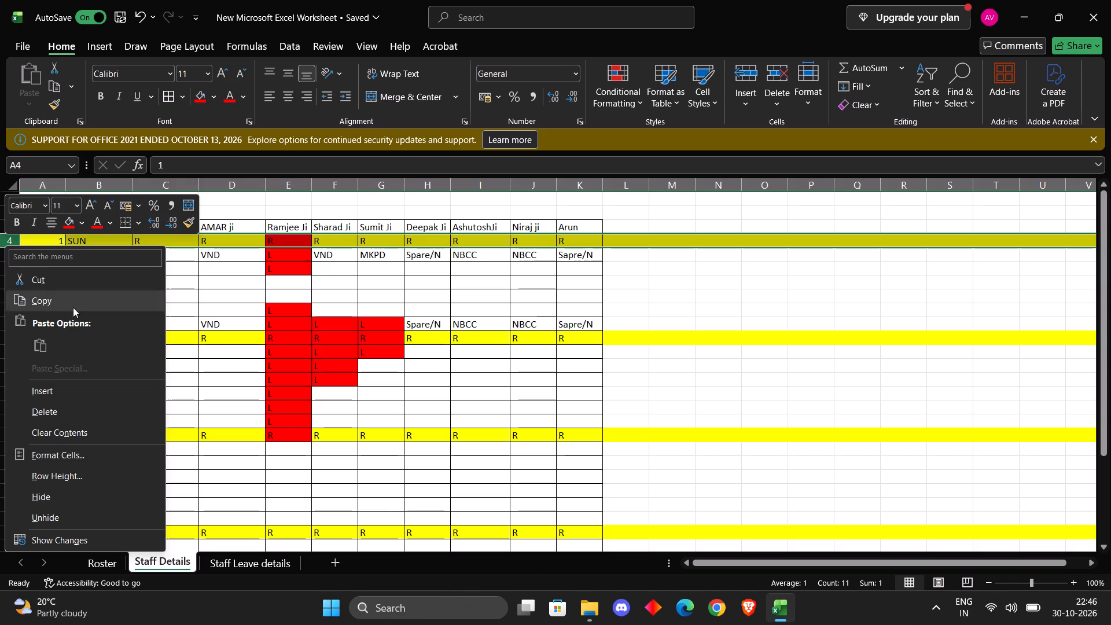
{"action": "left_click", "coordinate": [50, 391]}
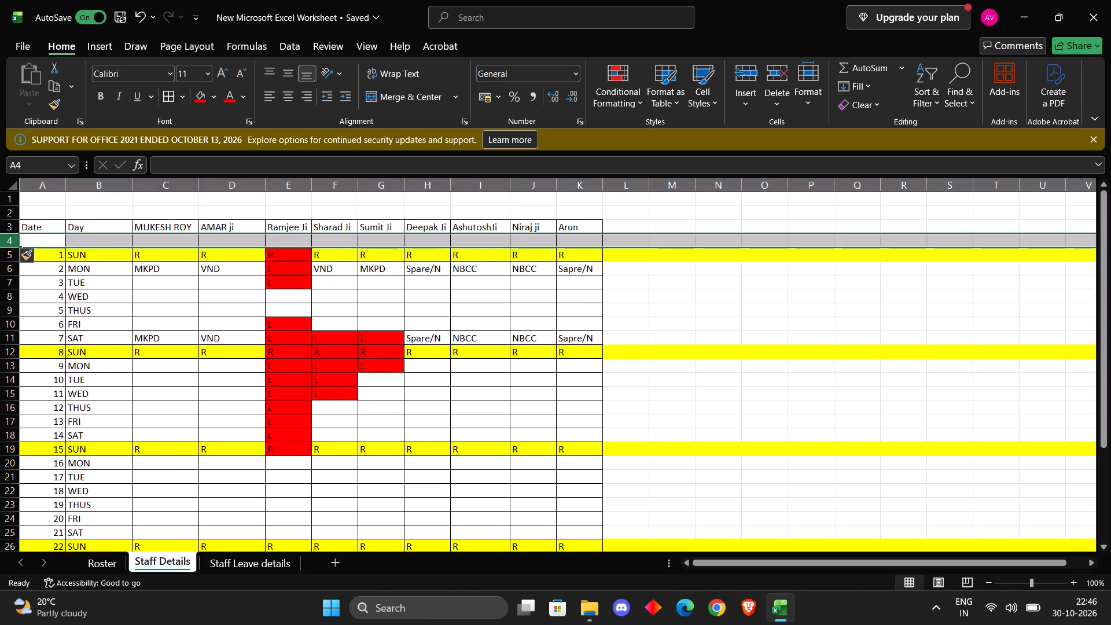
Enter 31.11.2026 as the date in A4 and widen column A to fit it.
{"action": "left_click", "coordinate": [47, 238]}
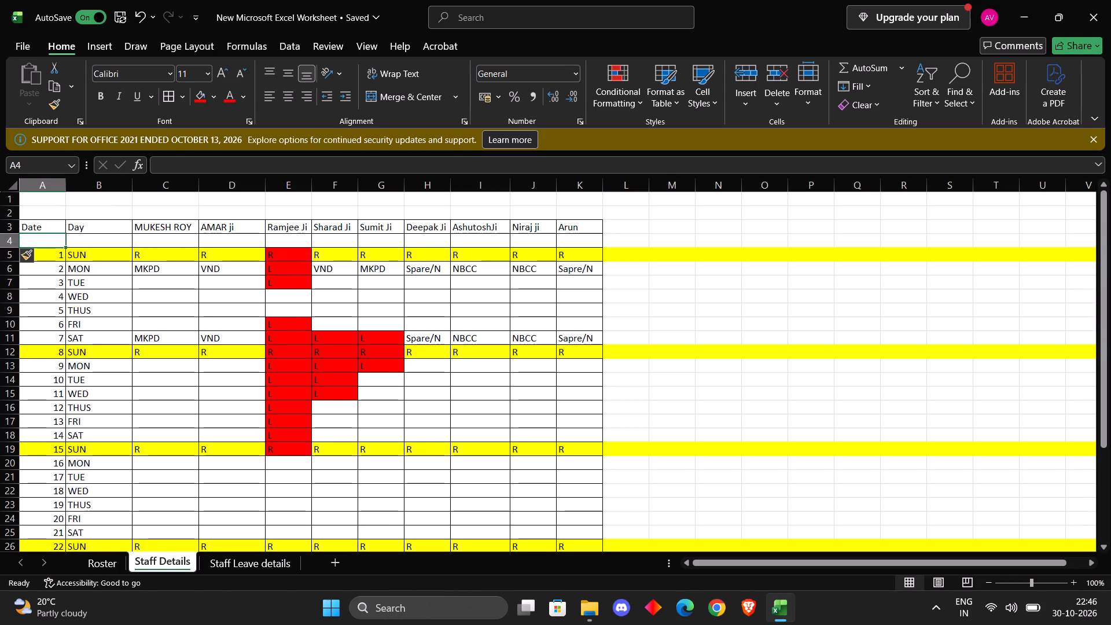
{"action": "type", "text": "31"}
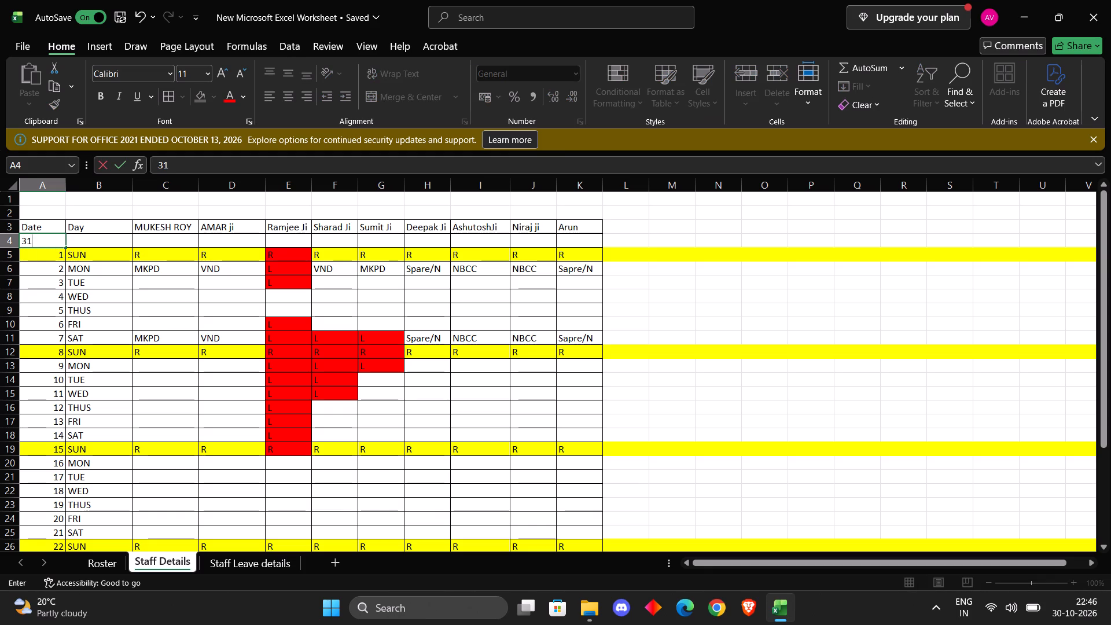
{"action": "type", "text": ".11.2026"}
{"action": "left_click", "coordinate": [144, 251]}
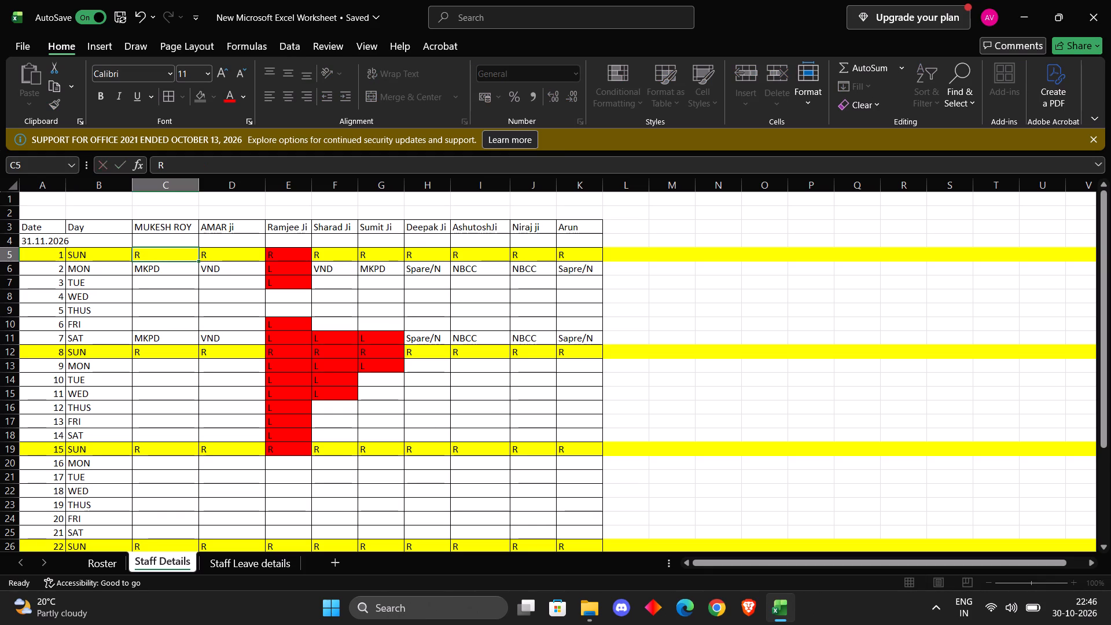
{"action": "left_click", "coordinate": [66, 184]}
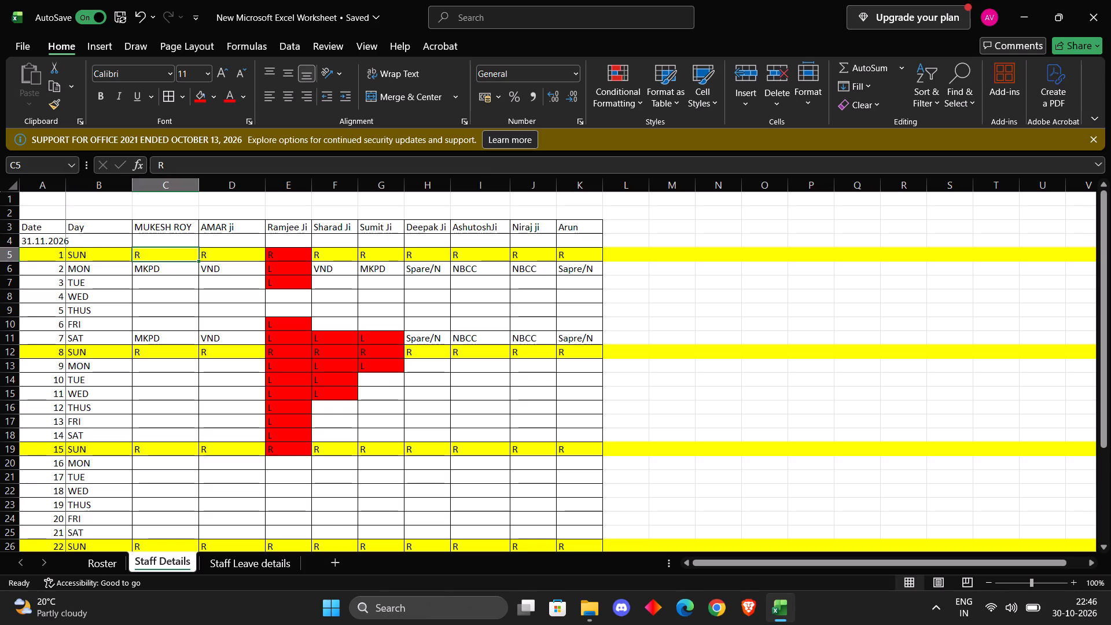
{"action": "left_click_drag", "start_coordinate": [66, 184], "coordinate": [77, 184]}
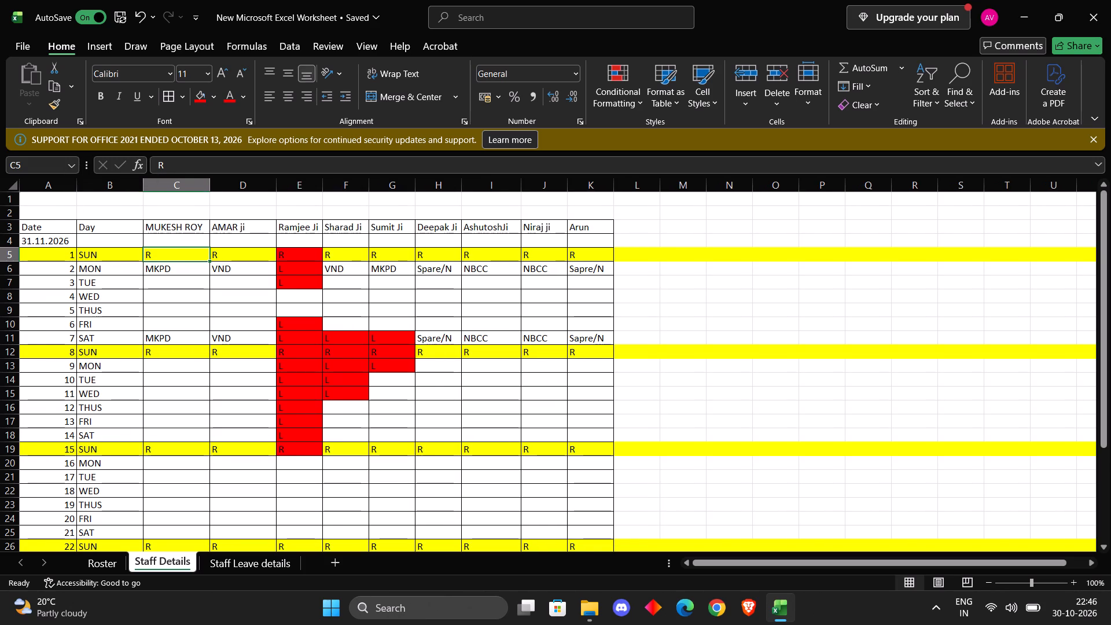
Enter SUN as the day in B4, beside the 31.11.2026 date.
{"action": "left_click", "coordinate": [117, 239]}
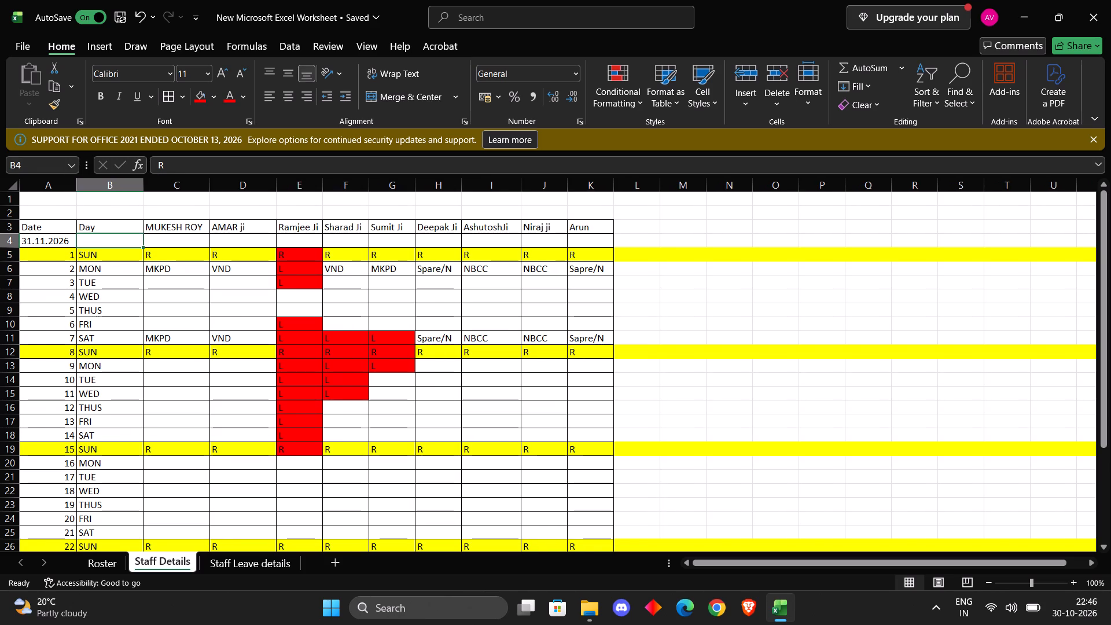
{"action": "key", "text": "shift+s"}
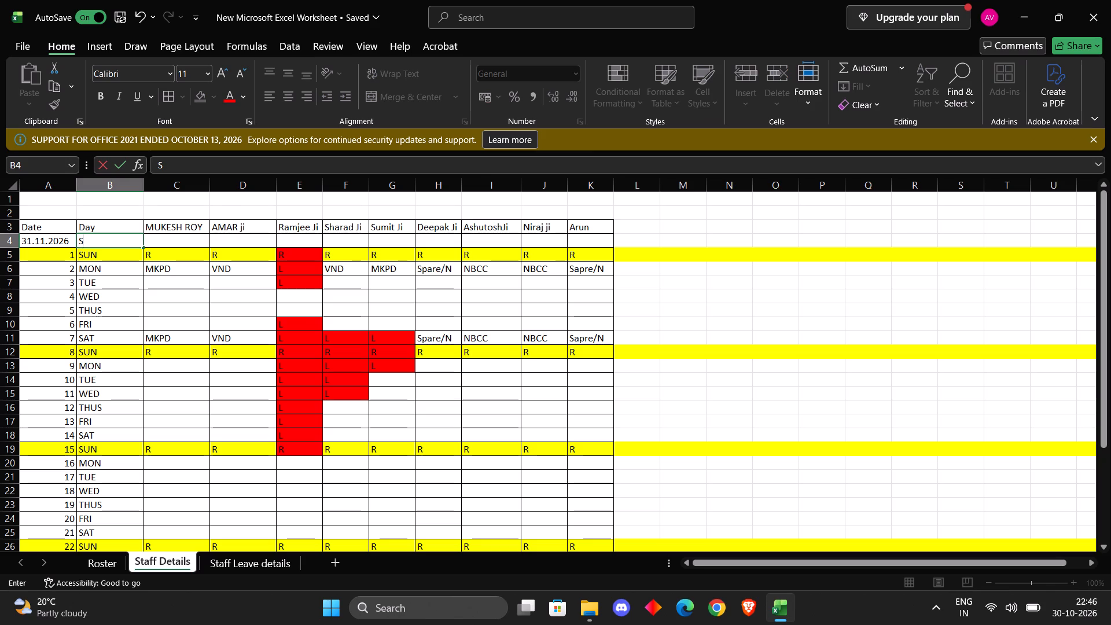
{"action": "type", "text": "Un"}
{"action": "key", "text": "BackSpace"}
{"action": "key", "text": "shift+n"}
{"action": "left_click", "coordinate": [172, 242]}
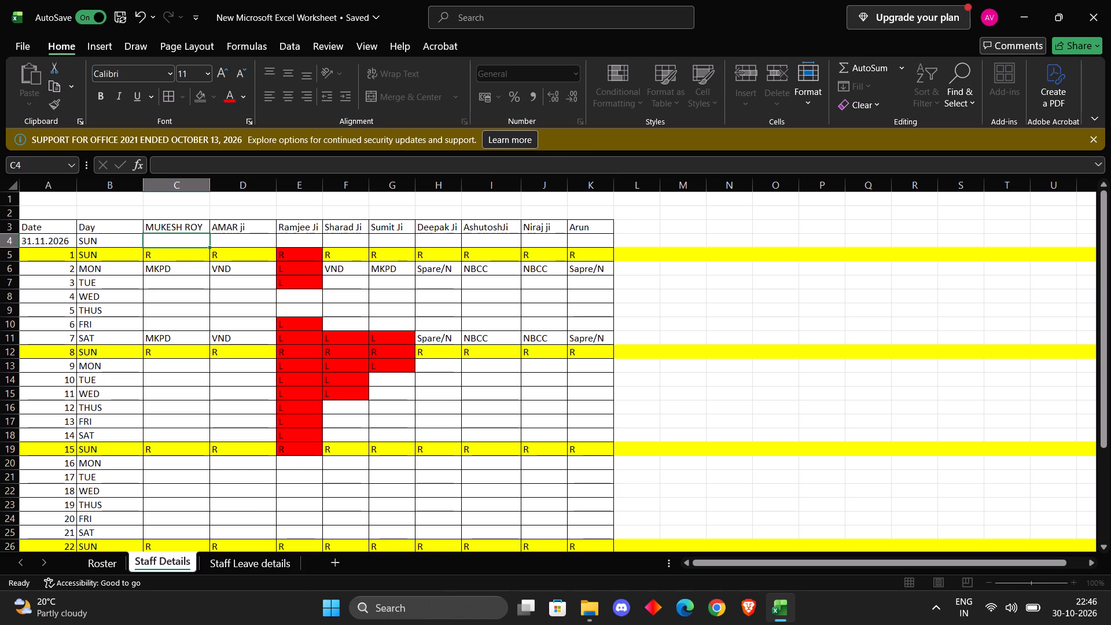
Enter NIGHT in K4 as Arun's duty for the 31.11.2026 row.
{"action": "left_click", "coordinate": [590, 241]}
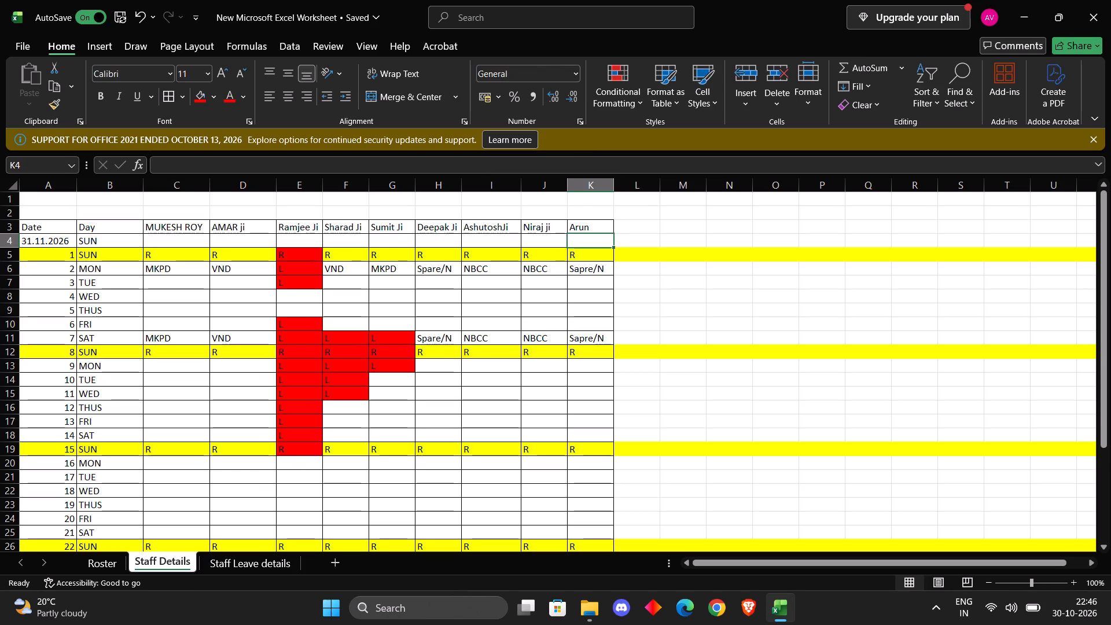
{"action": "type", "text": "NIGHt"}
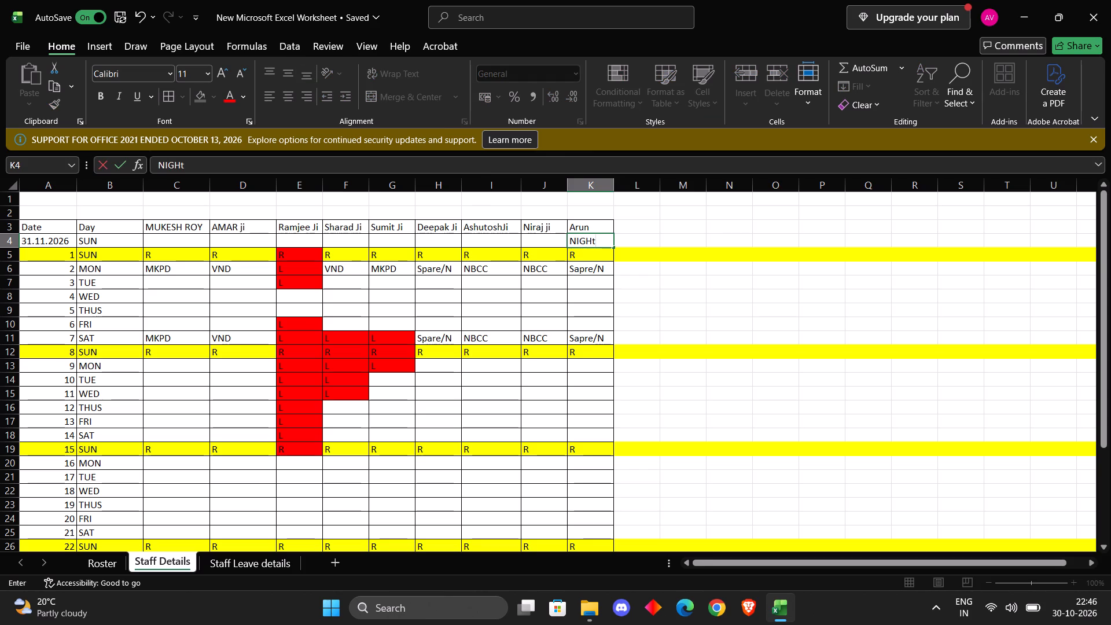
{"action": "key", "text": "BackSpace"}
{"action": "left_click_drag", "start_coordinate": [570, 245], "coordinate": [617, 240]}
{"action": "key", "text": "shift+t"}
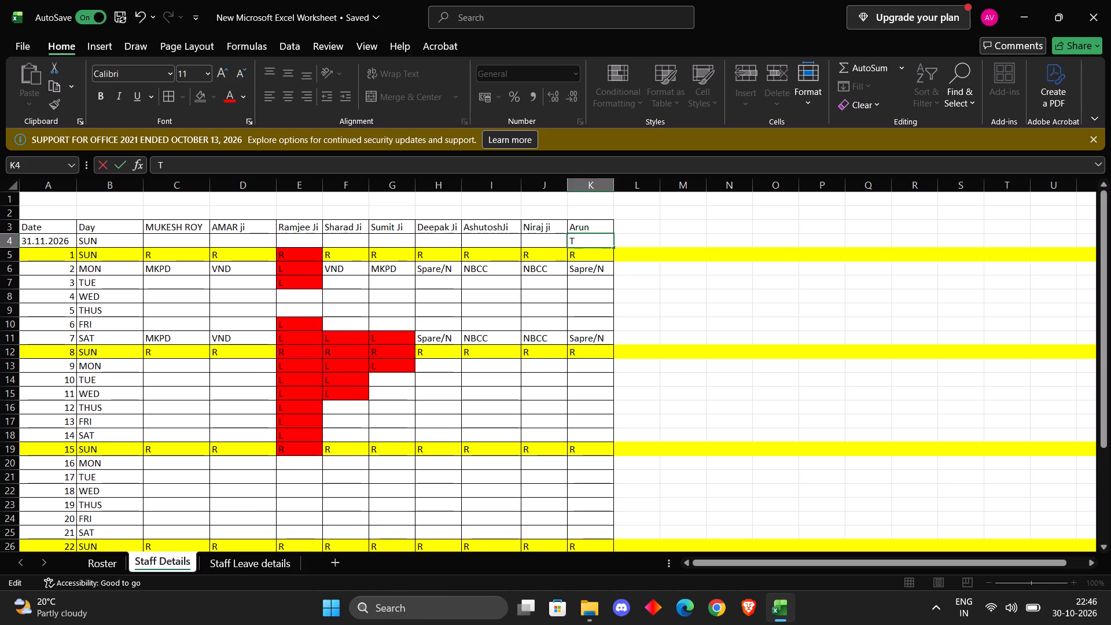
{"action": "key", "text": "BackSpace"}
{"action": "type", "text": "NIGHT"}
Enter NIGHT in H4 as Deepak Ji's duty for the 31.11.2026 row.
{"action": "left_click", "coordinate": [445, 237]}
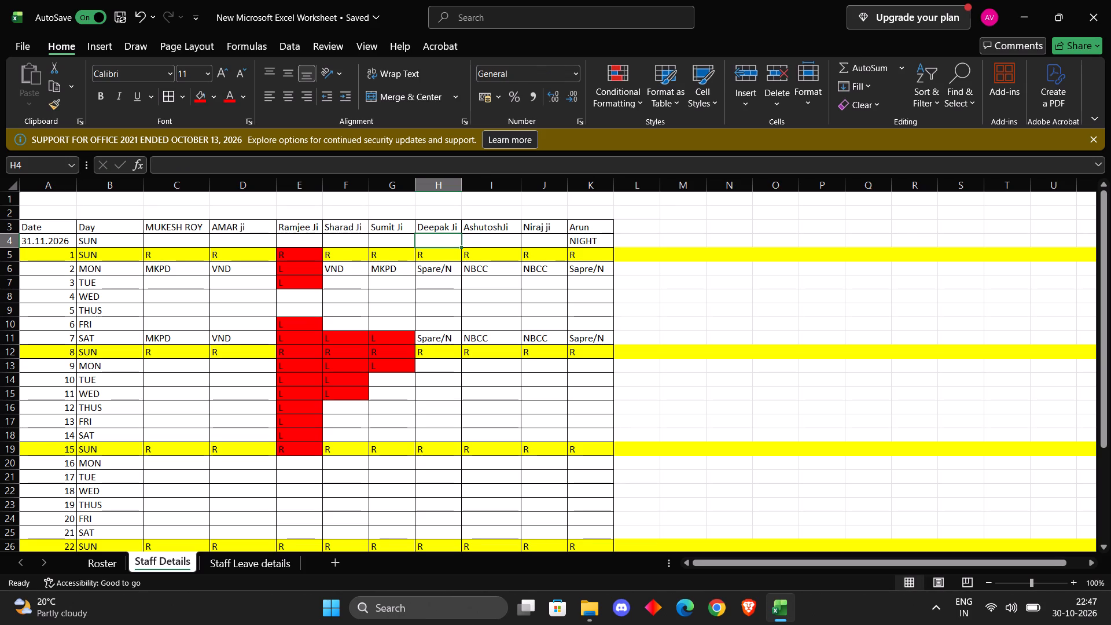
{"action": "left_click", "coordinate": [446, 241]}
{"action": "key", "text": "shift+n"}
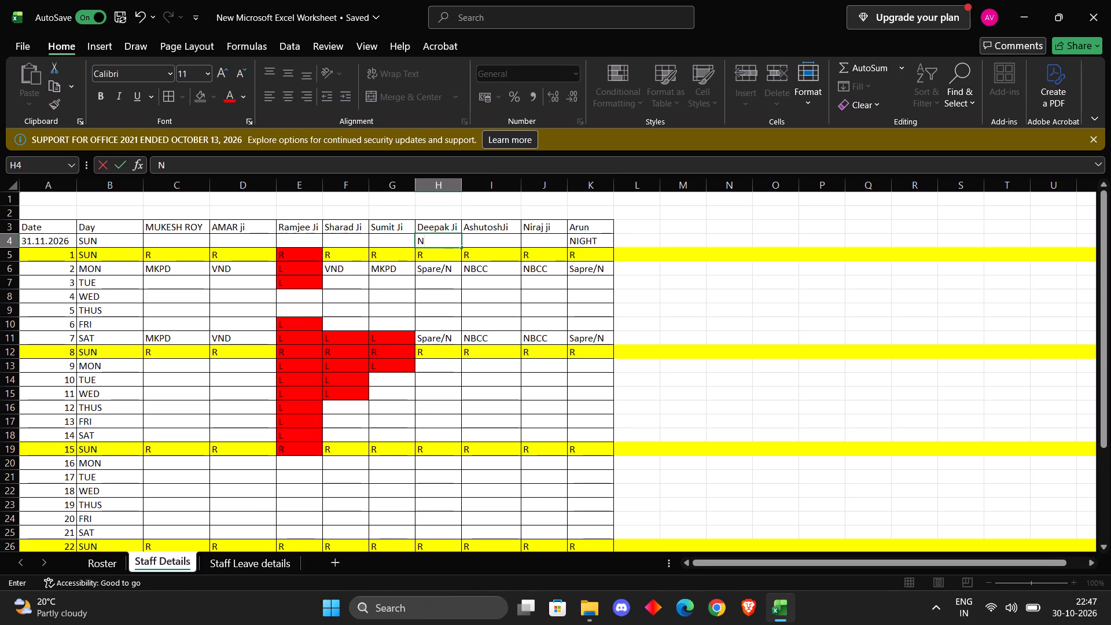
{"action": "type", "text": "IGHT"}
{"action": "left_click", "coordinate": [304, 241]}
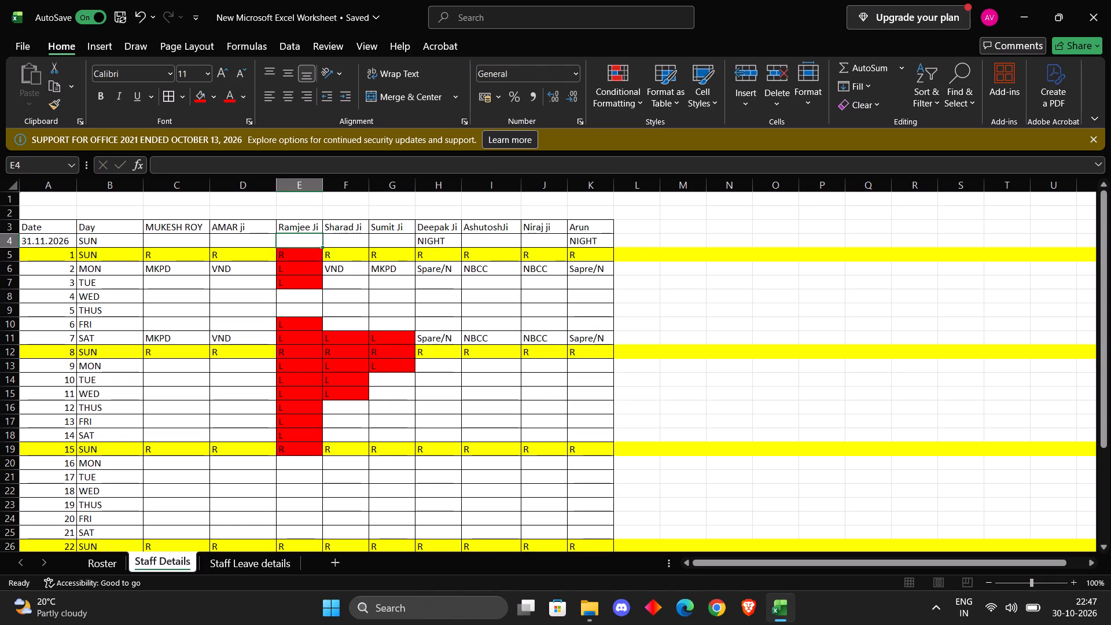
{"action": "left_click", "coordinate": [304, 241]}
Change the day in B4 for the 31.11.2026 row to SAT.
{"action": "left_click", "coordinate": [108, 241]}
{"action": "left_click", "coordinate": [108, 241]}
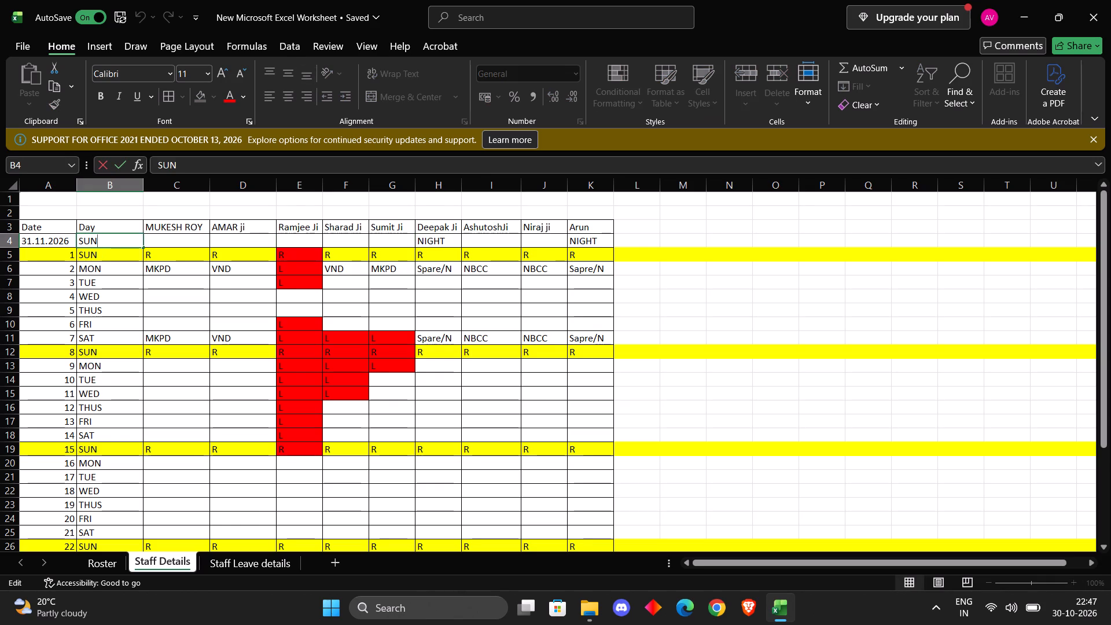
{"action": "key", "text": "BackSpace"}
{"action": "key", "text": "BackSpace"}
{"action": "key", "text": "BackSpace"}
{"action": "type", "text": "SAT"}
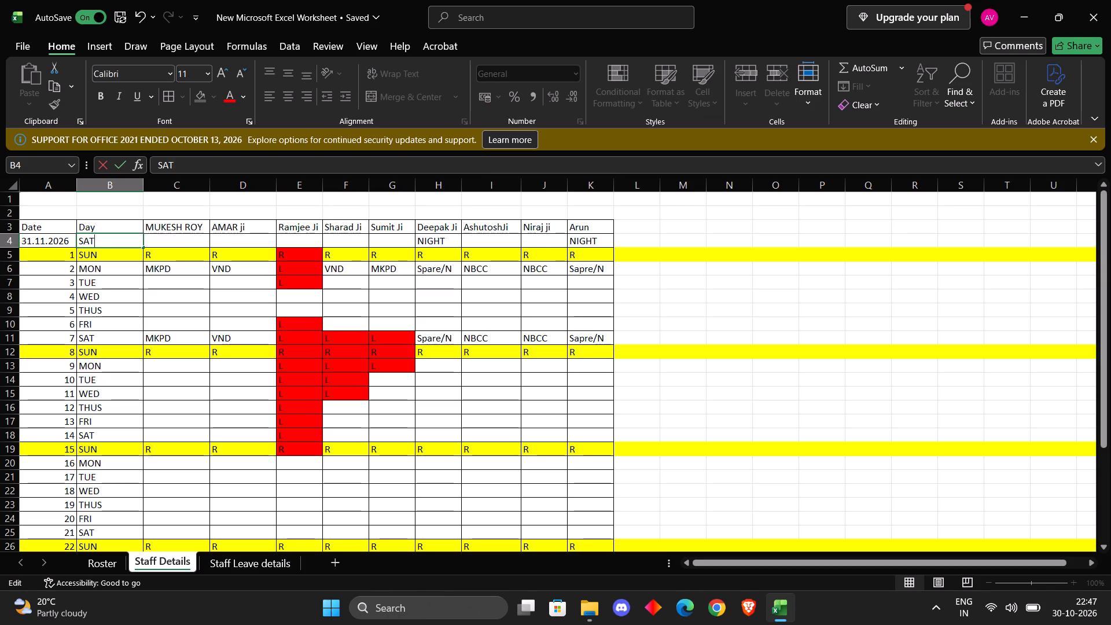
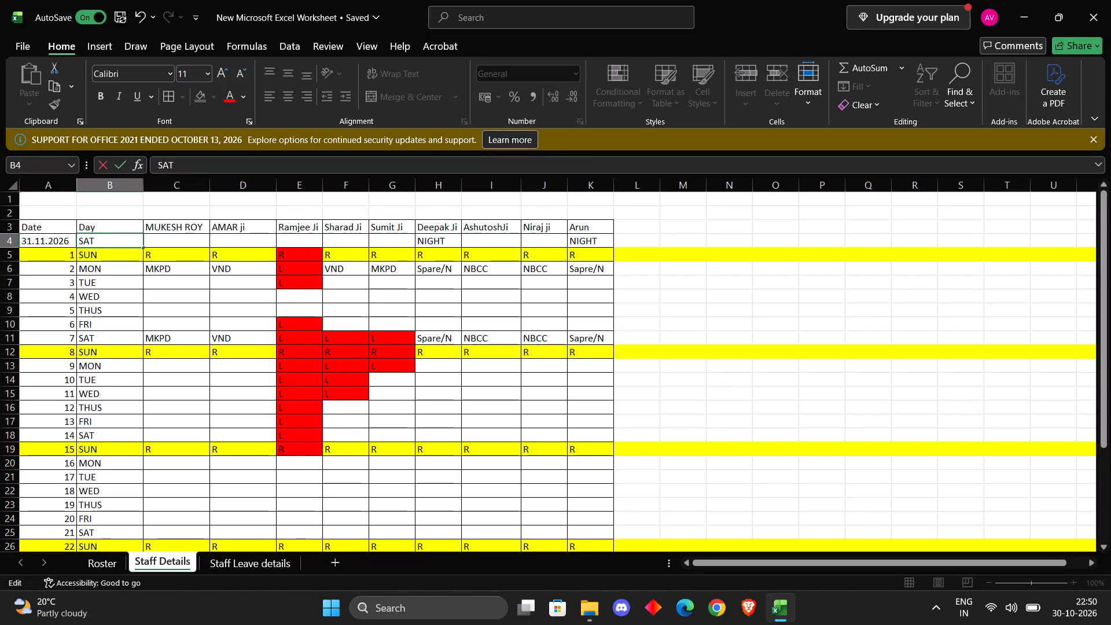
Enter NIGHT in D4 and E4 as AMAR ji's and Ramjee Ji's duty for the 31.11.2026 row.
{"action": "left_click", "coordinate": [182, 239]}
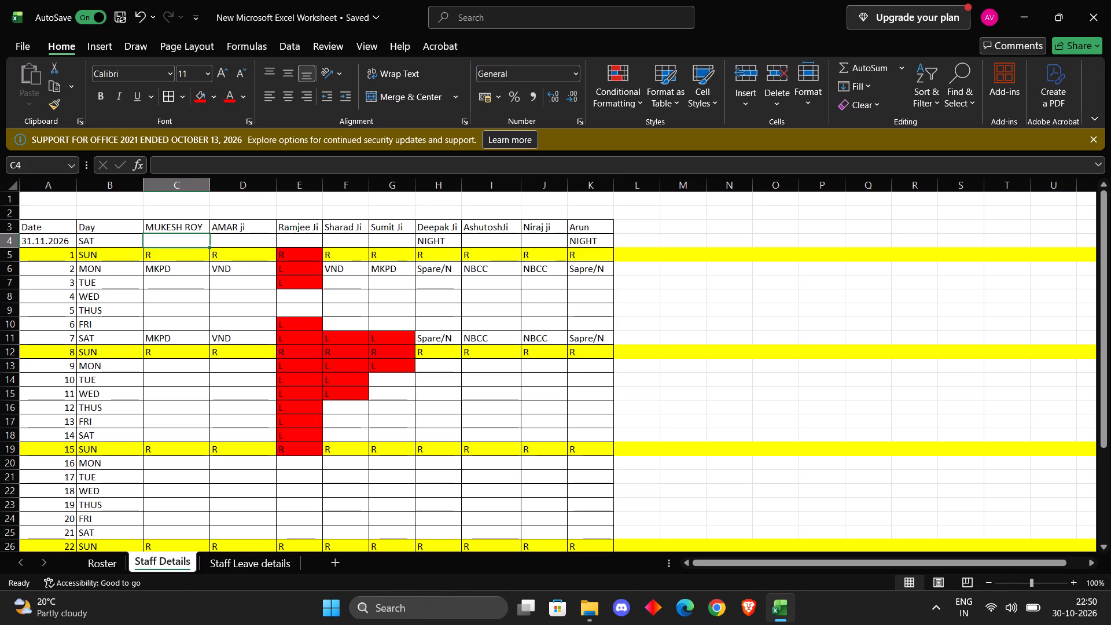
{"action": "left_click", "coordinate": [241, 238]}
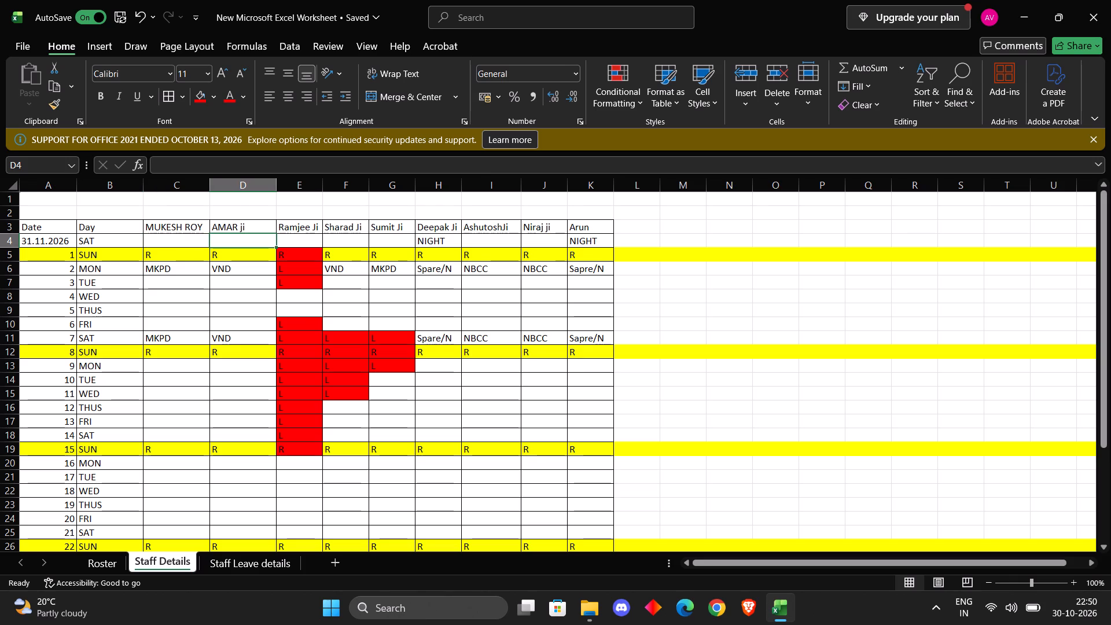
{"action": "type", "text": "NIGHT"}
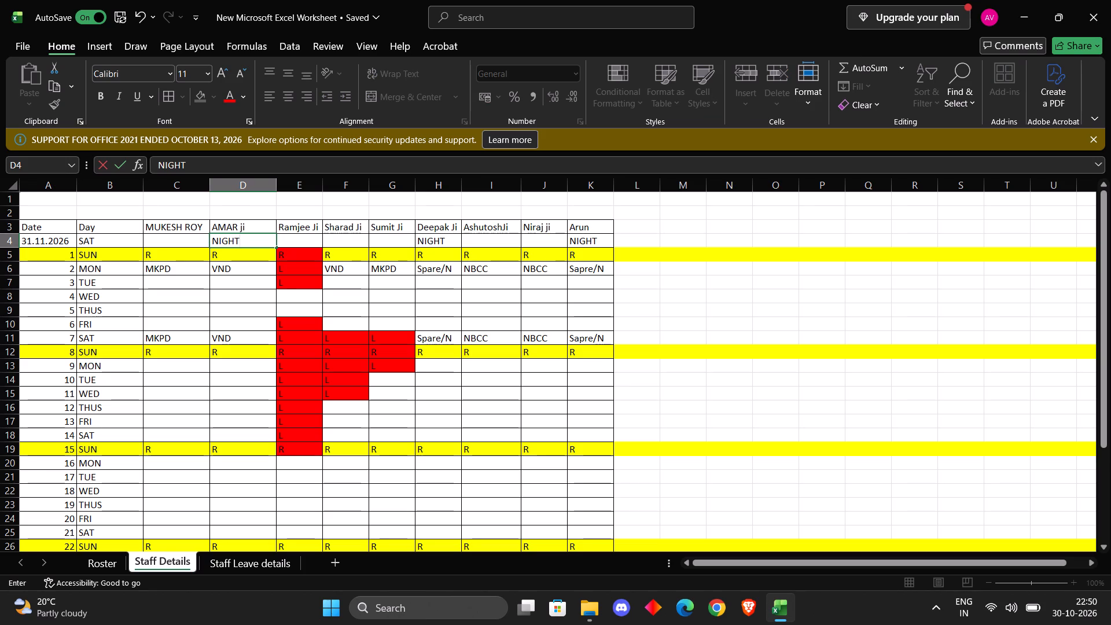
{"action": "left_click", "coordinate": [308, 238]}
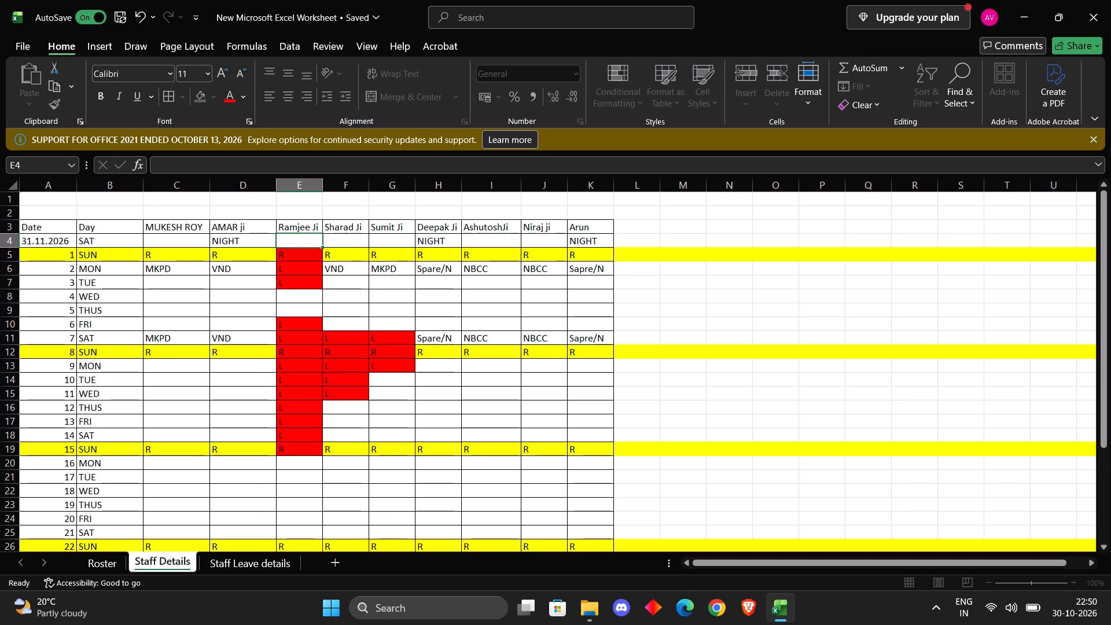
{"action": "type", "text": "NIGHt"}
{"action": "key", "text": "BackSpace"}
{"action": "key", "text": "shift+t"}
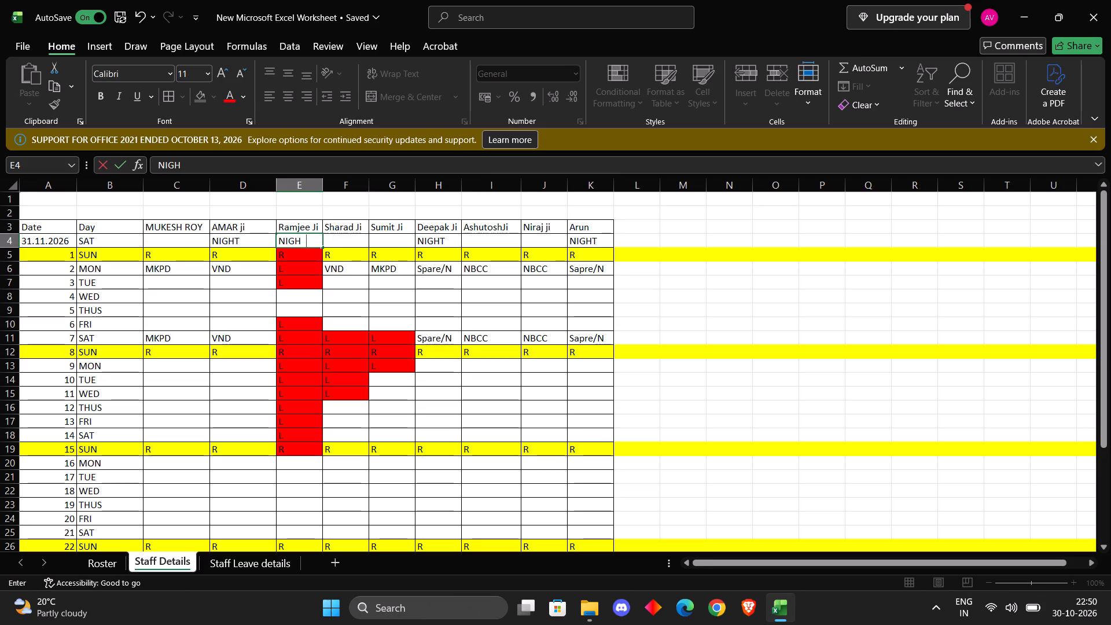
Clear Deepak Ji's duty in H4 for the 31.11.2026 row.
{"action": "left_click", "coordinate": [447, 240]}
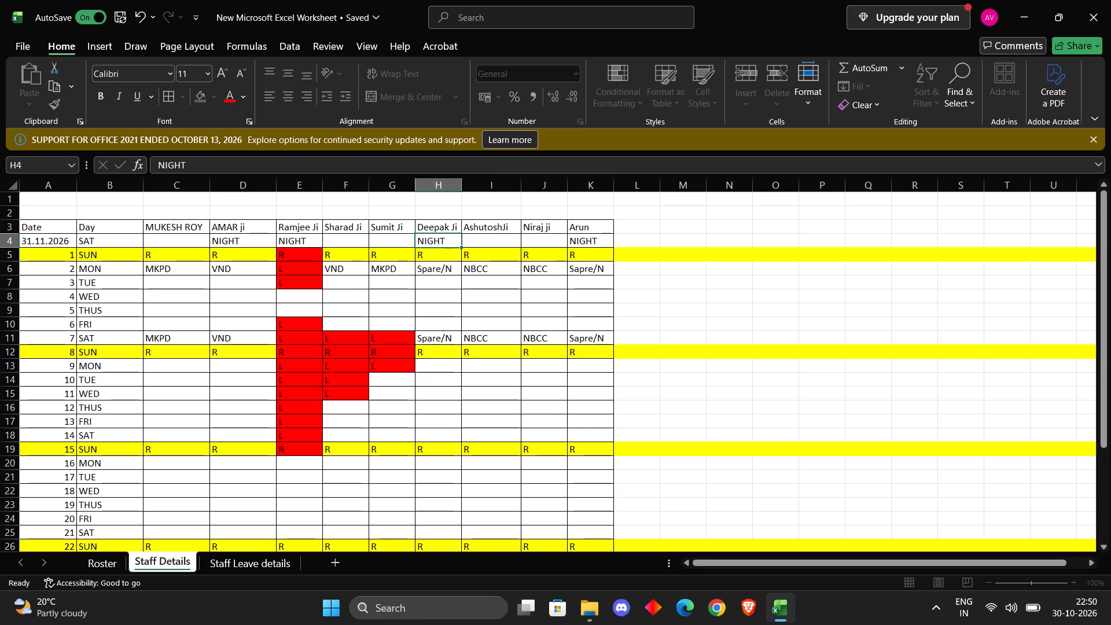
{"action": "key", "text": "BackSpace"}
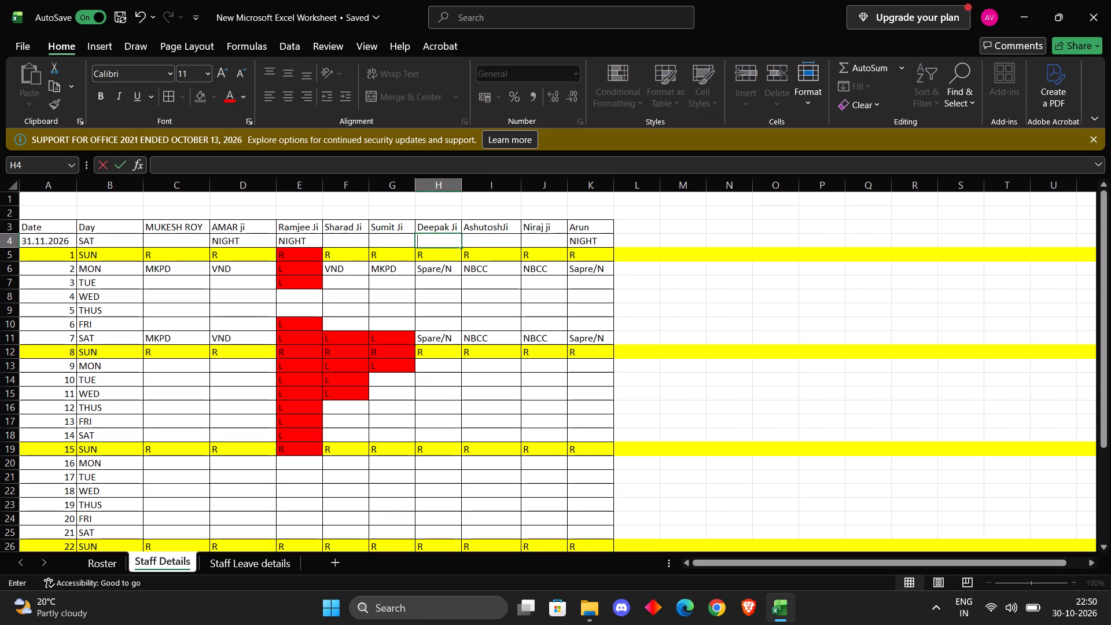
{"action": "left_click", "coordinate": [572, 302]}
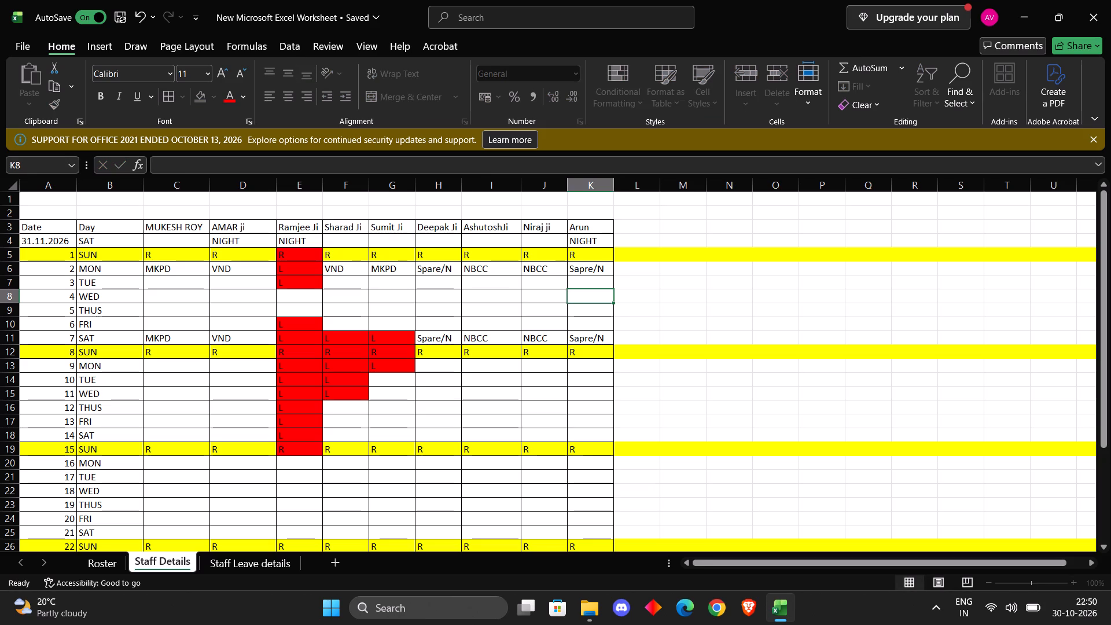